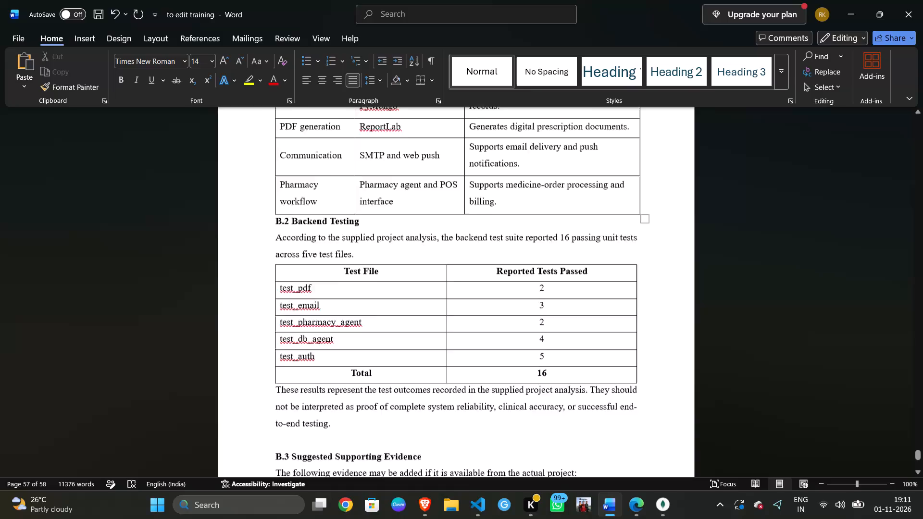
Review the end of the report's Appendix B, from the project components table to the suggested supporting evidence.
scroll(359, 230, down, 1)
scroll(359, 230, up, 2)
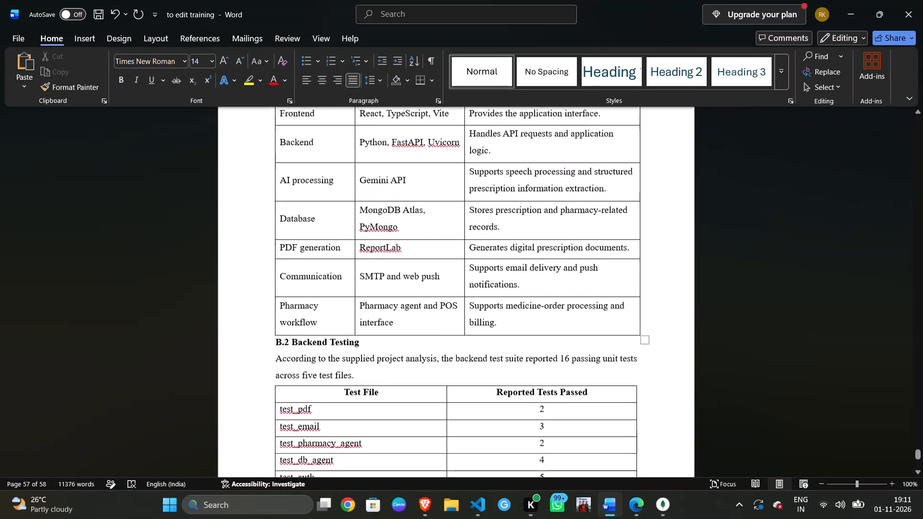
scroll(359, 230, up, 1)
scroll(359, 230, right, 1)
scroll(359, 230, down, 1)
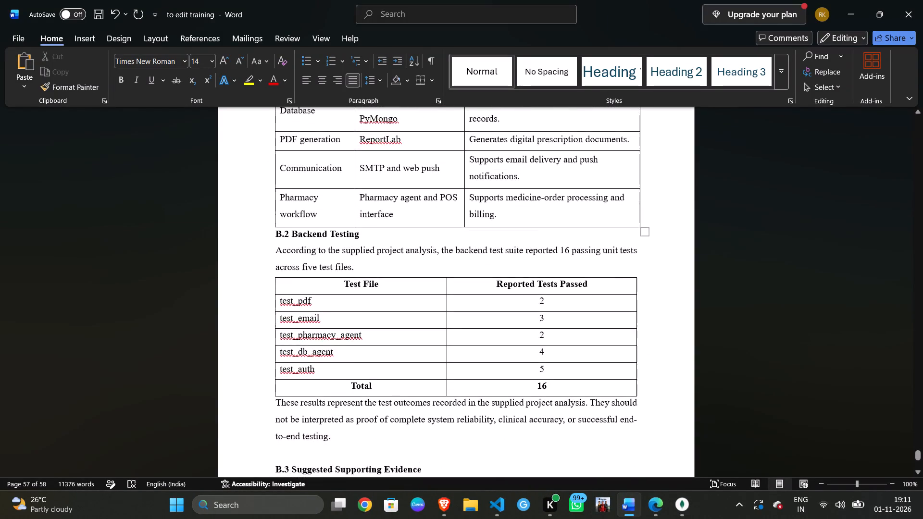
scroll(359, 230, down, 3)
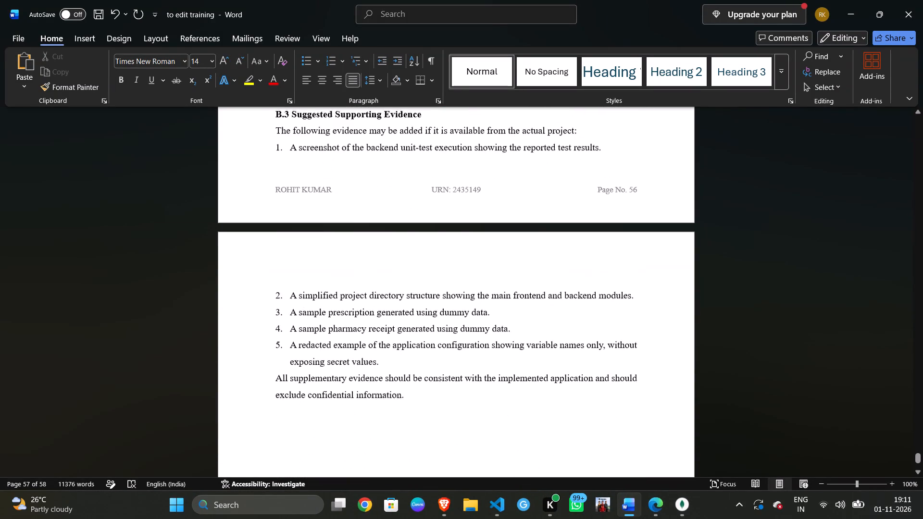
scroll(359, 230, down, 1)
scroll(359, 230, up, 1)
scroll(359, 230, down, 1)
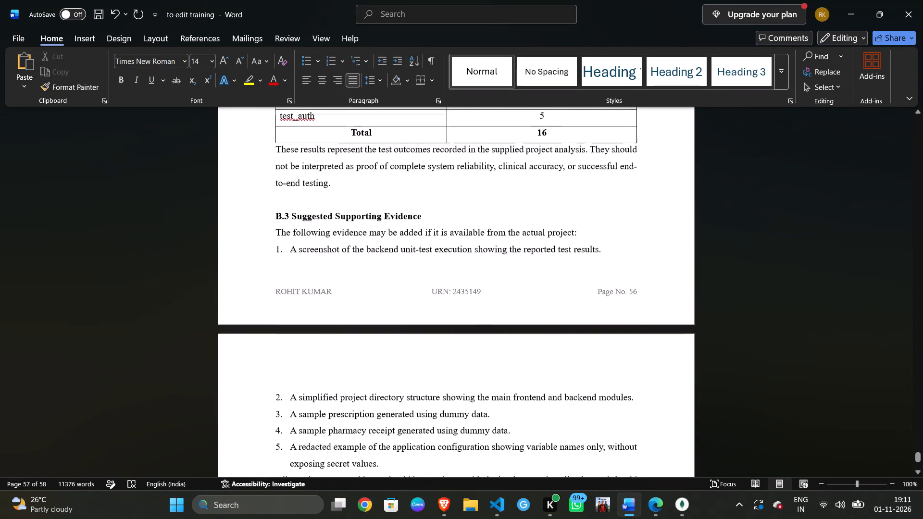
scroll(359, 230, down, 2)
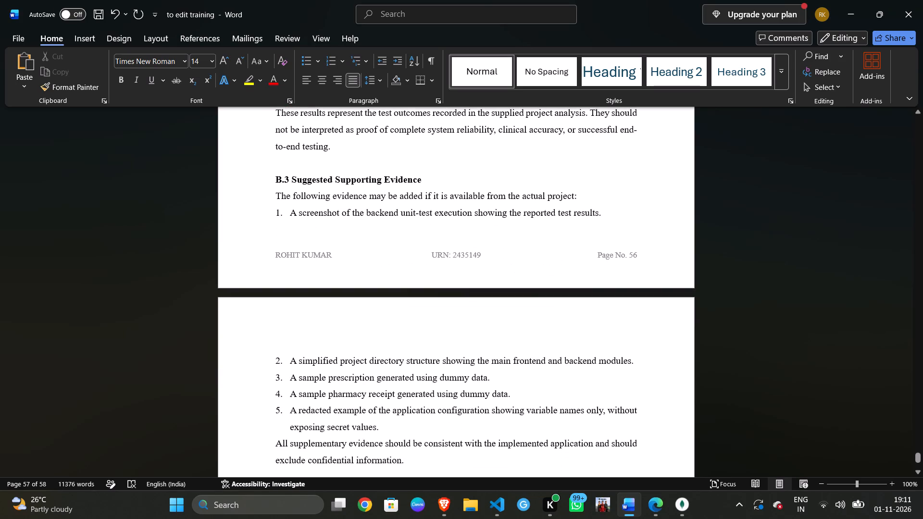
scroll(312, 223, down, 1)
scroll(312, 223, up, 1)
scroll(312, 223, down, 1)
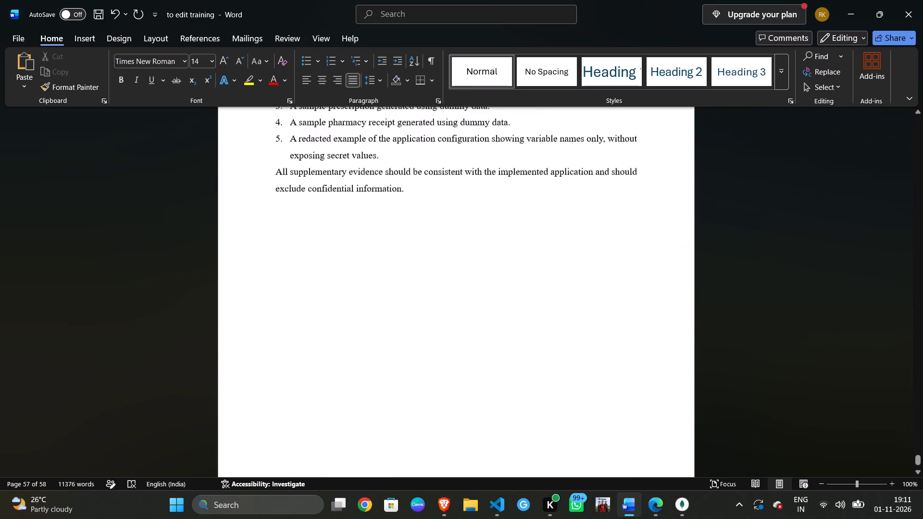
scroll(312, 223, down, 1)
scroll(312, 223, up, 2)
scroll(312, 223, down, 1)
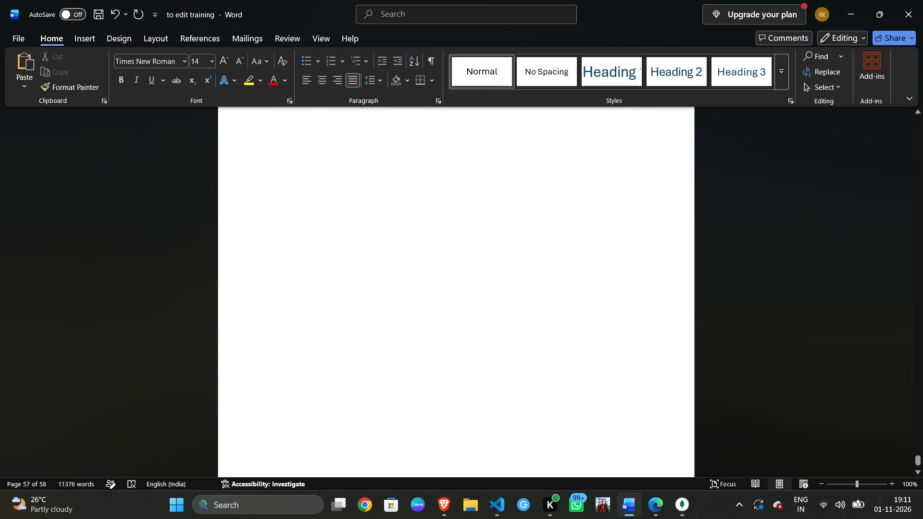
Delete the entire "B.3 Suggested Supporting Evidence" section, including its heading, numbered list and closing paragraph.
scroll(312, 223, down, 1)
drag(405, 268, 394, 266)
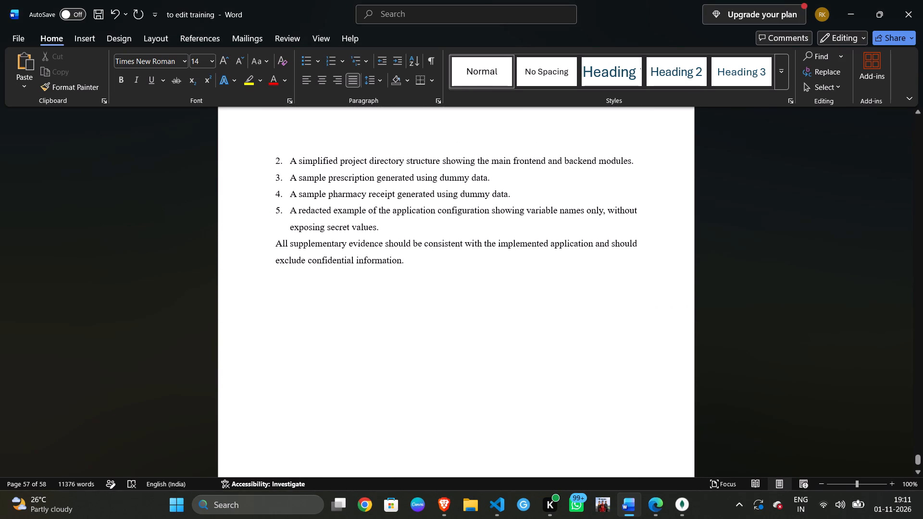
drag(394, 266, 257, 94)
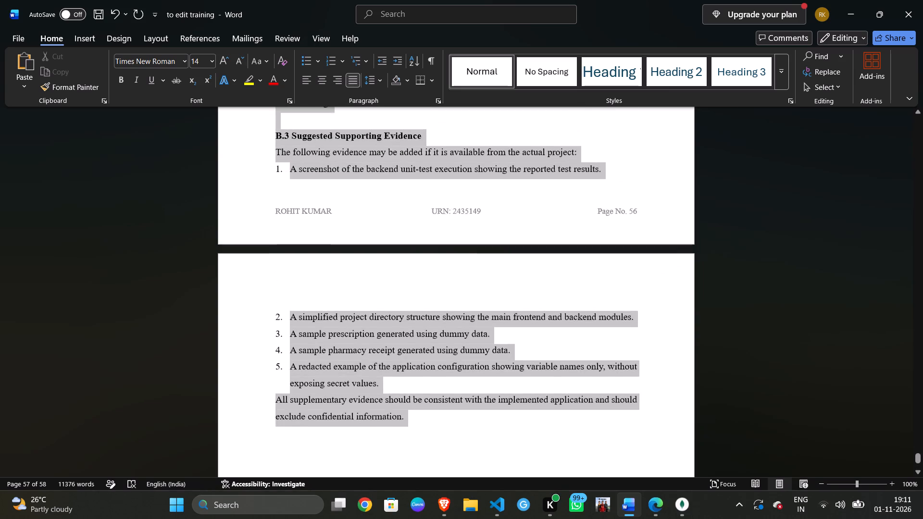
drag(257, 94, 248, 233)
key(BackSpace)
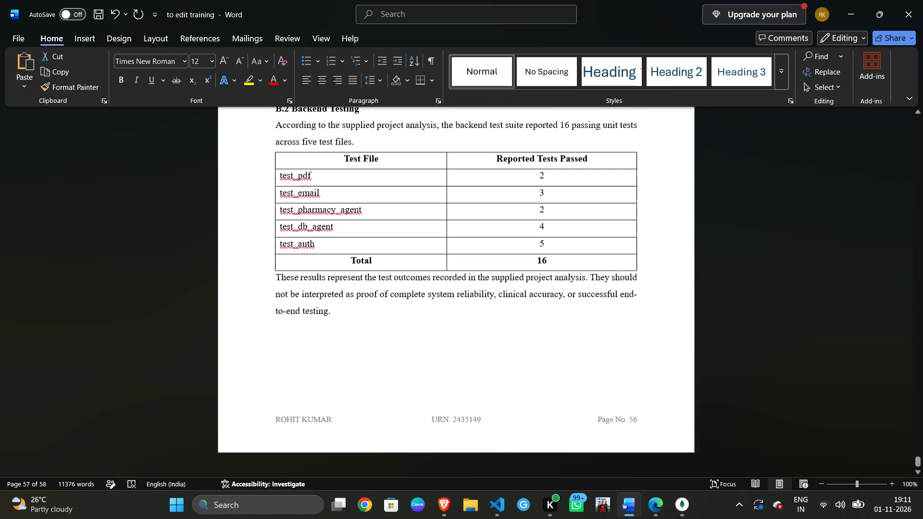
click(366, 334)
scroll(366, 334, up, 2)
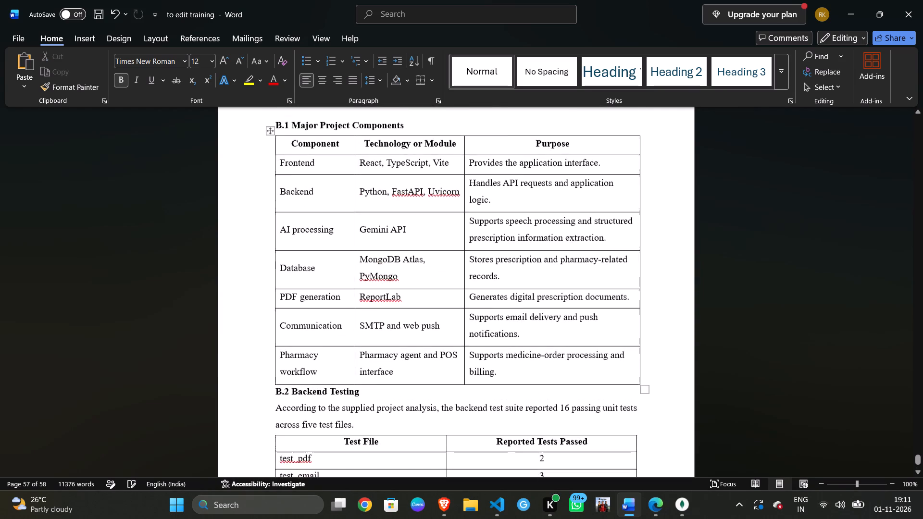
scroll(366, 334, up, 2)
Switch to Brave and search the web in a new tab for "meaning of appendices in report".
click(446, 506)
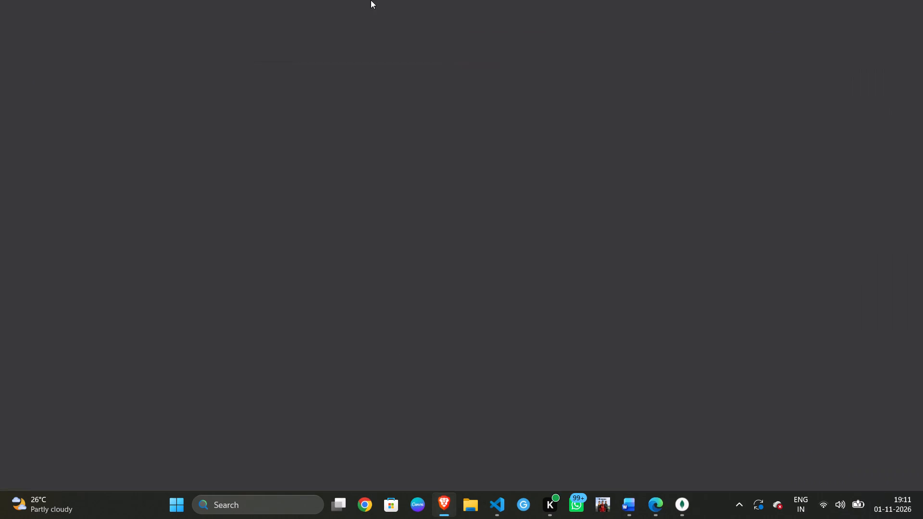
click(755, 13)
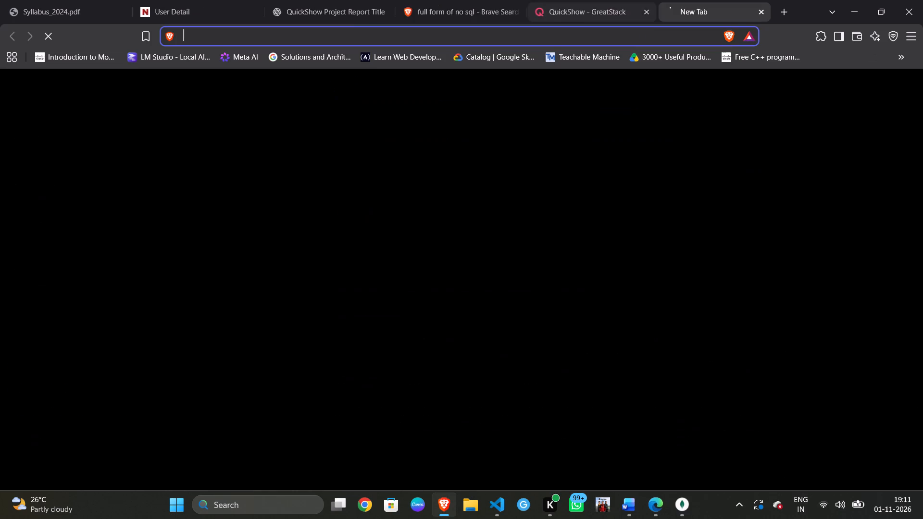
click(617, 35)
text(ANING)
key(space)
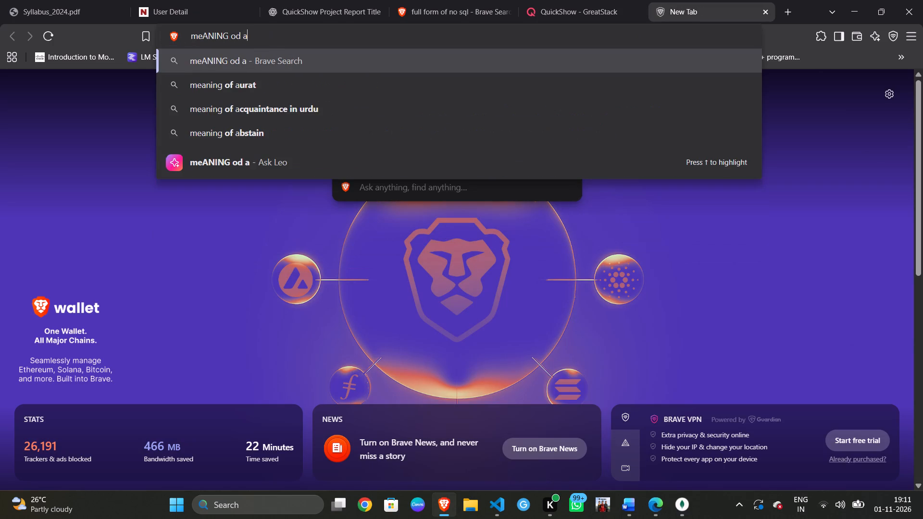
key(BackSpace)
key(BackSpace)
key(ctrl+a)
key(BackSpace)
text(meaning of app)
text(endices in report)
key(Return)
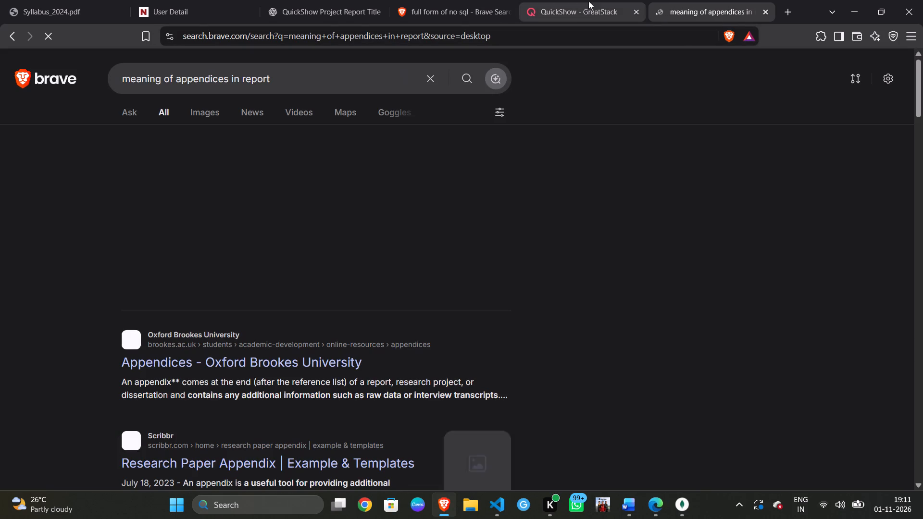
click(281, 288)
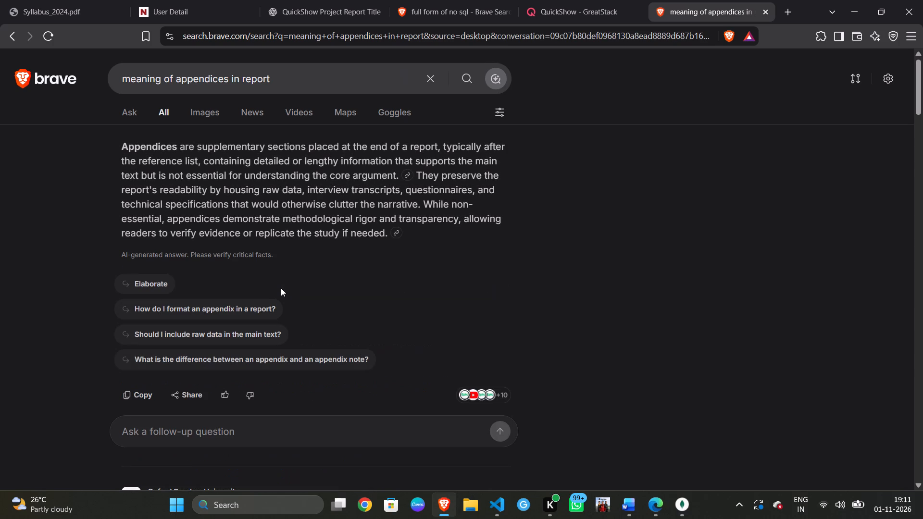
Ask the follow-up question "example of it" about the appendices answer.
scroll(205, 247, down, 2)
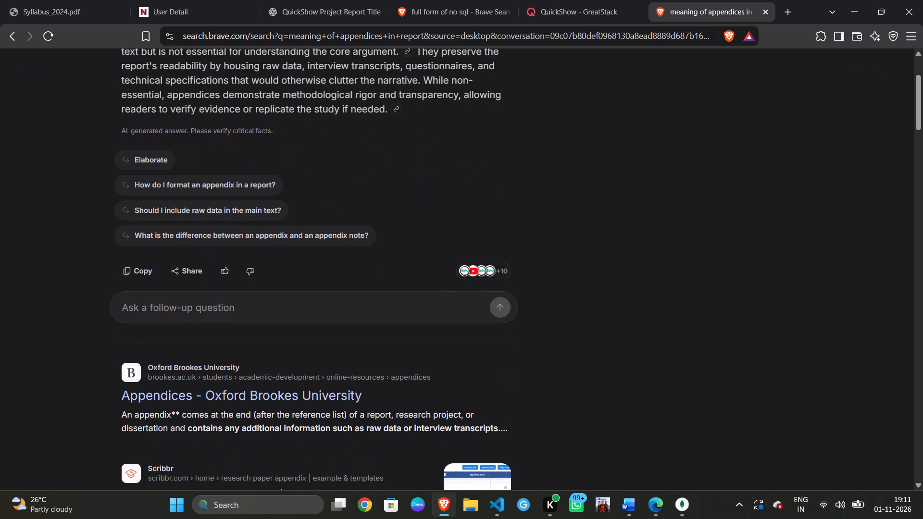
click(220, 313)
text(exampl eo)
key(BackSpace)
key(BackSpace)
key(BackSpace)
text(e og)
key(BackSpace)
text(=f)
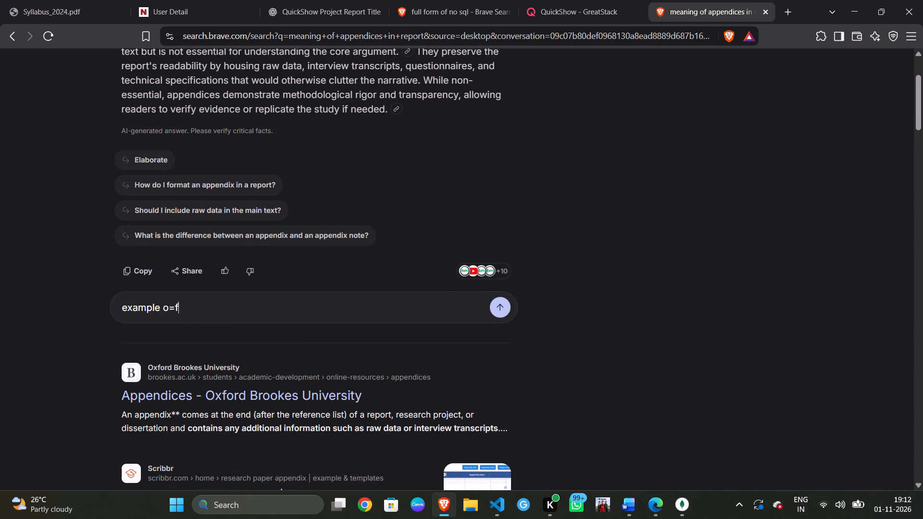
key(BackSpace)
key(BackSpace)
text(f it)
key(Return)
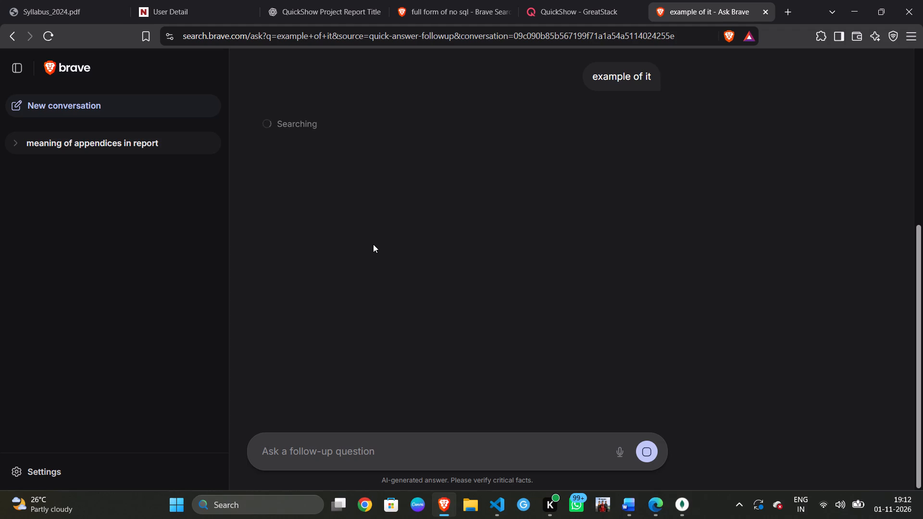
Look through the QuickShow web app's bookings, theaters, home and movies pages.
click(601, 0)
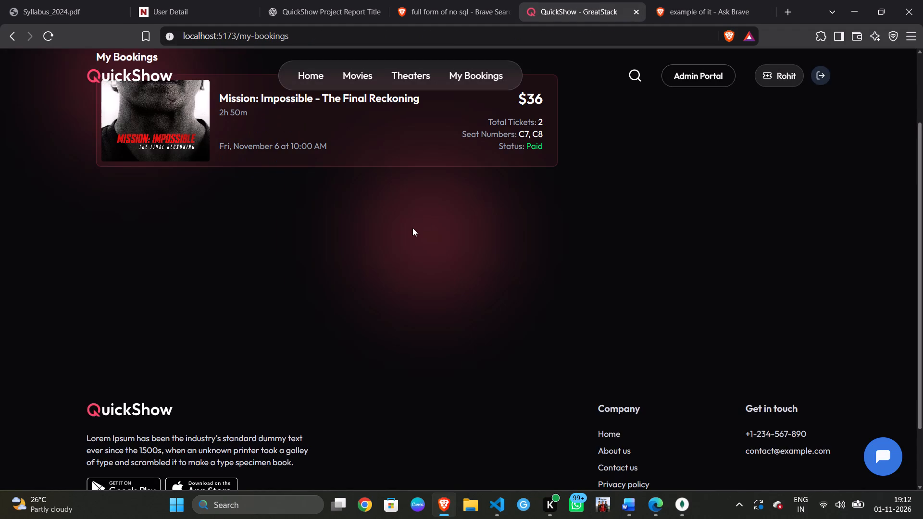
scroll(412, 228, up, 4)
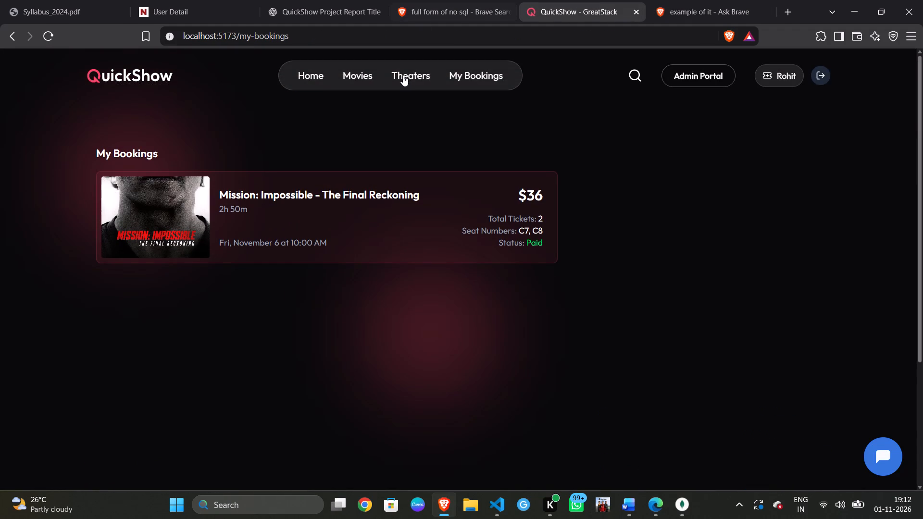
click(403, 75)
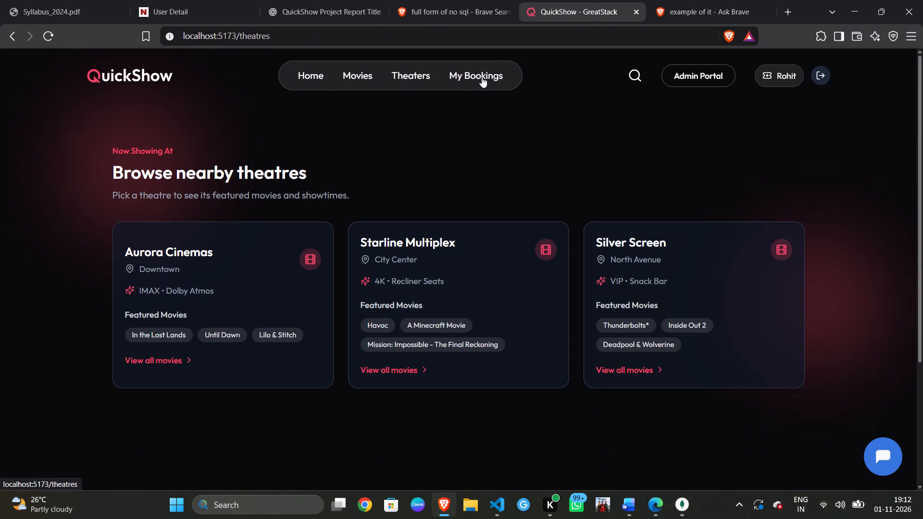
click(482, 77)
click(308, 76)
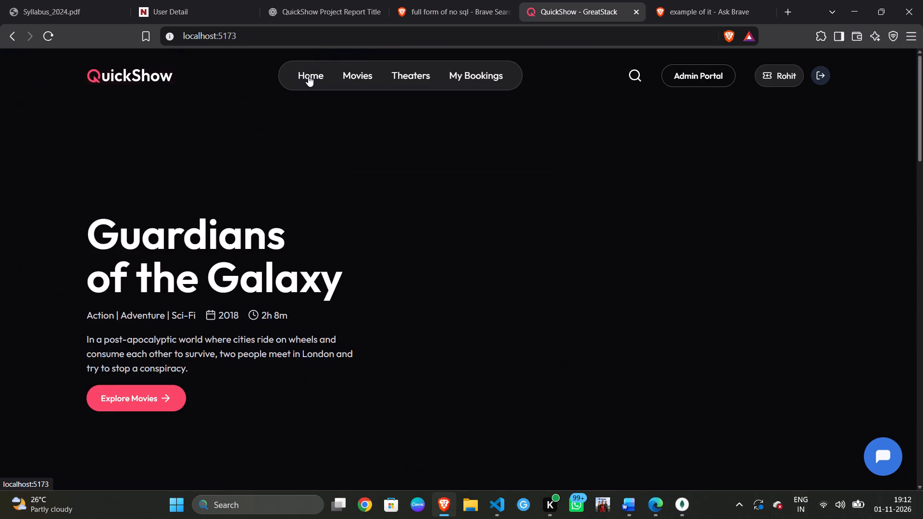
scroll(326, 193, down, 1)
scroll(338, 137, down, 1)
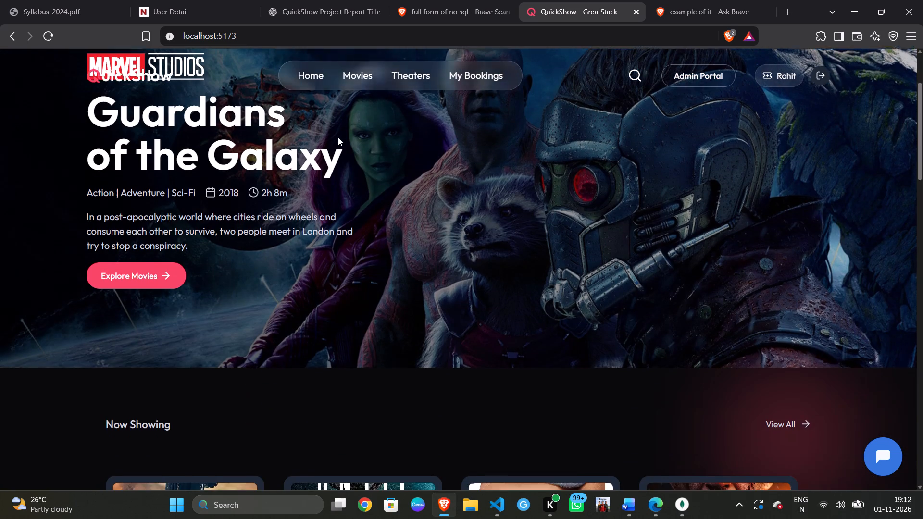
scroll(338, 137, down, 1)
scroll(338, 137, up, 2)
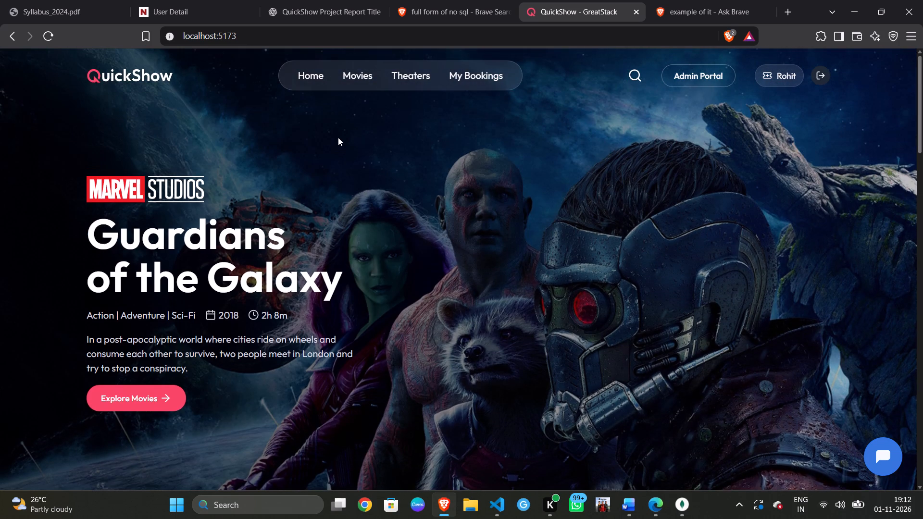
scroll(338, 137, down, 2)
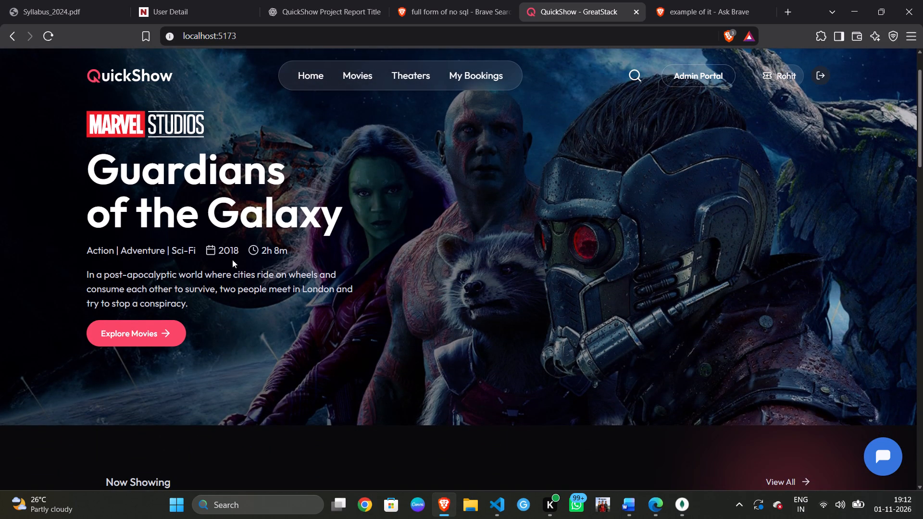
drag(237, 249, 179, 264)
click(180, 328)
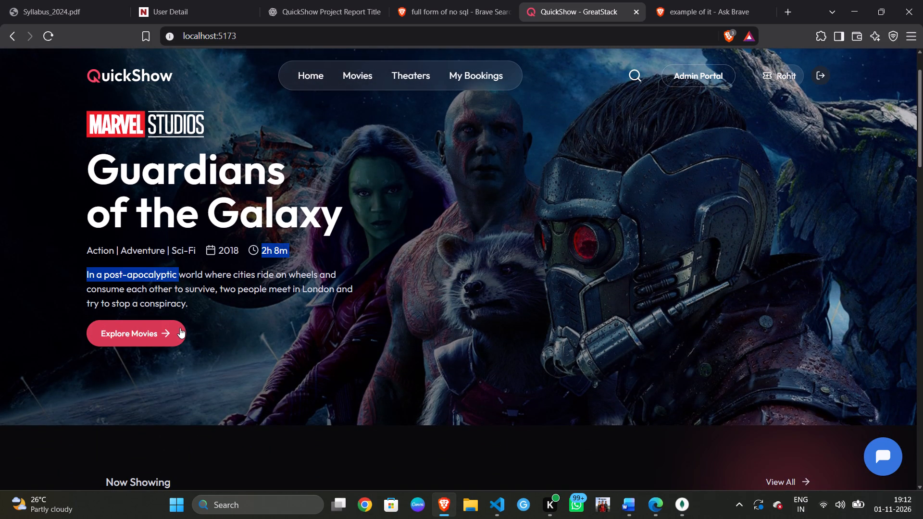
scroll(335, 277, up, 3)
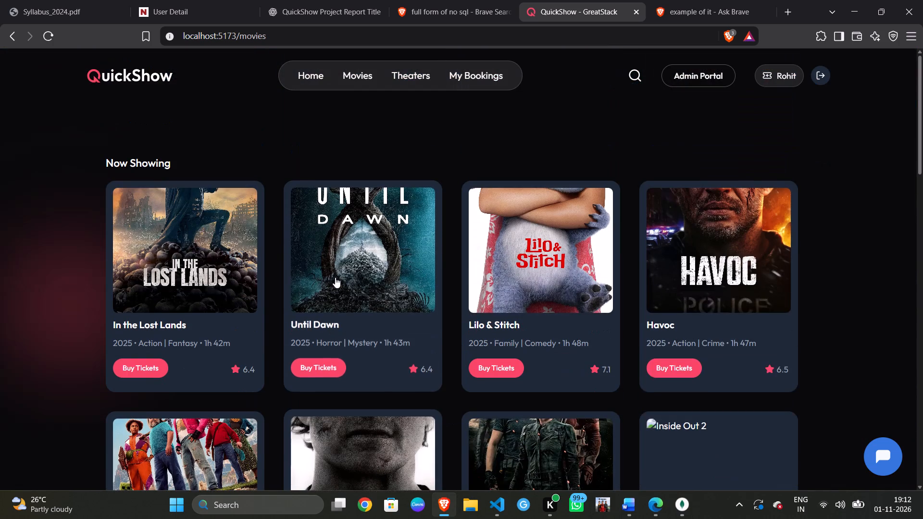
Return to the Ask Brave answer and read the sample appendix and the table of other common appendix items.
click(683, 0)
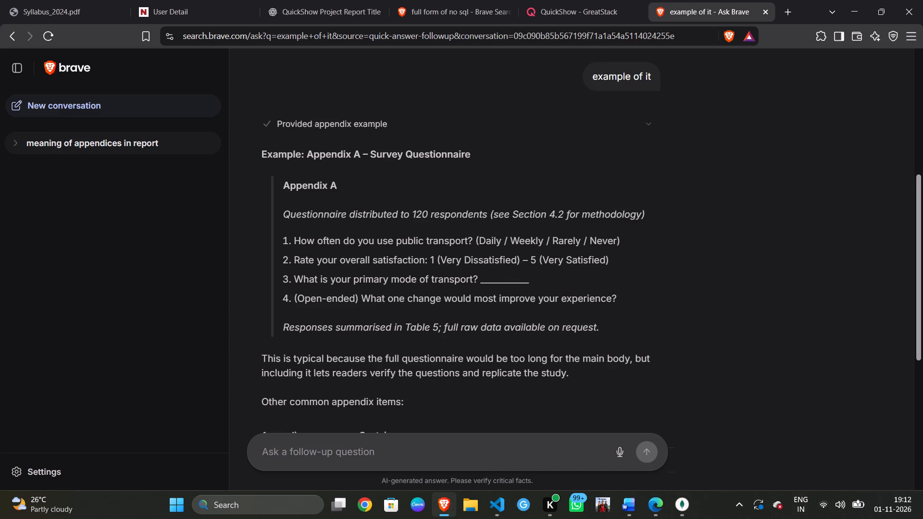
scroll(343, 315, down, 1)
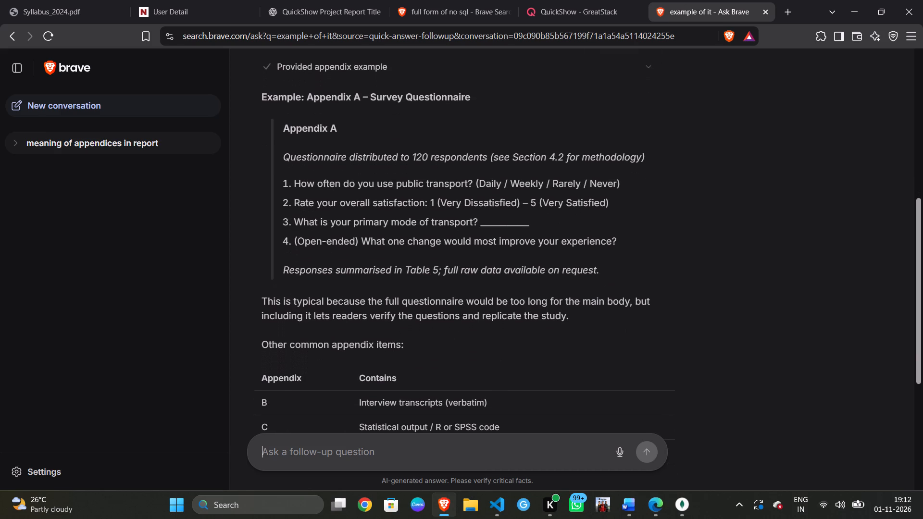
scroll(322, 228, down, 2)
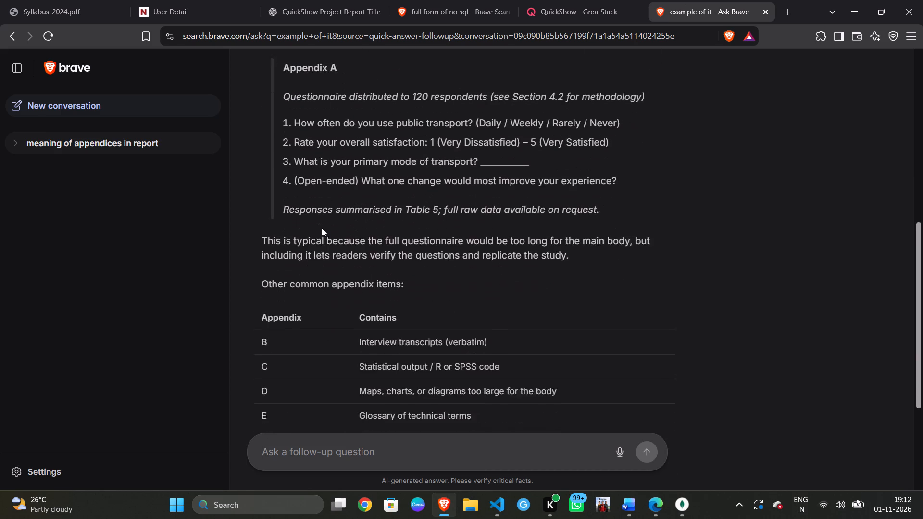
scroll(322, 228, down, 1)
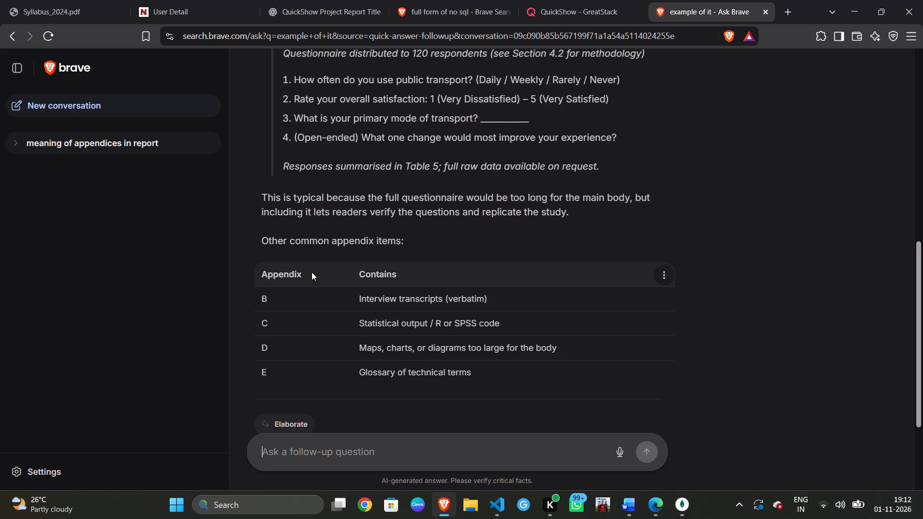
scroll(299, 224, down, 2)
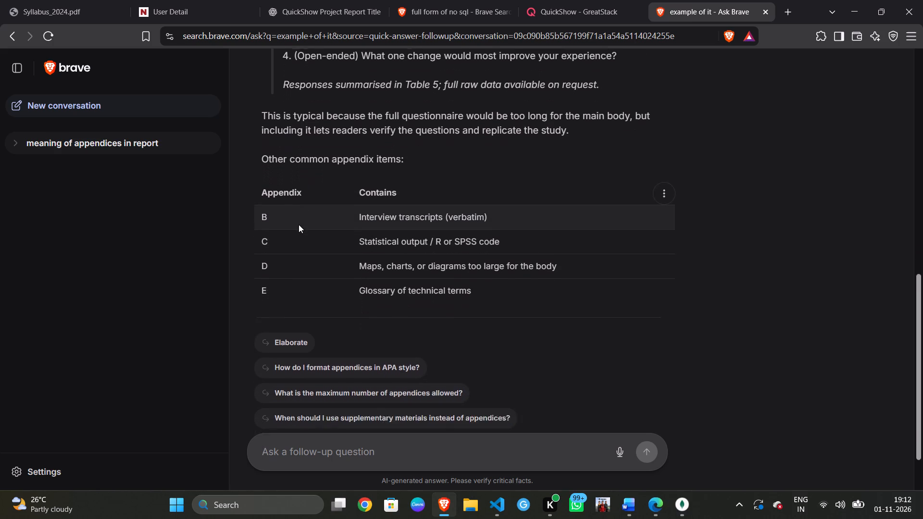
scroll(299, 224, down, 3)
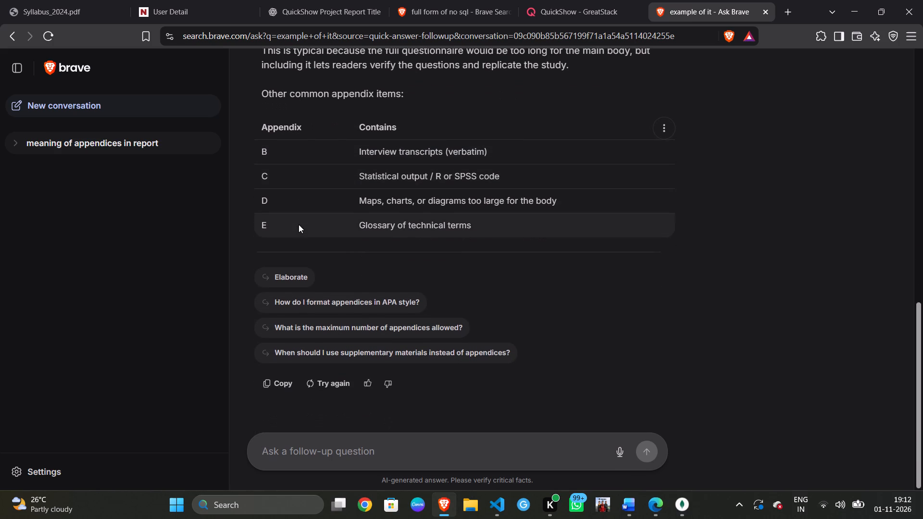
scroll(299, 224, down, 1)
scroll(299, 224, up, 2)
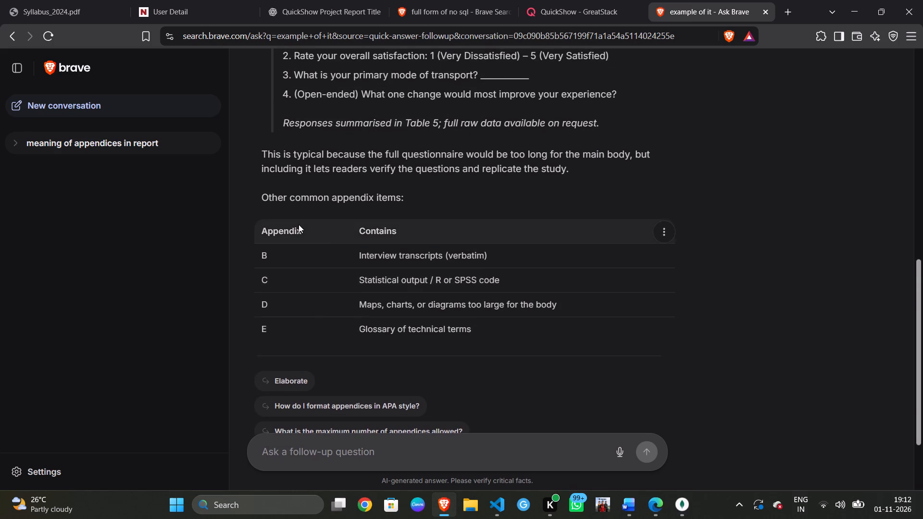
Reread the sample Appendix A questionnaire and the other common appendix items in the Ask Brave answer.
scroll(299, 224, up, 3)
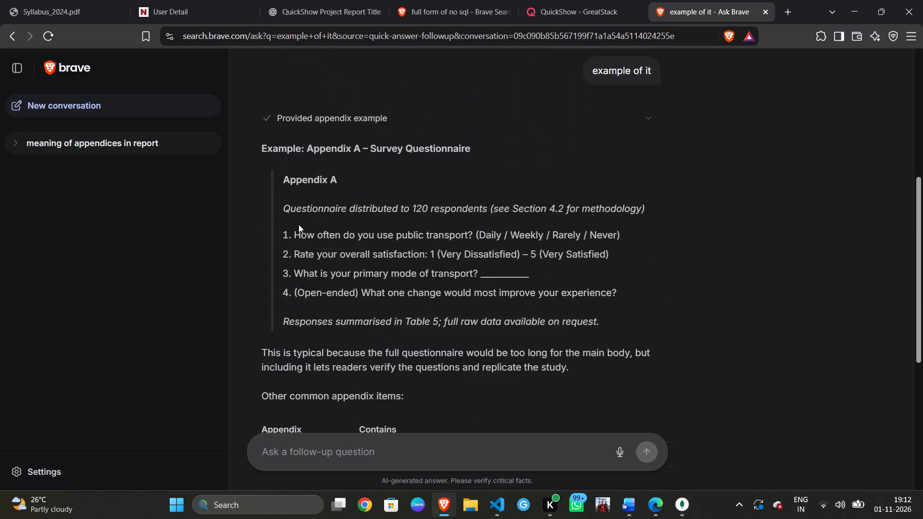
scroll(299, 224, up, 1)
scroll(299, 224, down, 2)
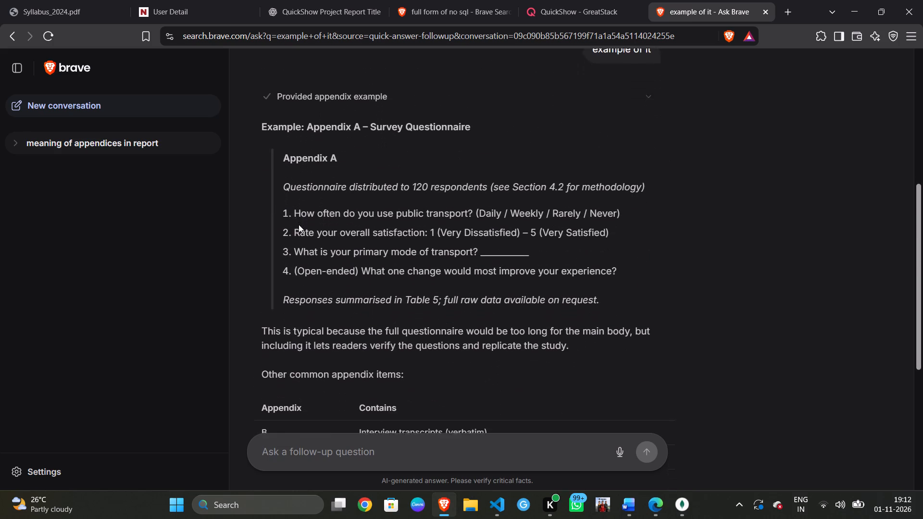
scroll(299, 224, down, 1)
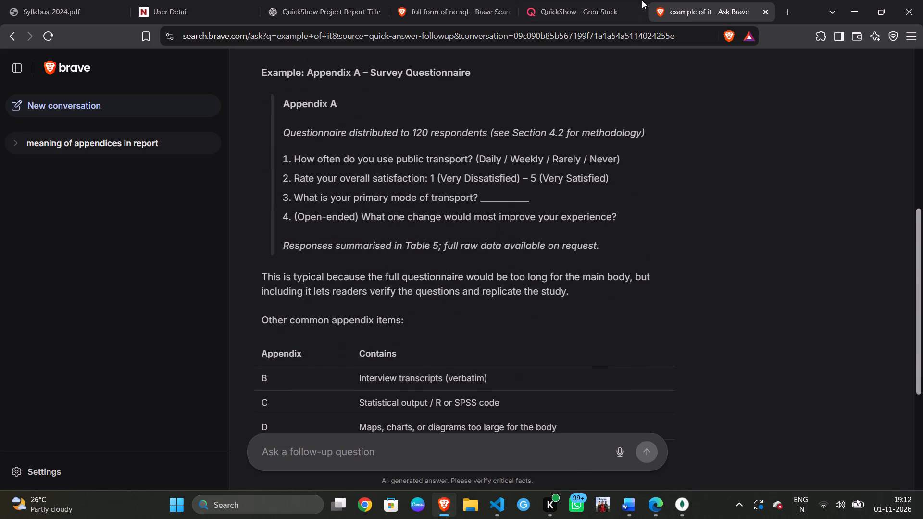
Switch to Word and review the Appendix A screenshot placeholders and the Appendix B technical material in the report.
click(587, 0)
click(478, 0)
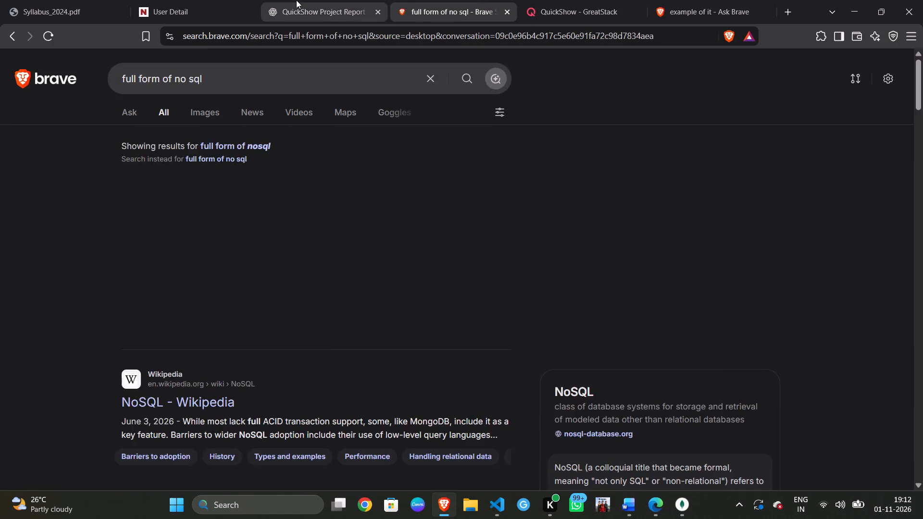
click(296, 0)
click(852, 0)
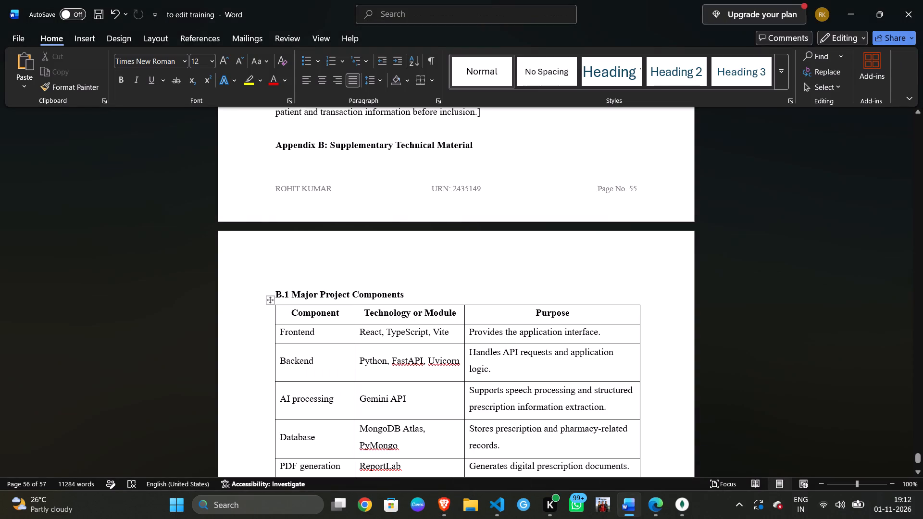
scroll(536, 378, up, 1)
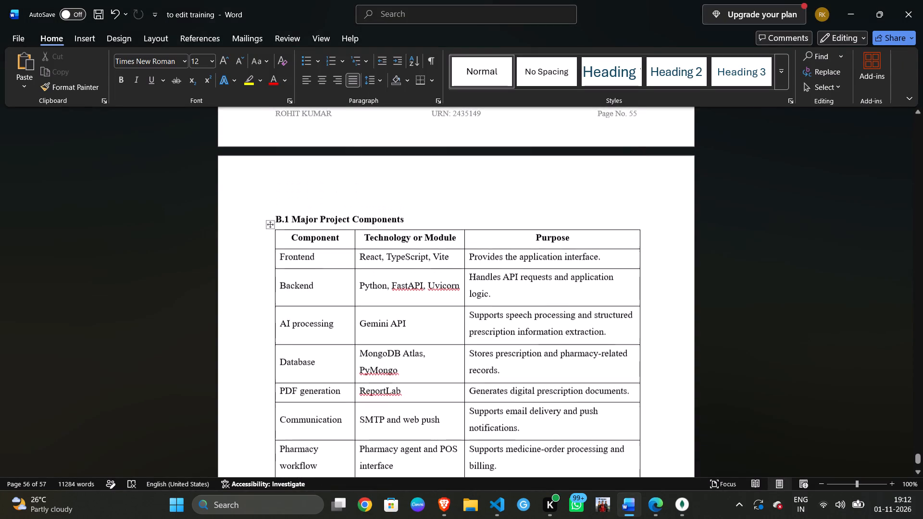
scroll(536, 378, up, 2)
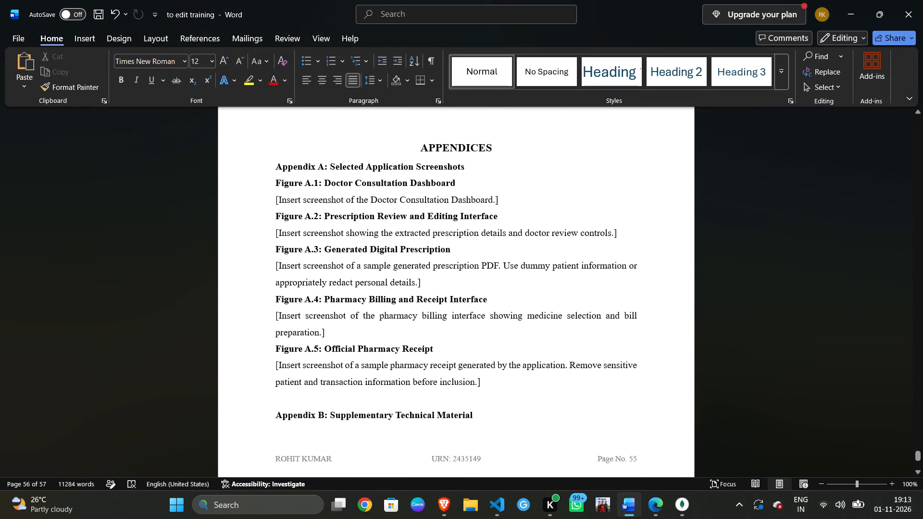
scroll(536, 378, up, 1)
scroll(536, 378, down, 1)
scroll(536, 378, up, 1)
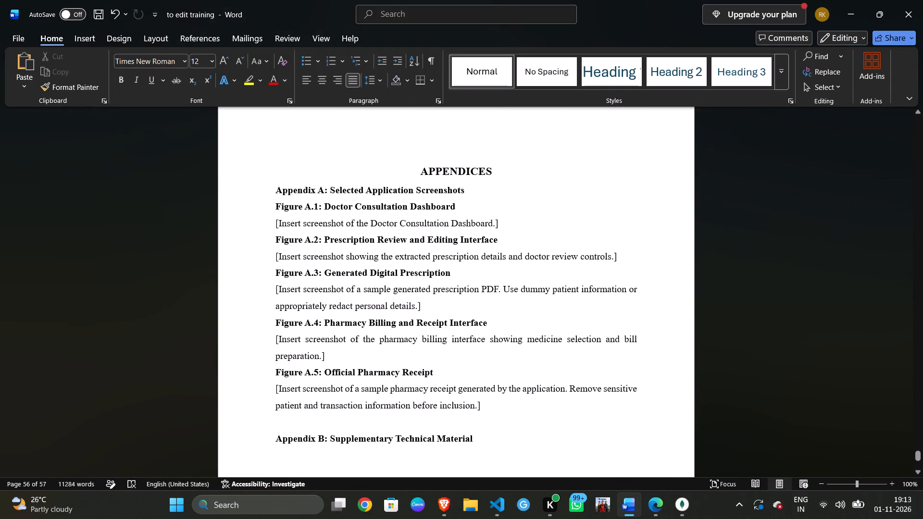
click(502, 223)
drag(502, 223, 470, 222)
drag(470, 222, 304, 218)
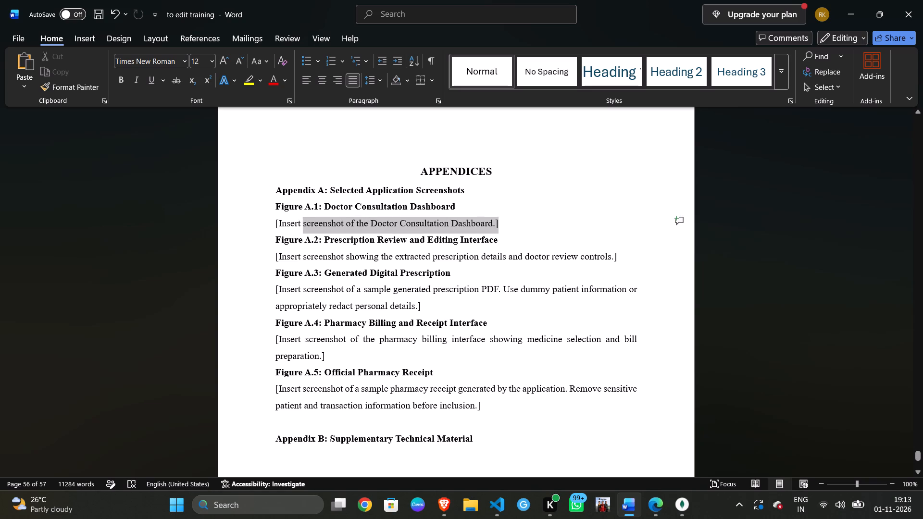
drag(304, 218, 309, 221)
click(548, 232)
Copy the report content from the heading "CHAPTER 4: CONCLUSION AND FUTURE SCOPE" through the end of the appendices.
scroll(548, 232, up, 3)
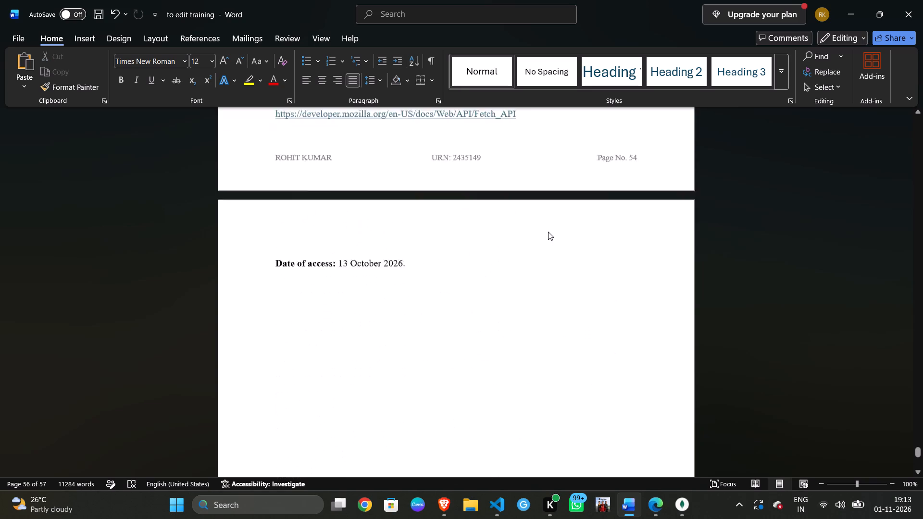
scroll(548, 232, up, 4)
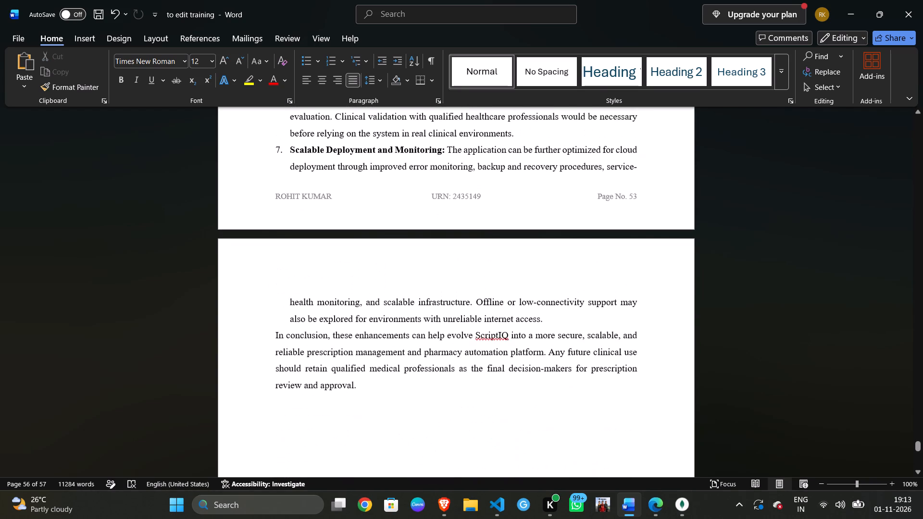
scroll(548, 232, up, 3)
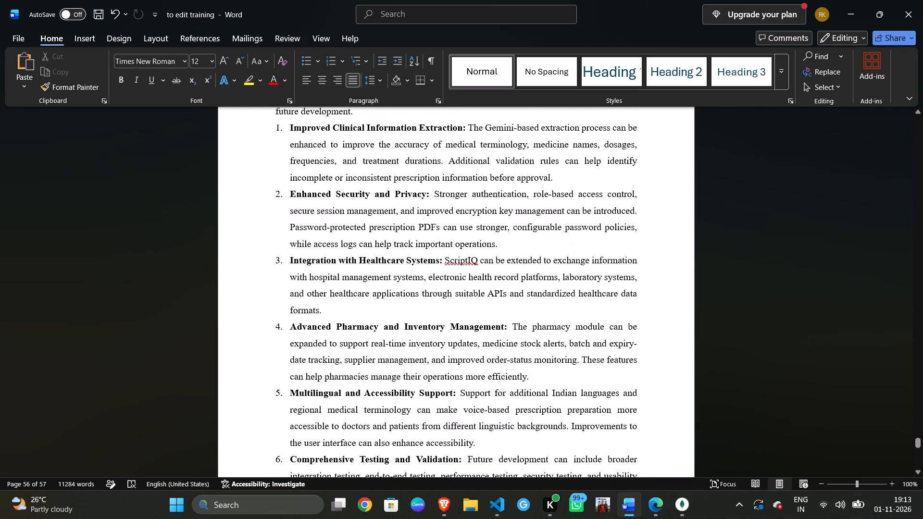
scroll(548, 232, up, 4)
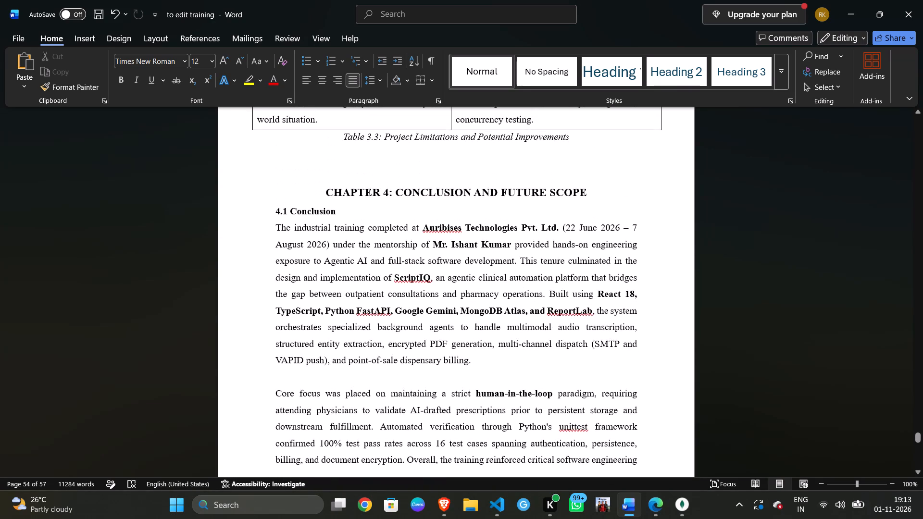
drag(321, 192, 577, 488)
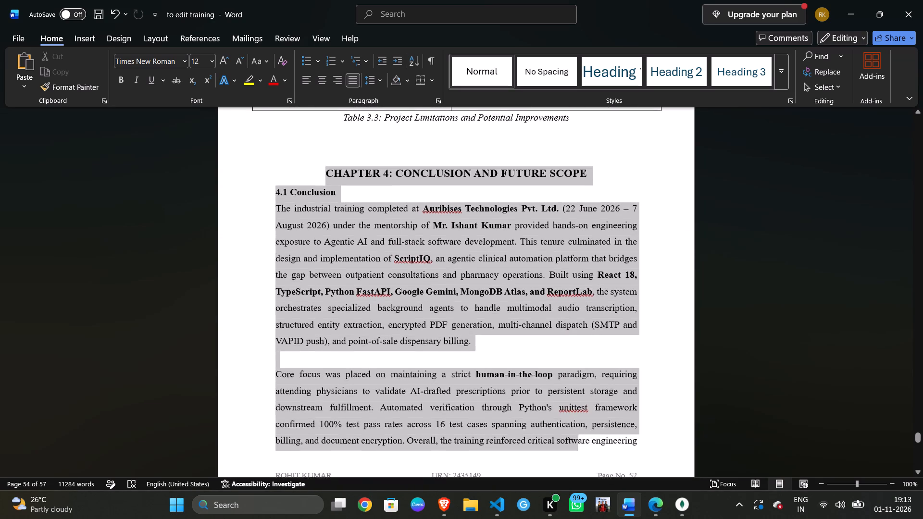
drag(577, 488, 460, 377)
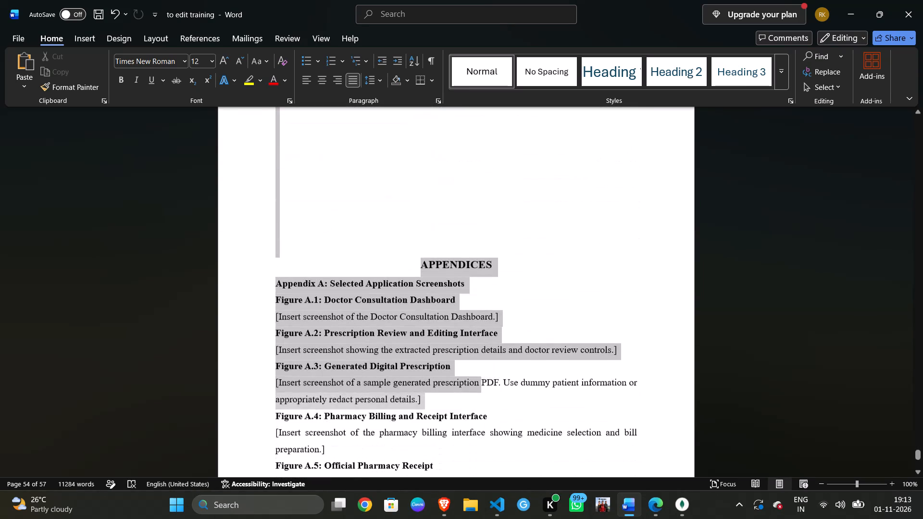
drag(460, 377, 600, 389)
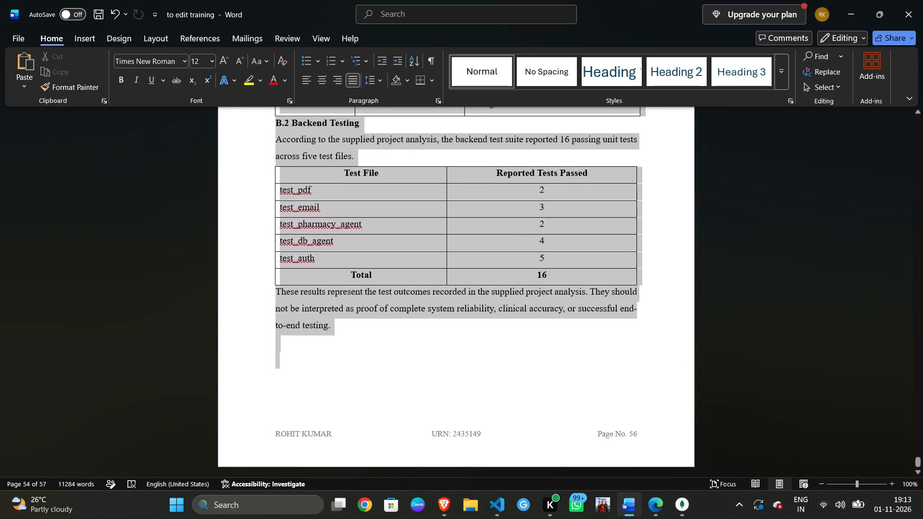
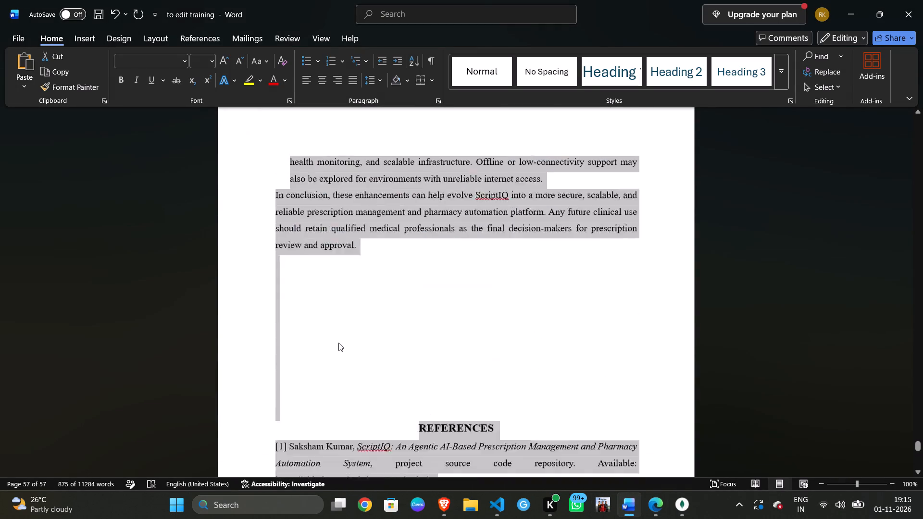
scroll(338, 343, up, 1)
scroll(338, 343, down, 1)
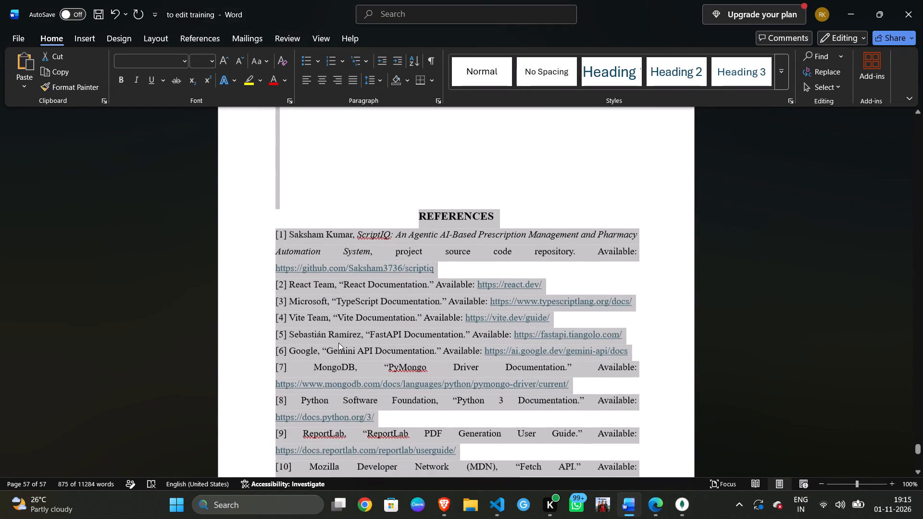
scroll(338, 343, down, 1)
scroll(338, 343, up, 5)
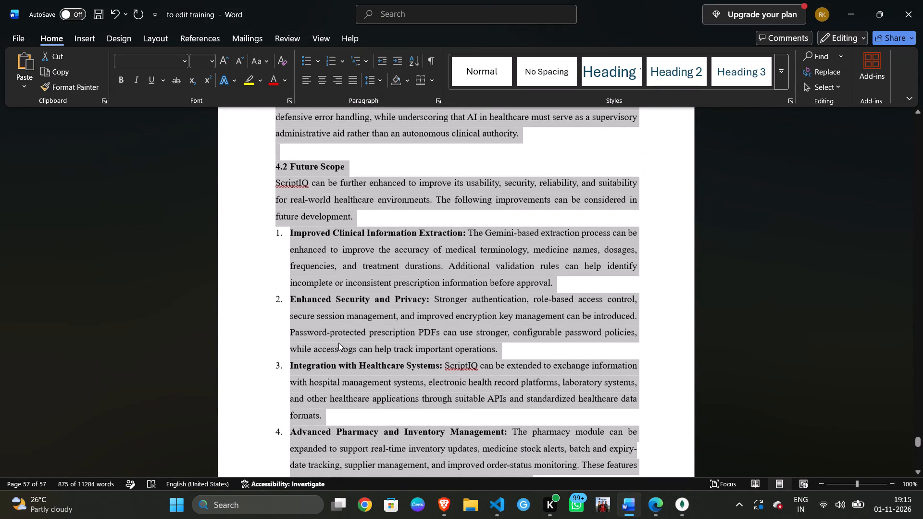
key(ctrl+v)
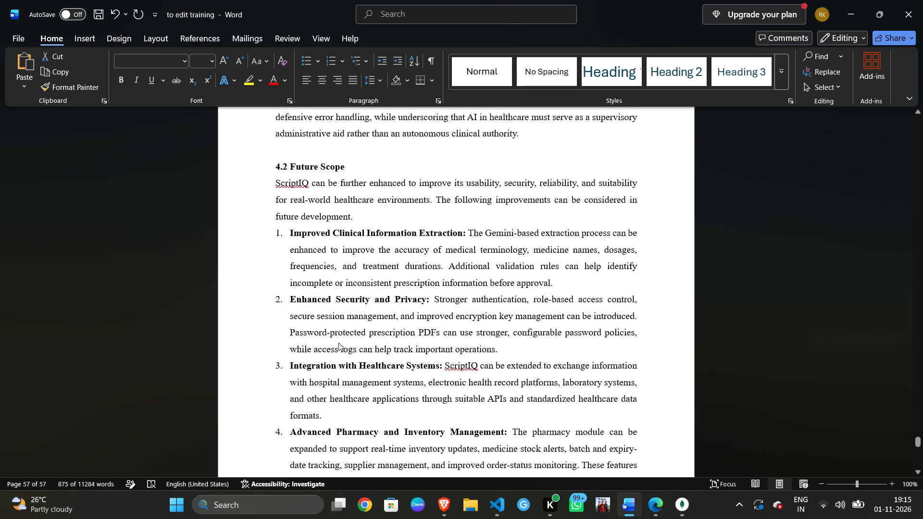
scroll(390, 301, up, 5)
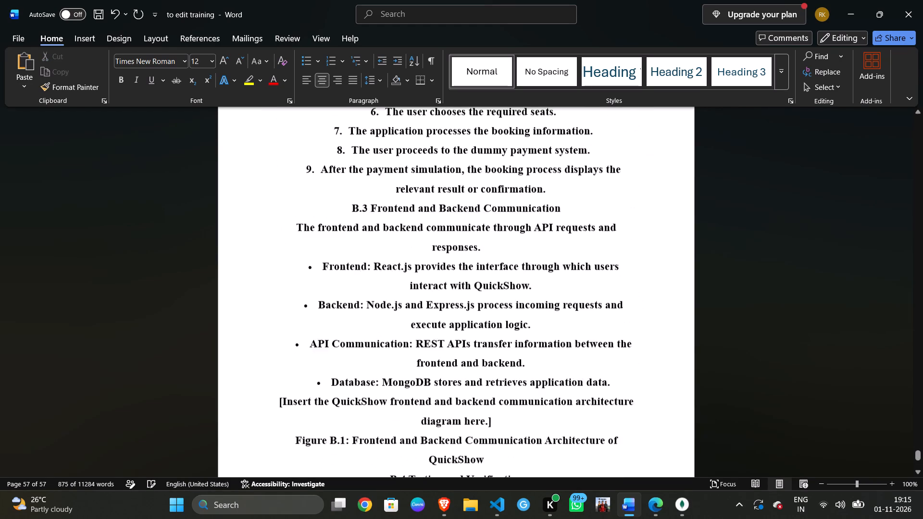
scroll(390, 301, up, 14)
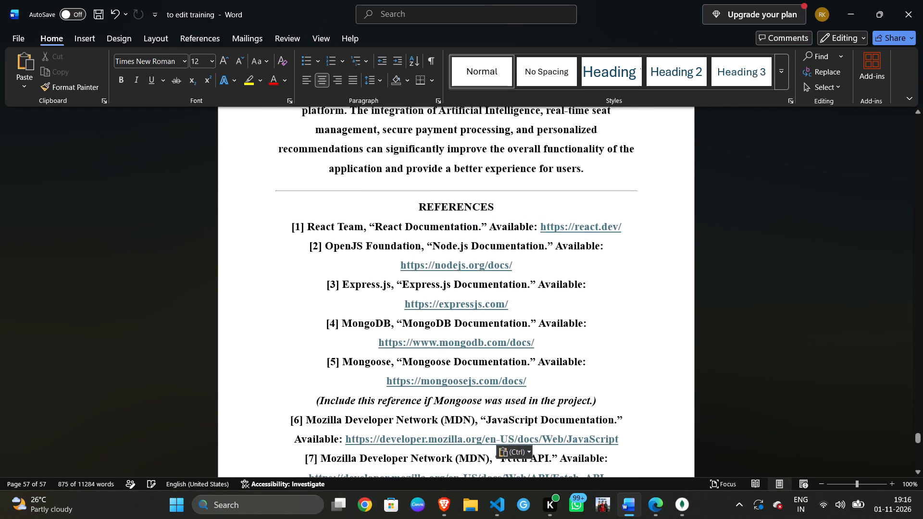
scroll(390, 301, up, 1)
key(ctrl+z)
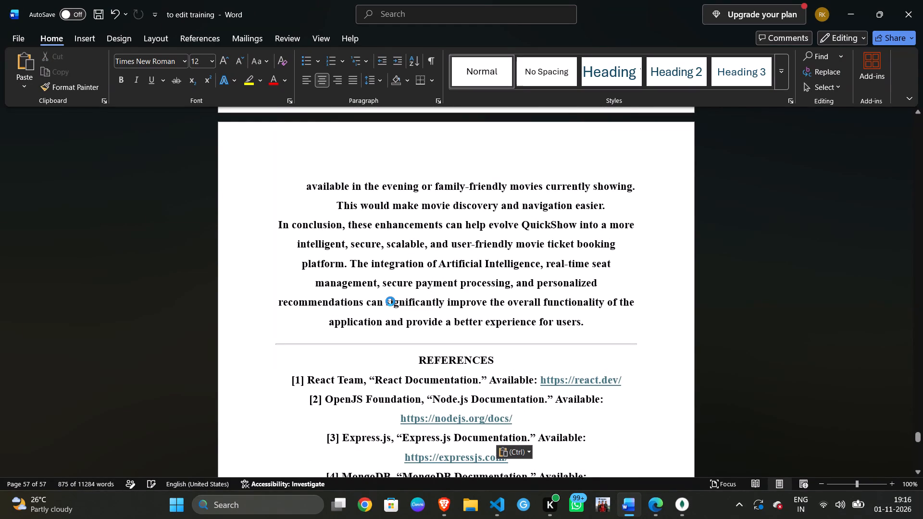
Delete the selected ScriptIQ content from Chapter 4 through the end of the appendices.
scroll(368, 203, up, 3)
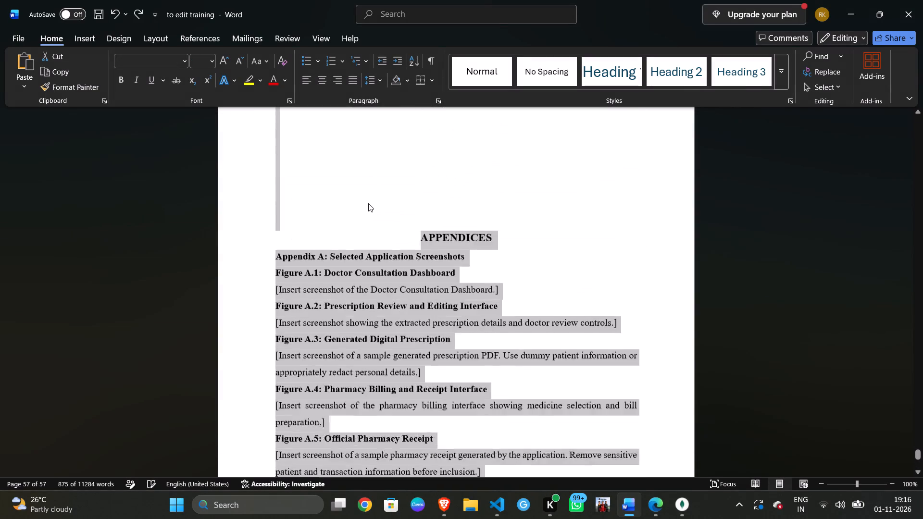
scroll(368, 203, up, 7)
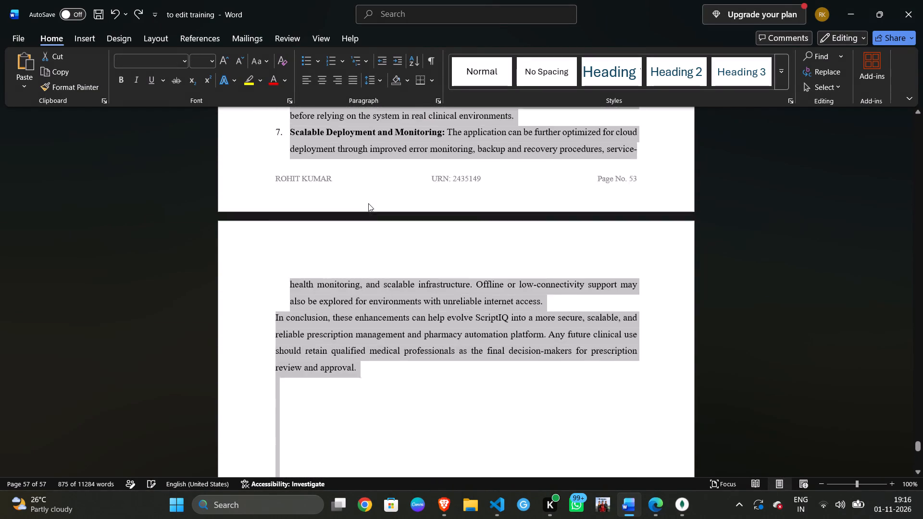
scroll(368, 203, up, 7)
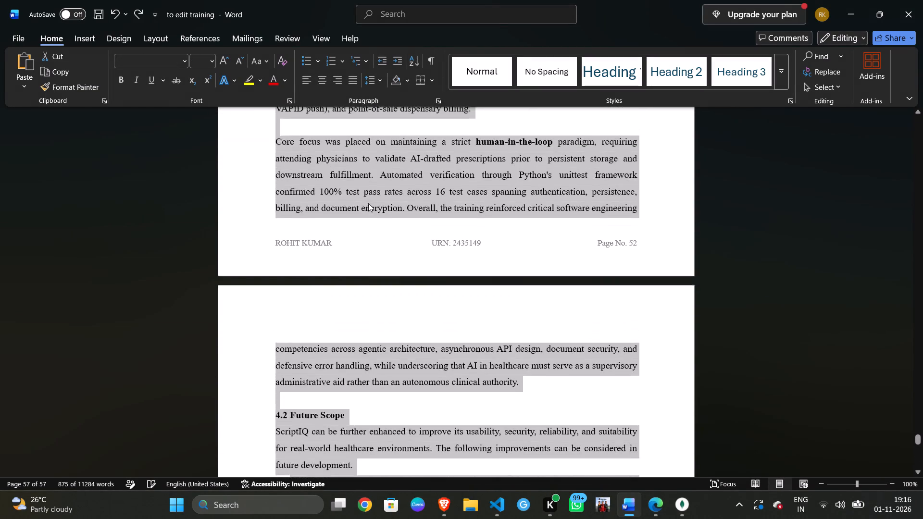
scroll(368, 203, up, 3)
key(BackSpace)
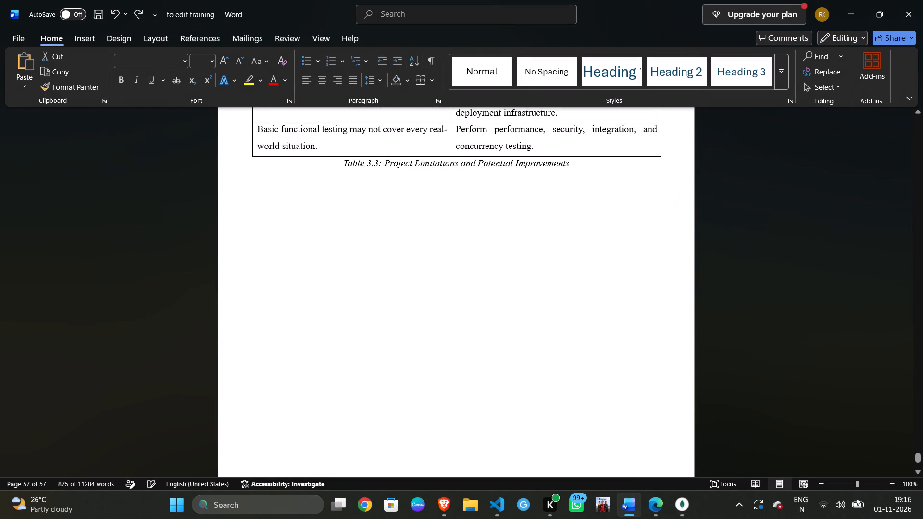
Add blank lines after Table 3.3 until the insertion point moves onto a new page.
scroll(368, 203, down, 6)
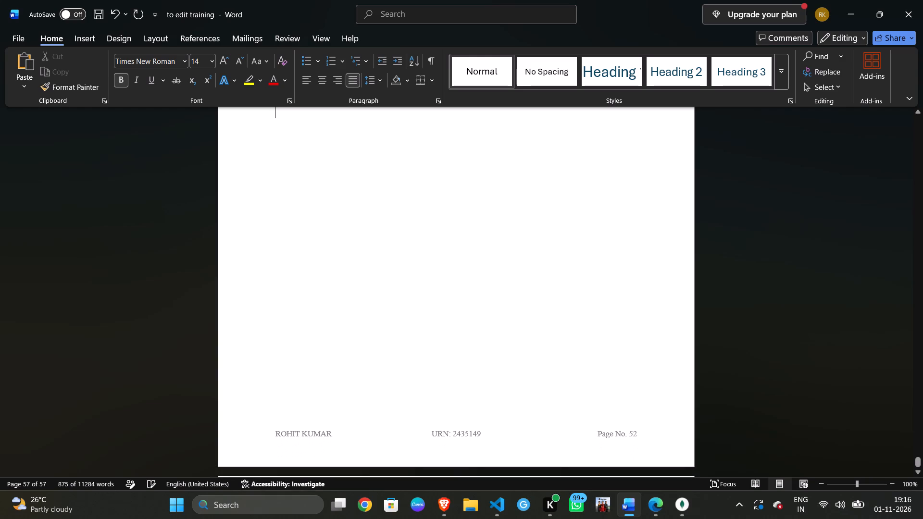
key(Return)
key(Return)
key(Return)
key(Return)
key(Return)
key(Return)
key(Return)
key(Return)
key(Return)
key(Return)
key(Return)
key(Return)
key(Return)
key(Return)
key(Return)
key(Return)
key(Return)
key(Return)
key(Return)
key(Return)
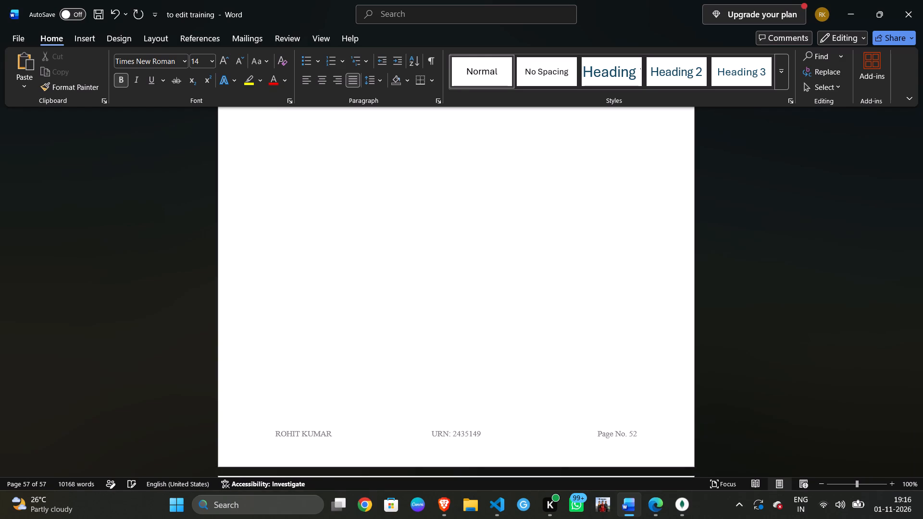
key(Return)
key(Return)
key(Return)
Paste the copied QuickShow Chapter 4, references and appendices near the top of the new page.
key(Up)
key(Up)
key(Up)
key(Up)
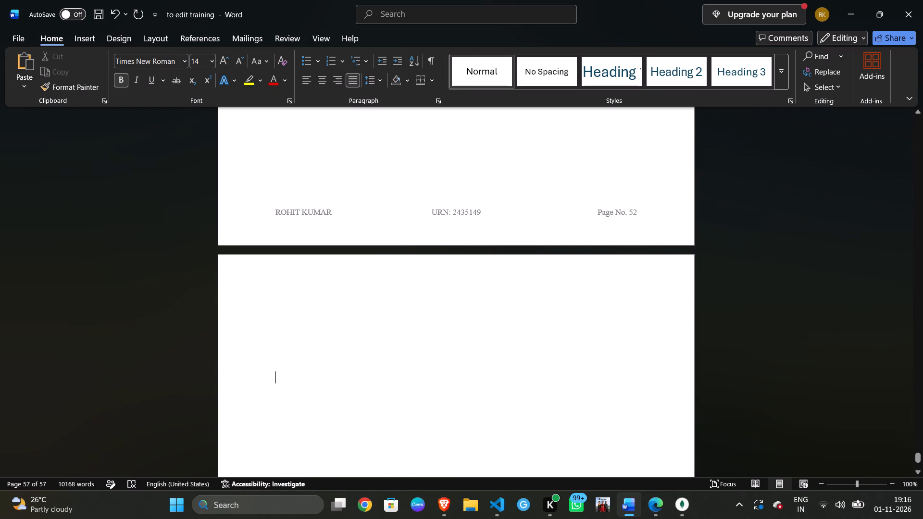
key(Up)
key(Up)
key(Up)
key(Up)
key(Down)
key(ctrl+v)
Examine the layout of the pasted QuickShow references, appendices and tables across the pages, through section B.4 Testing and Verification.
scroll(435, 285, up, 6)
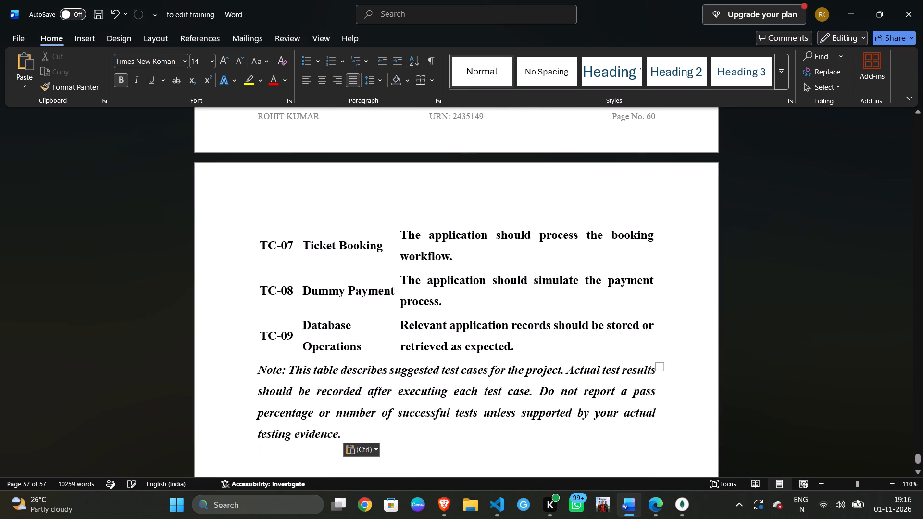
ctrl+scroll(435, 285, down, 6)
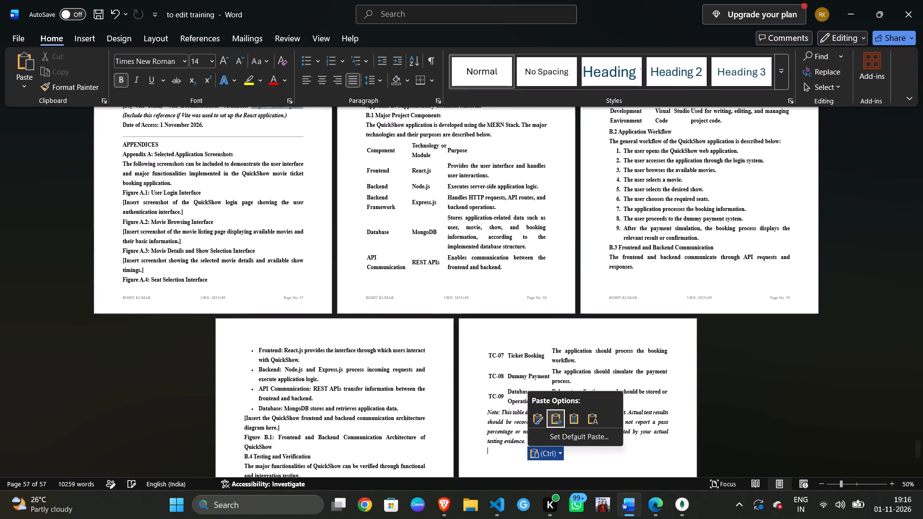
ctrl+scroll(435, 285, up, 7)
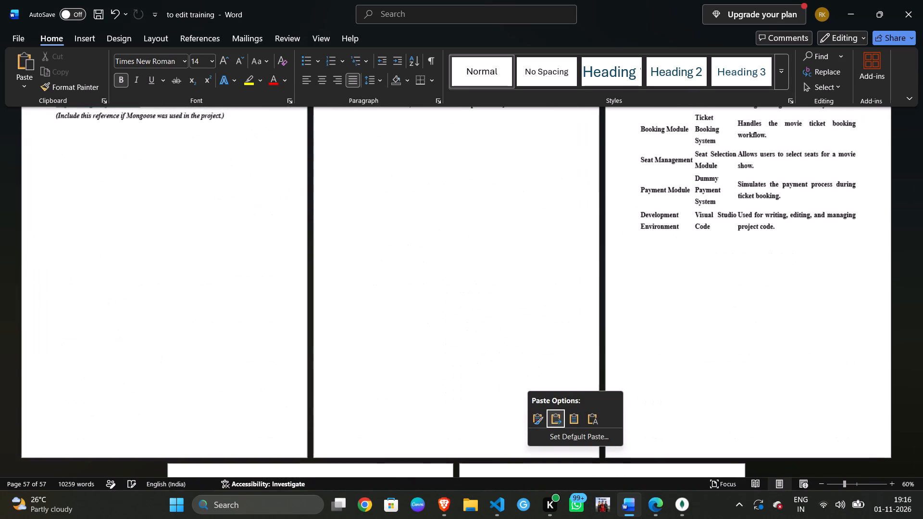
key(ctrl+z)
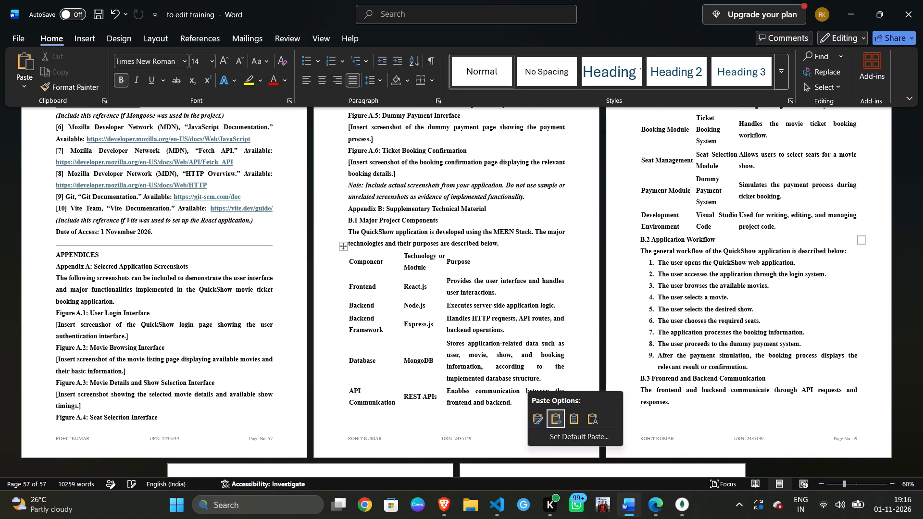
ctrl+scroll(435, 285, up, 5)
ctrl+scroll(435, 285, down, 1)
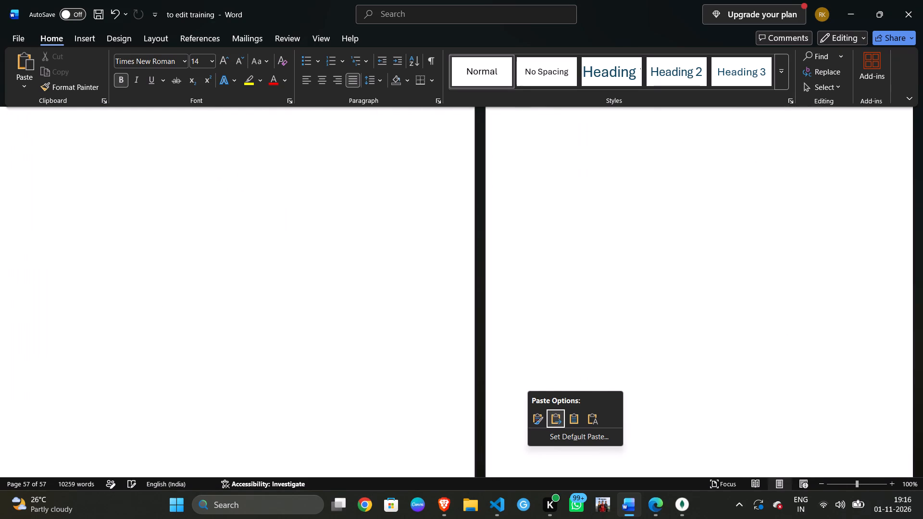
click(544, 328)
scroll(544, 328, down, 1)
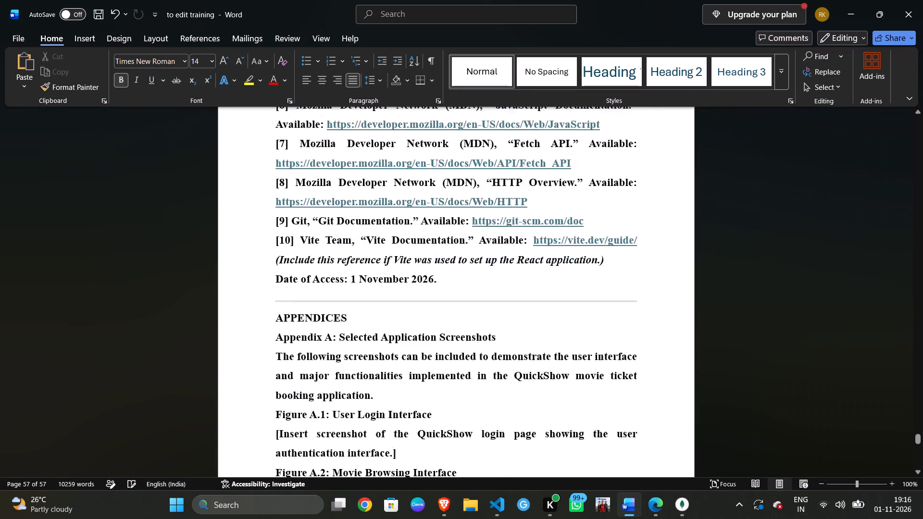
scroll(544, 328, down, 9)
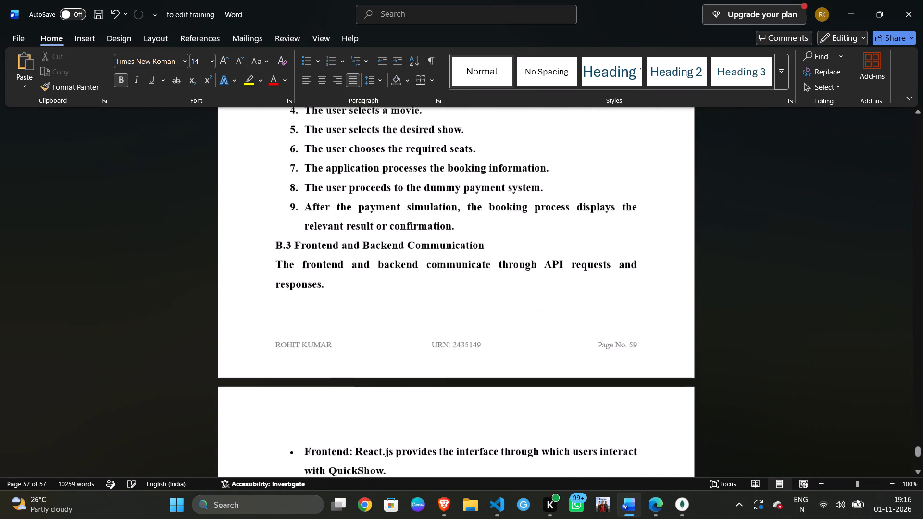
scroll(544, 328, down, 10)
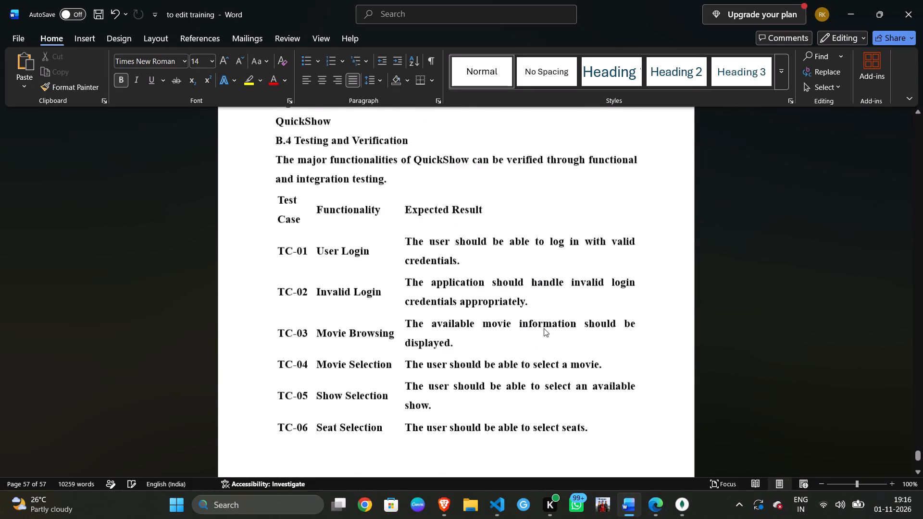
Undo the QuickShow paste, the added blank lines and the deletion, back to the original ScriptIQ Chapter 4 content.
scroll(544, 328, up, 7)
key(ctrl+z)
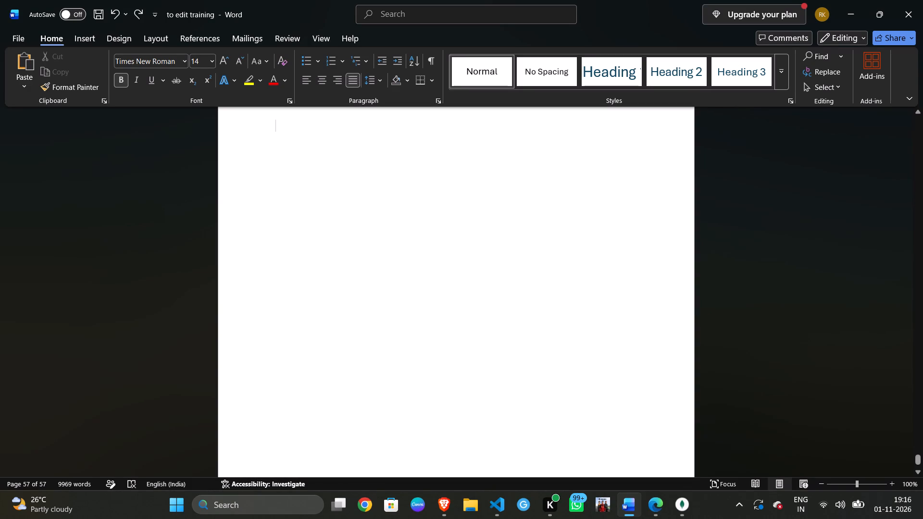
scroll(385, 273, up, 1)
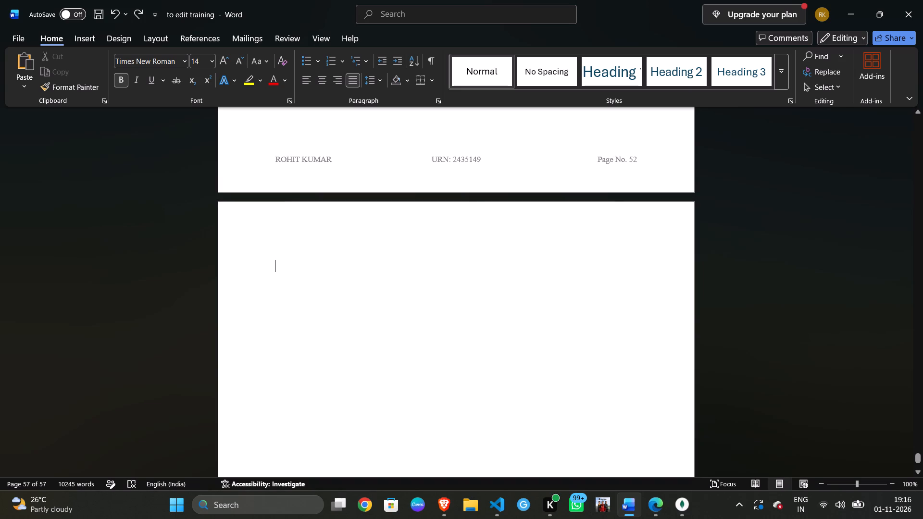
key(ctrl+z)
key(ctrl+z)
key(ctrl+z)
key(ctrl+z)
key(ctrl+z)
key(ctrl+z)
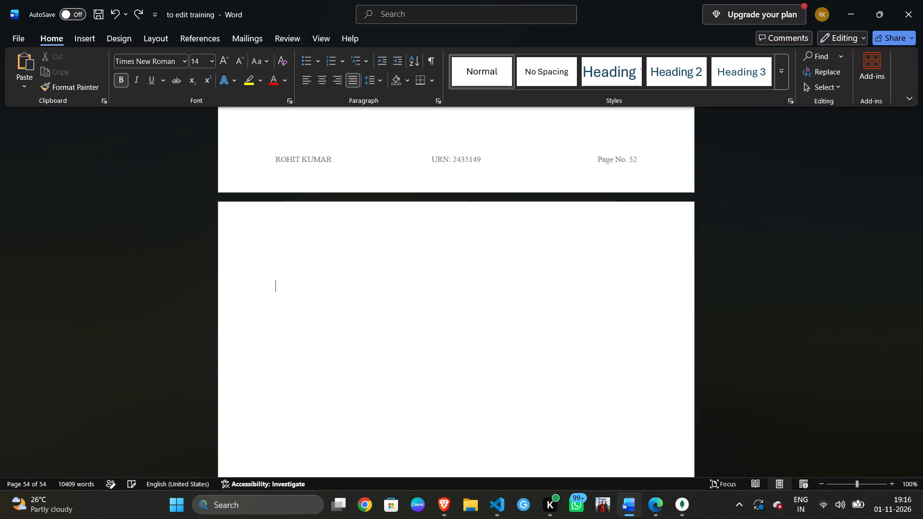
key(ctrl+z)
key(ctrl+z)
key(ctrl+z)
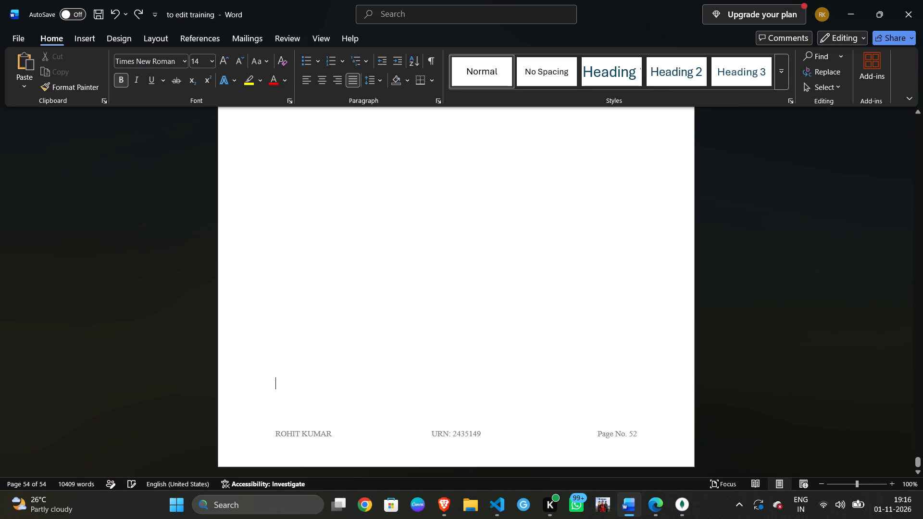
key(ctrl+z)
key(ctrl+z)
key(ctrl+z)
key(ctrl+z)
key(ctrl+z)
key(ctrl+z)
key(ctrl+z)
key(ctrl+z)
key(ctrl+z)
key(ctrl+z)
key(ctrl+z)
key(ctrl+z)
key(ctrl+z)
key(ctrl+z)
key(ctrl+z)
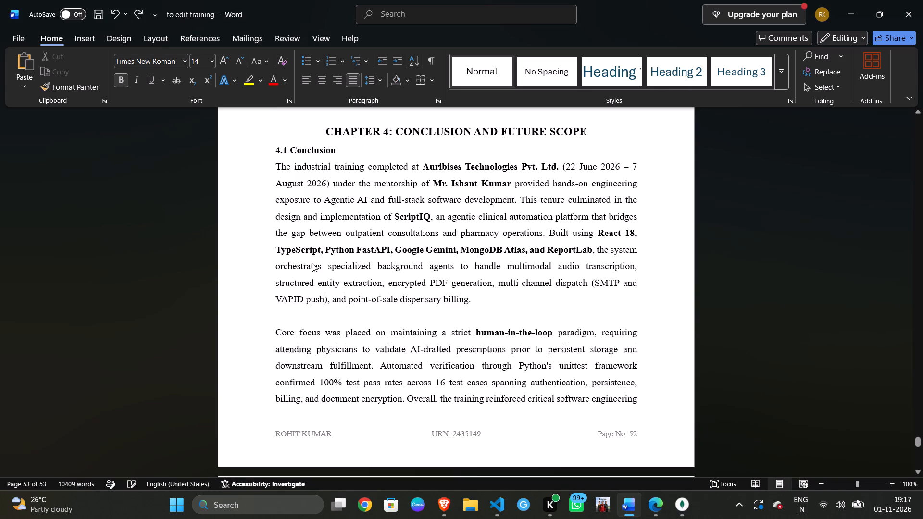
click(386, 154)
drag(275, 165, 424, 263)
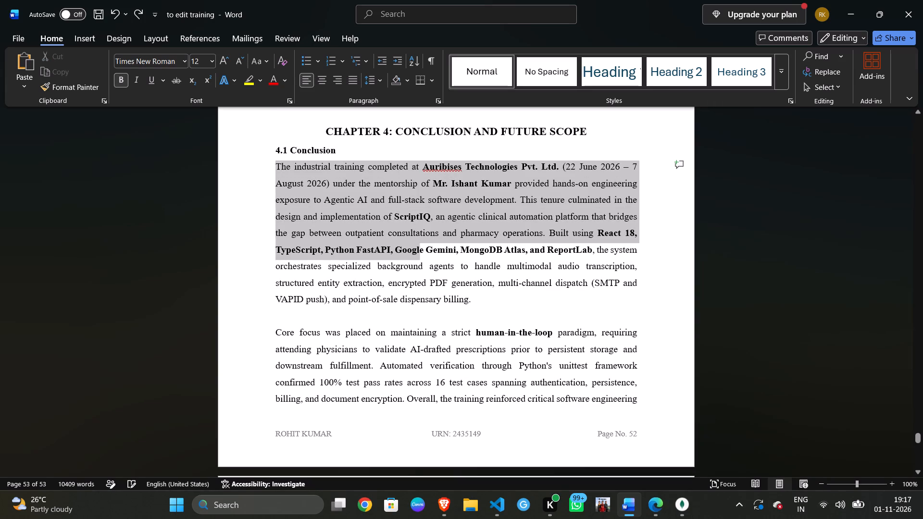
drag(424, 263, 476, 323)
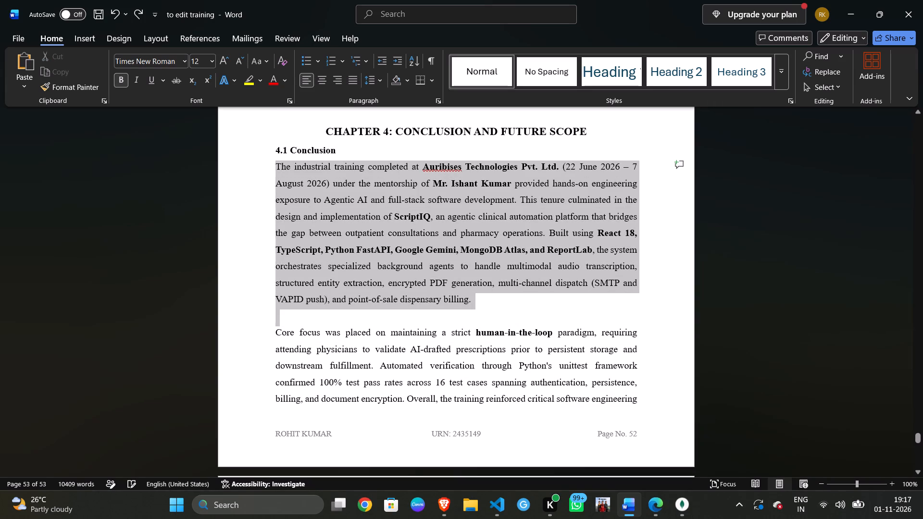
Delete the ScriptIQ content from the 4.1 Conclusion heading through the end of the document, keeping the Chapter 4 title.
click(279, 148)
drag(275, 148, 508, 434)
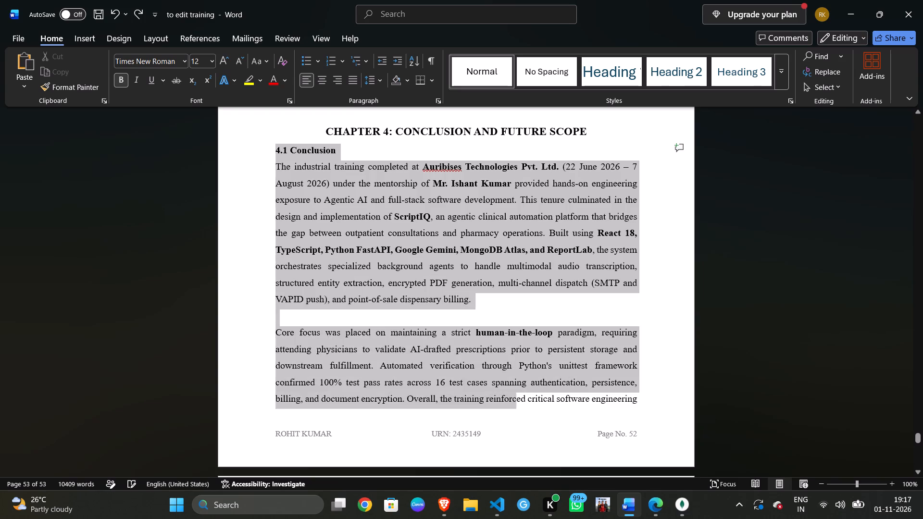
drag(508, 434, 637, 506)
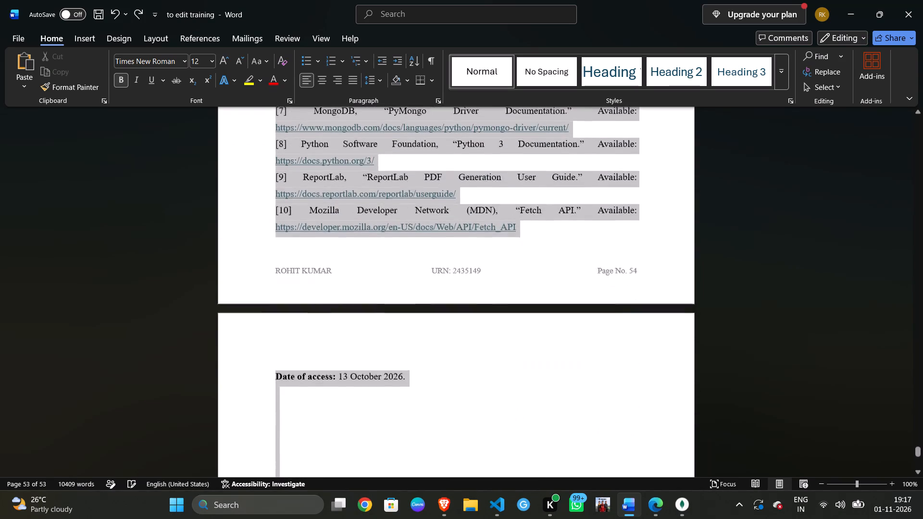
drag(637, 506, 643, 511)
key(BackSpace)
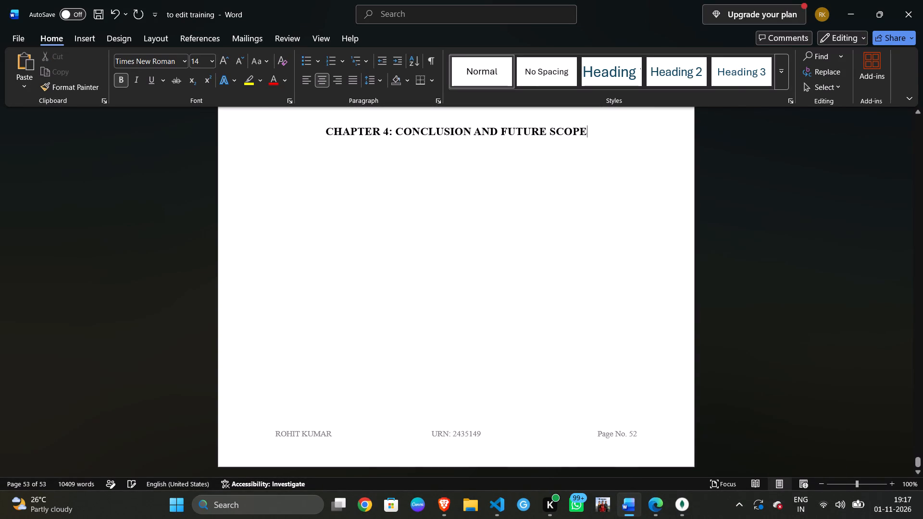
Paste the copied QuickShow content on a new left-aligned line below the Chapter 4 title, set to 12 pt and not bold.
click(297, 162)
key(Right)
key(End)
key(Return)
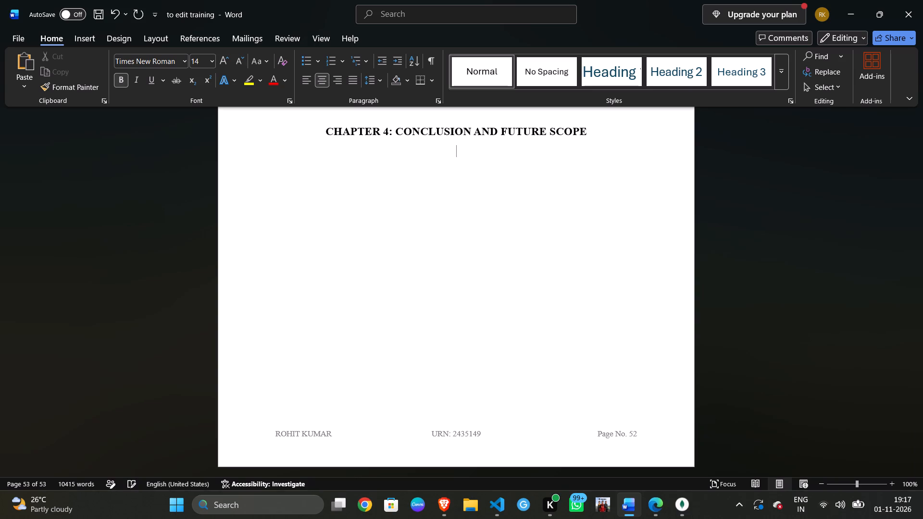
key(BackSpace)
click(214, 62)
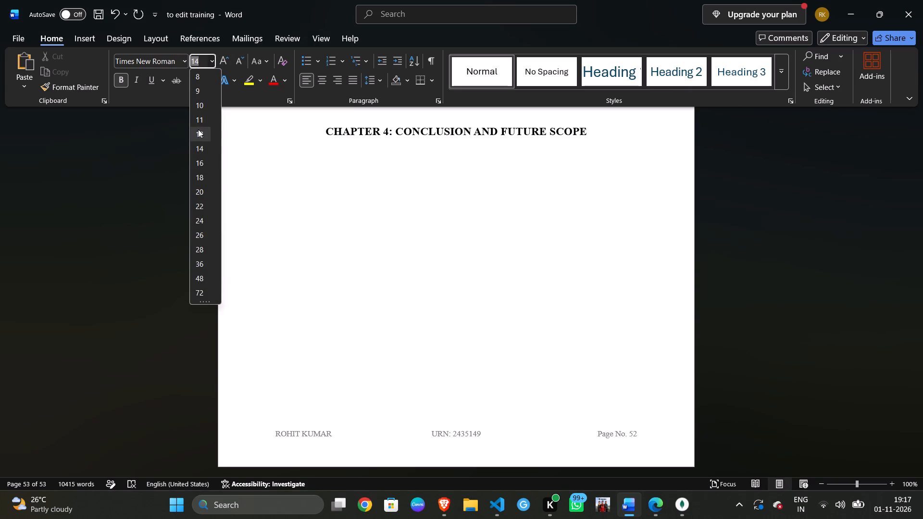
click(198, 129)
click(124, 83)
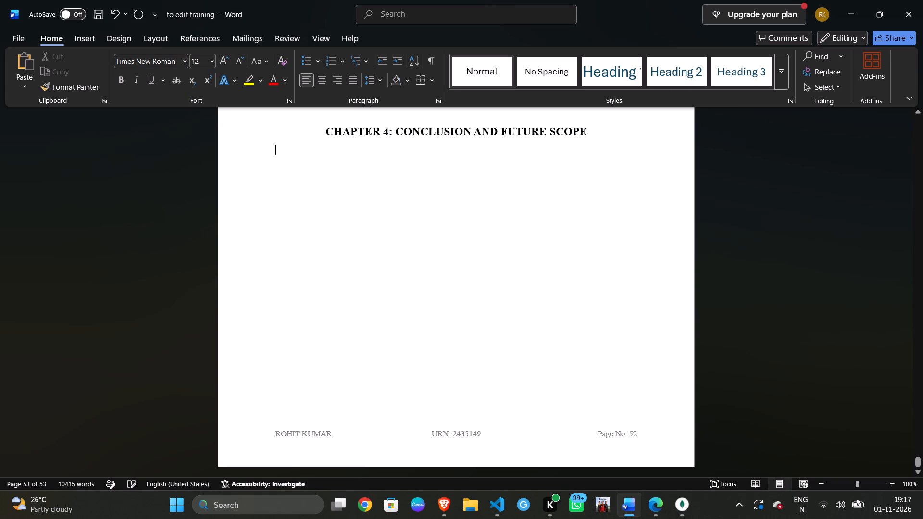
key(ctrl+v)
Delete the duplicate left-aligned "CHAPTER 4: CONCLUSION AND FUTURE SCOPE" line above 4.1 Conclusion, keeping the centred title.
scroll(337, 216, up, 6)
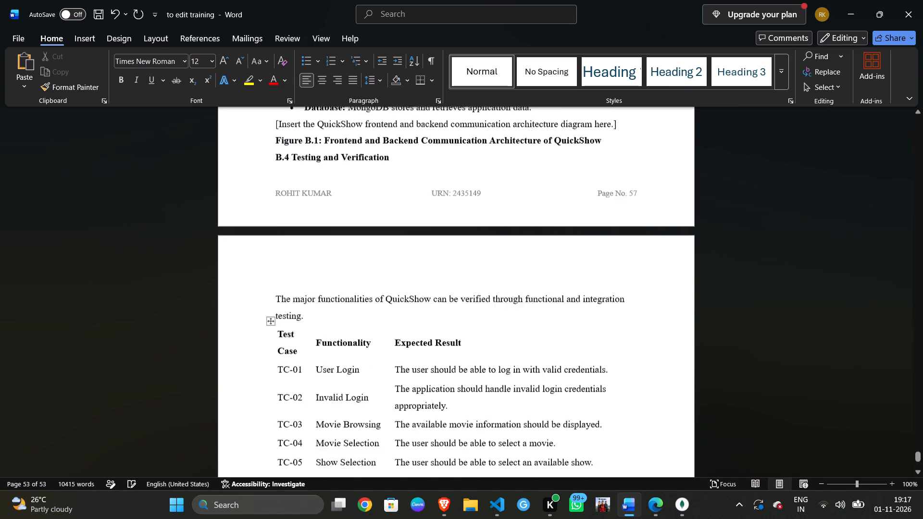
scroll(337, 216, up, 8)
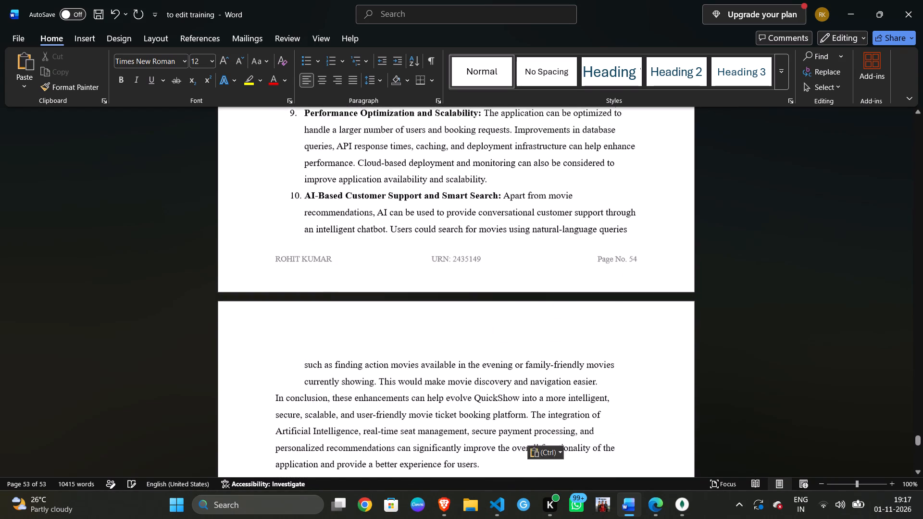
scroll(337, 216, up, 4)
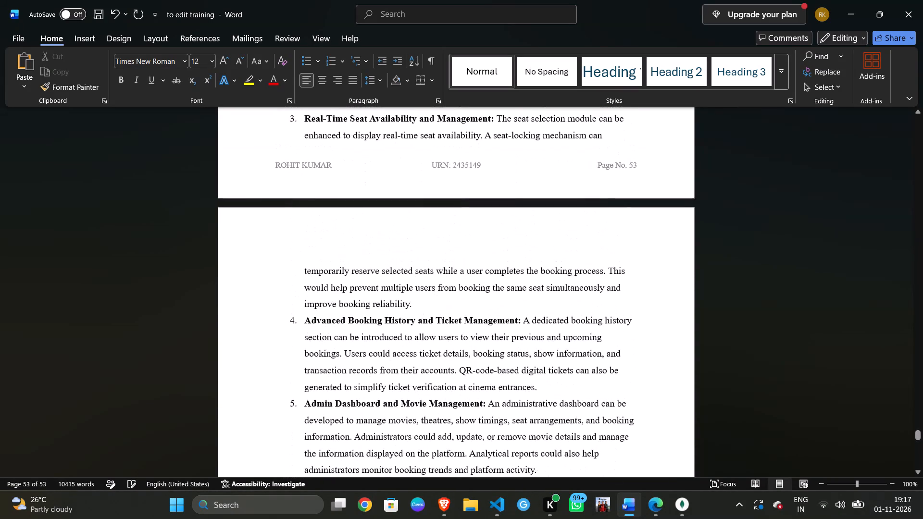
scroll(337, 216, up, 3)
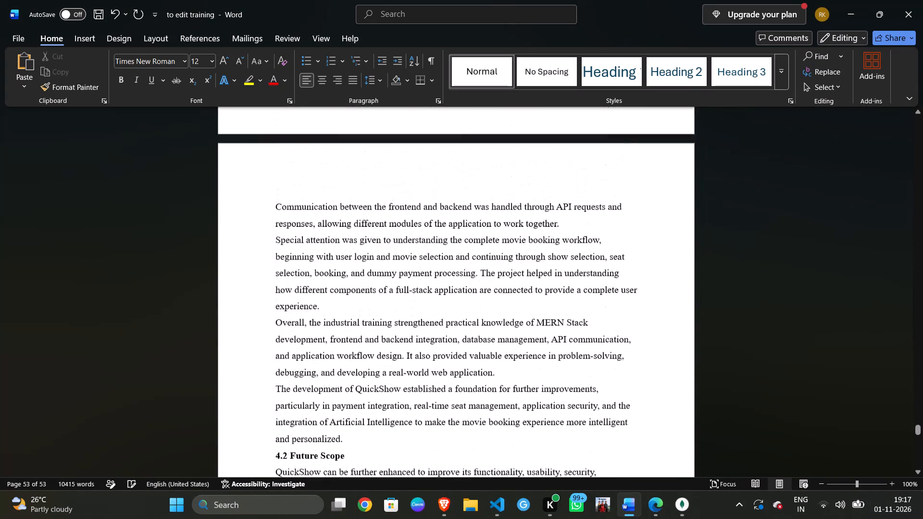
scroll(337, 216, up, 3)
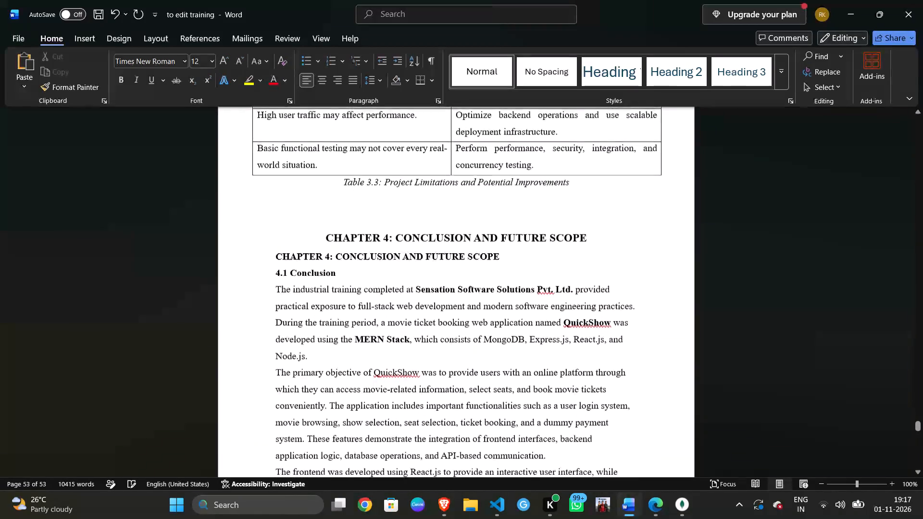
drag(505, 262, 324, 253)
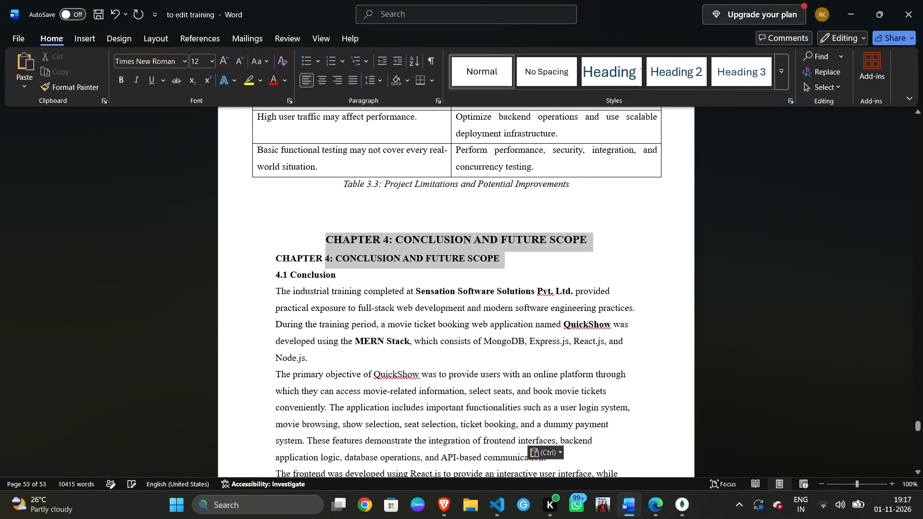
drag(324, 253, 282, 263)
key(BackSpace)
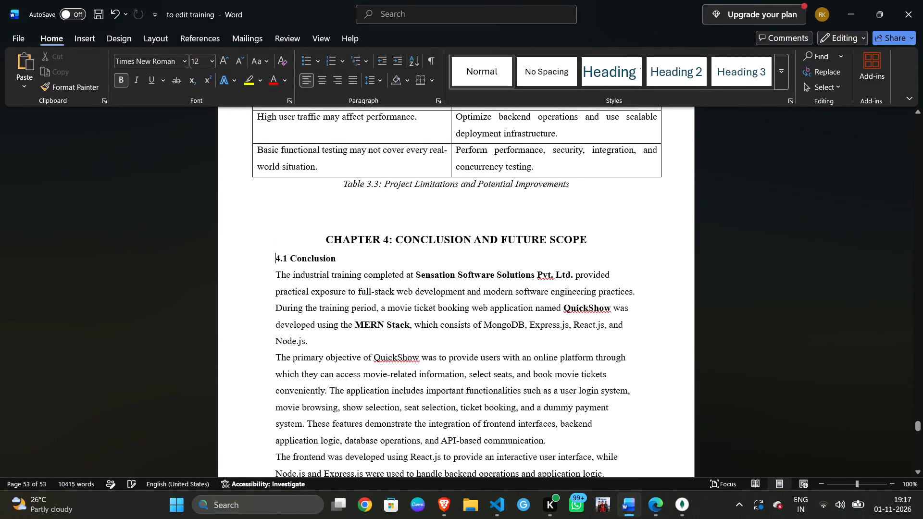
Insert blank lines before the centred Chapter 4 title until it starts at the top of the page after Table 3.3.
click(326, 238)
key(Return)
key(Return)
key(Return)
key(Return)
key(Return)
key(Return)
key(Return)
key(Return)
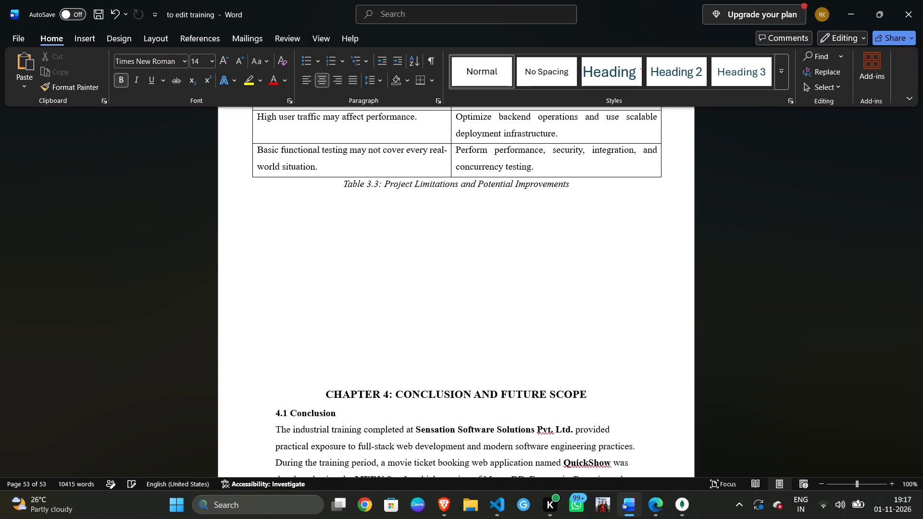
key(Return)
key(Return)
key(Return)
key(Return)
key(Return)
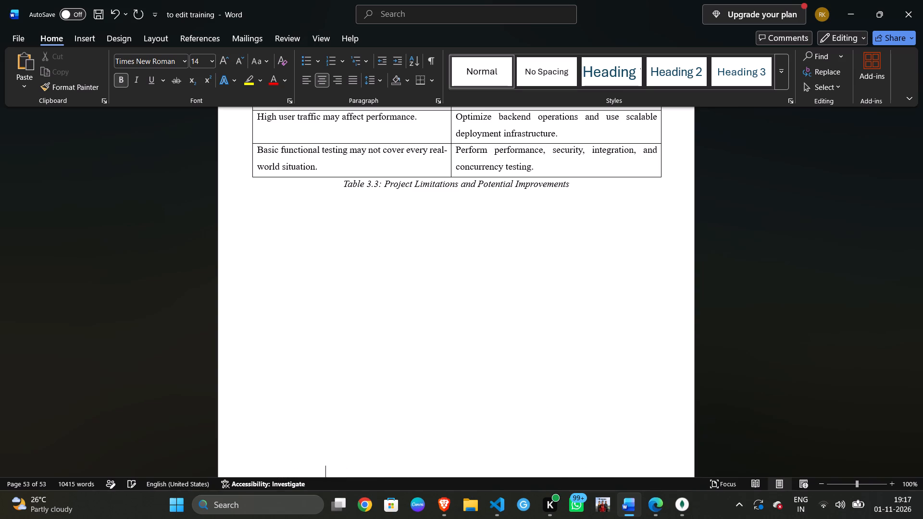
key(Return)
scroll(357, 151, down, 2)
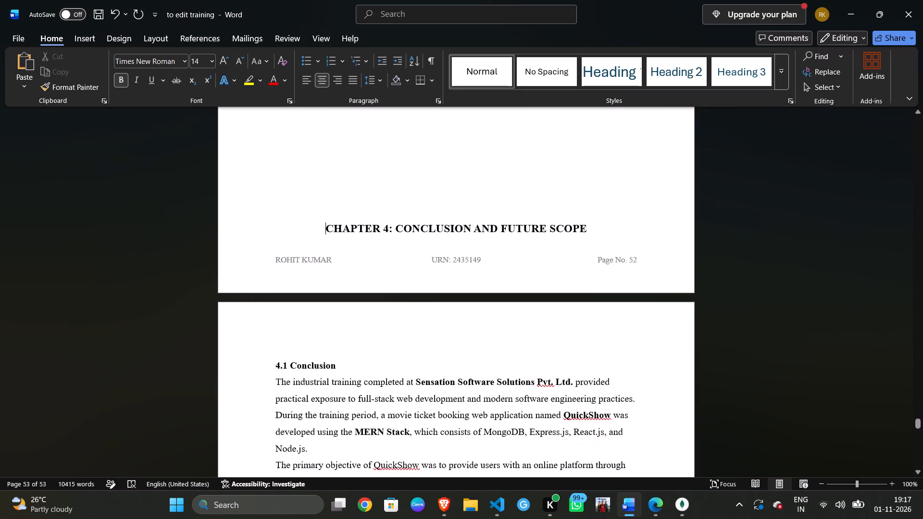
key(Return)
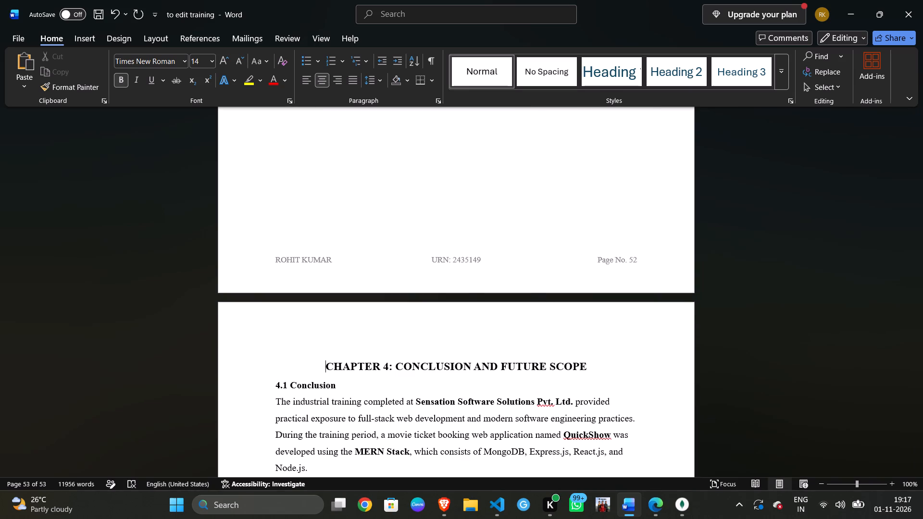
Insert a blank line between each of the six body paragraphs in section 4.1 Conclusion.
scroll(357, 151, down, 2)
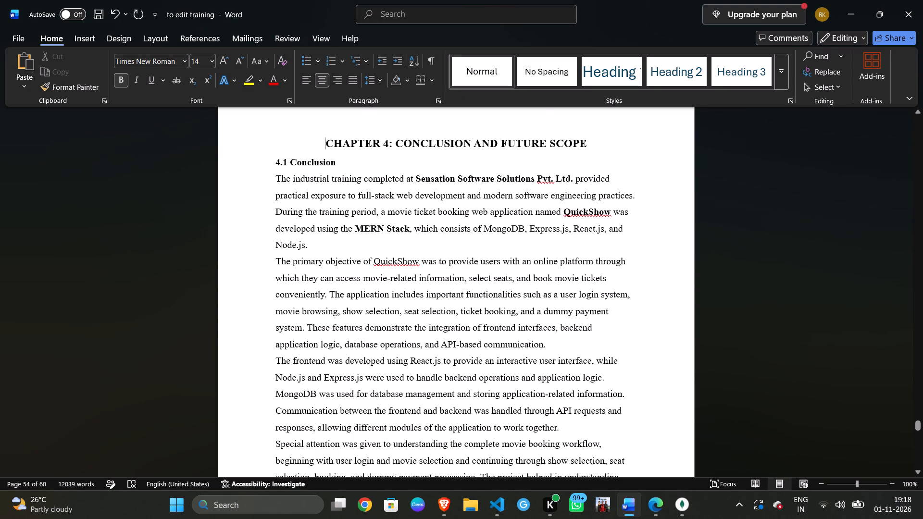
scroll(382, 299, down, 1)
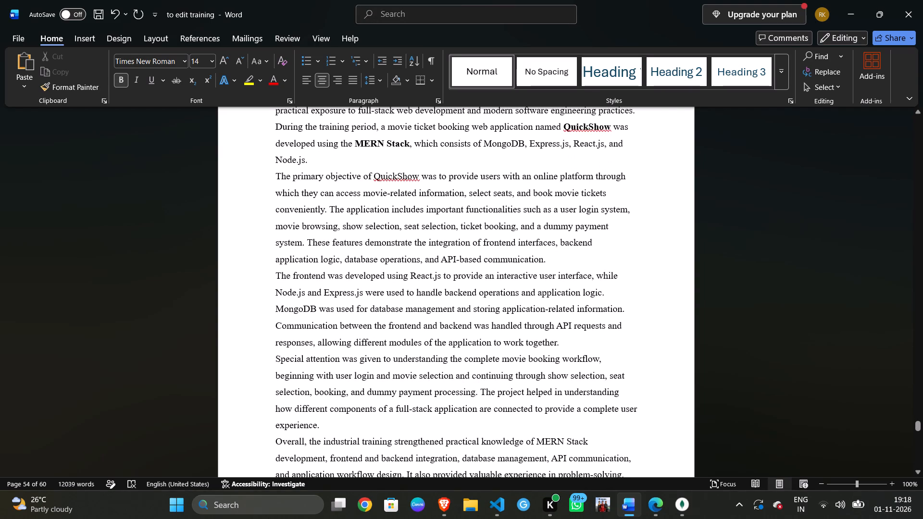
scroll(478, 269, up, 1)
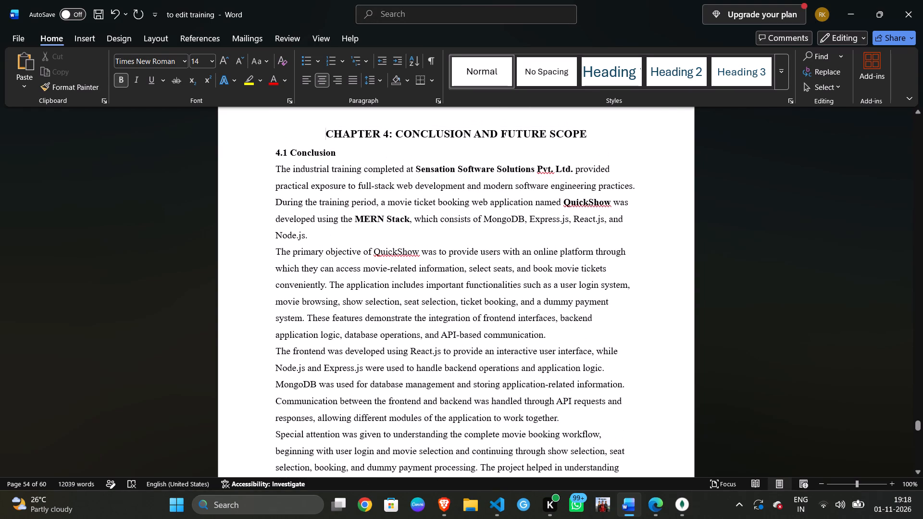
scroll(478, 269, up, 1)
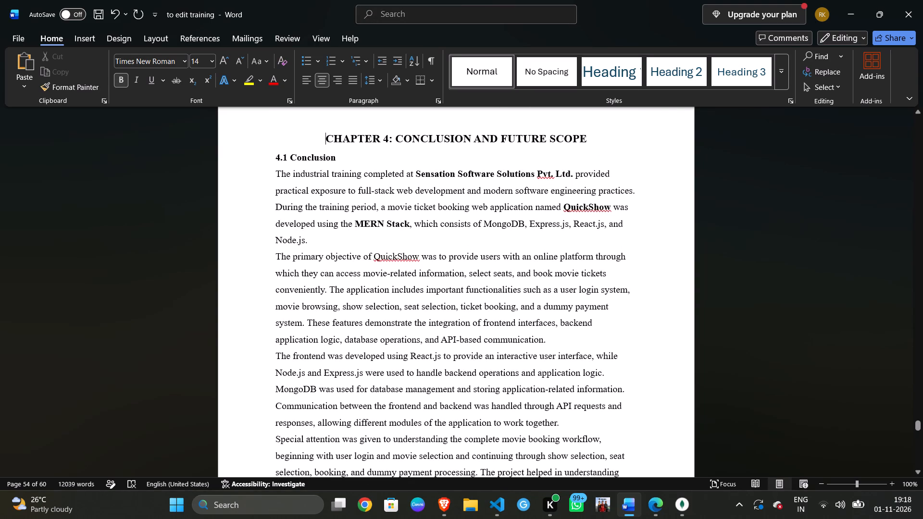
click(549, 342)
key(Return)
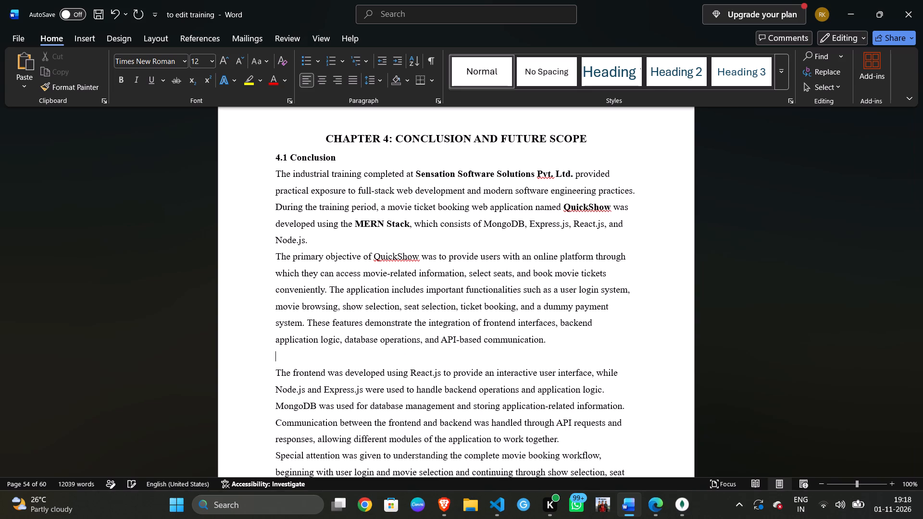
click(350, 242)
key(Return)
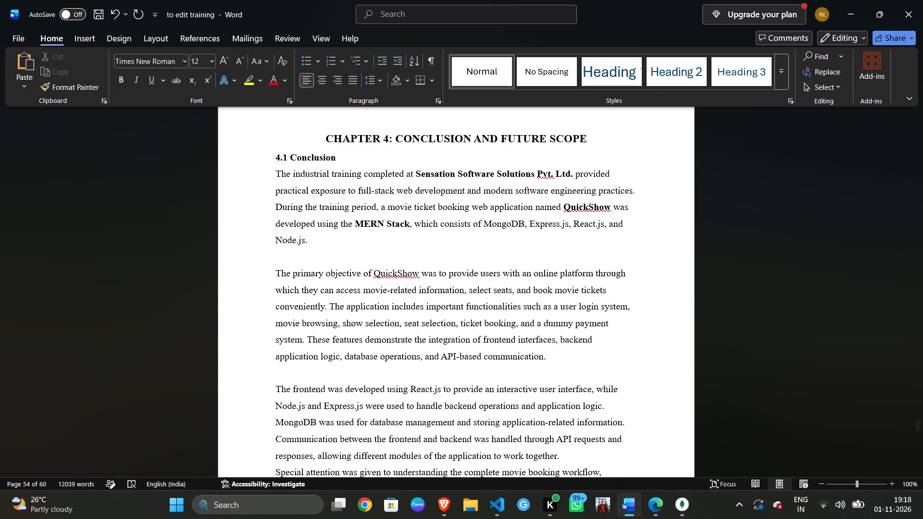
scroll(373, 310, down, 2)
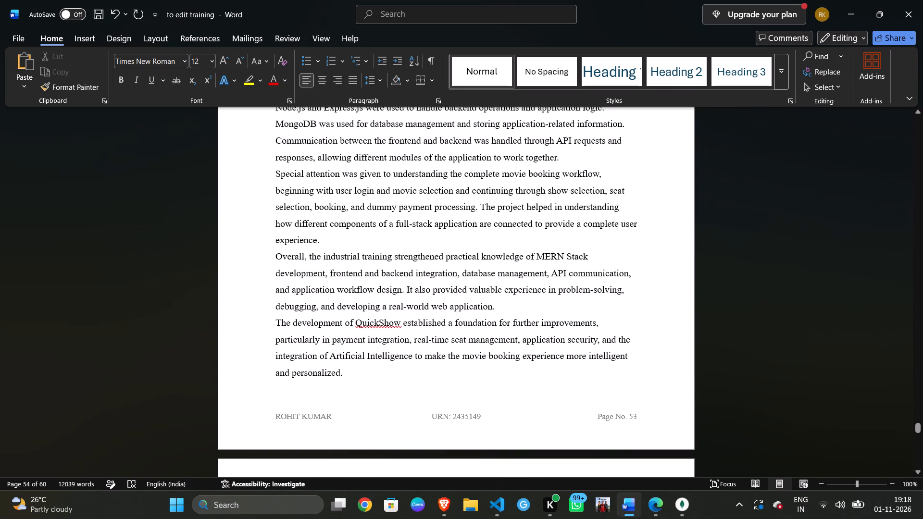
click(569, 158)
key(Return)
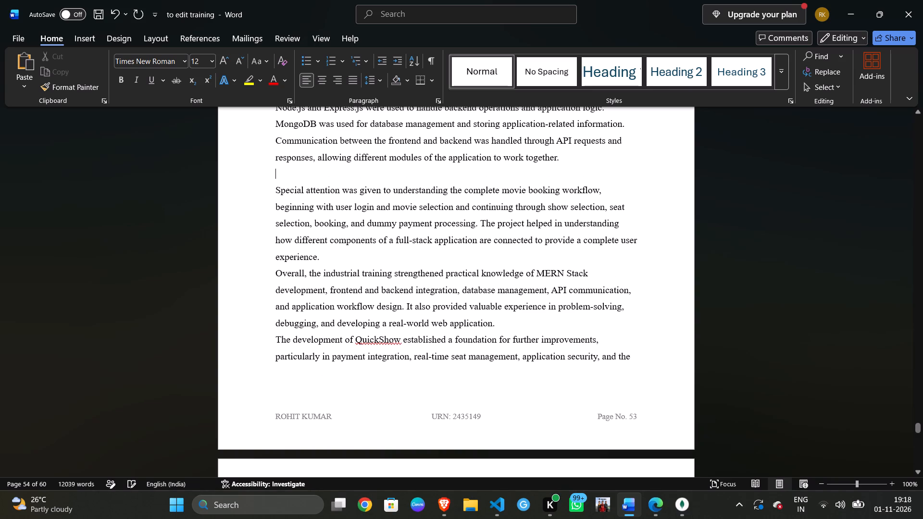
click(323, 255)
key(Return)
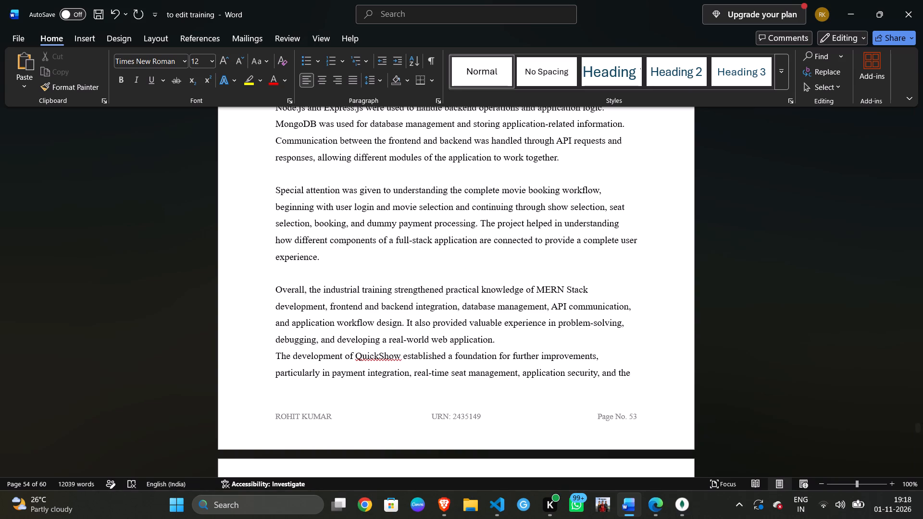
click(501, 343)
key(Return)
Bold "QuickShow" in the 4.1 Conclusion paragraph that begins "The primary objective of".
scroll(501, 343, down, 2)
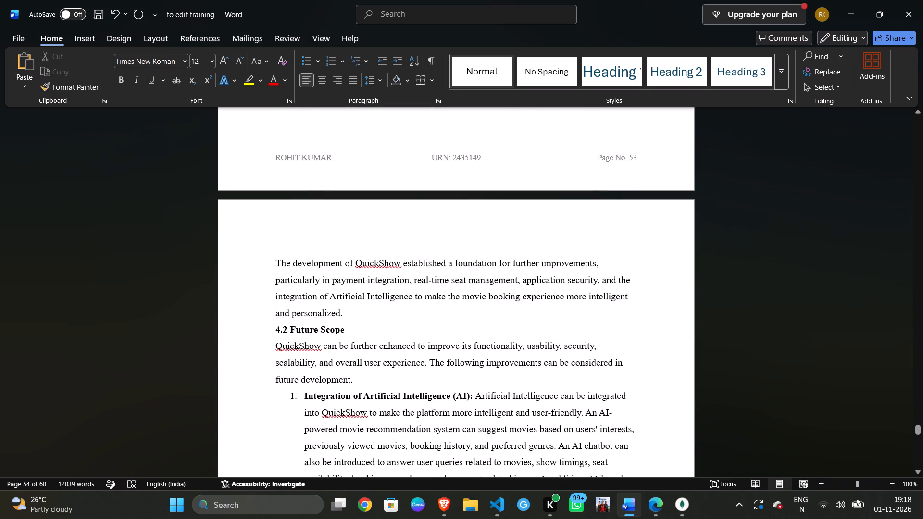
scroll(366, 321, up, 1)
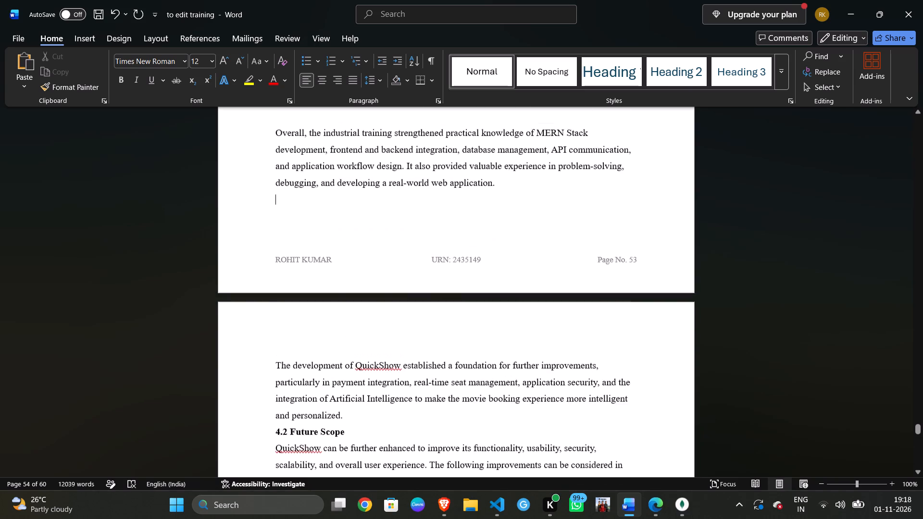
scroll(366, 321, up, 4)
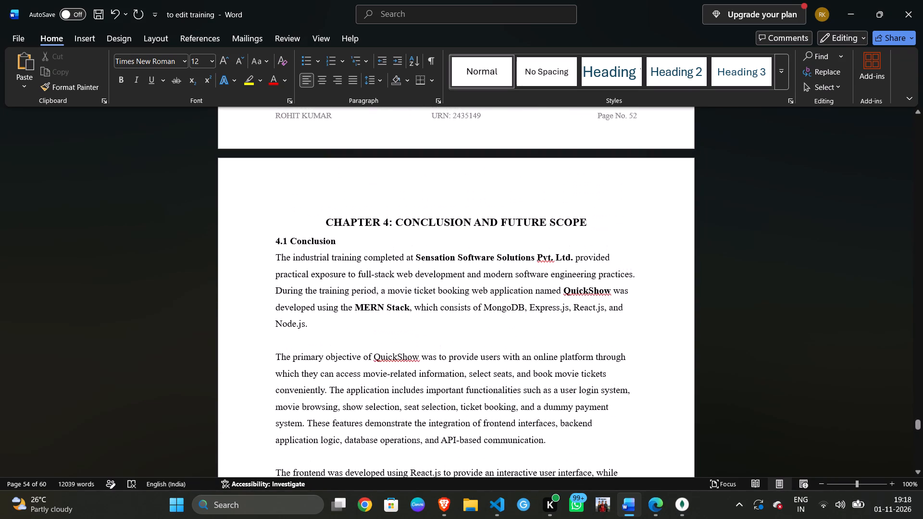
drag(372, 357, 407, 356)
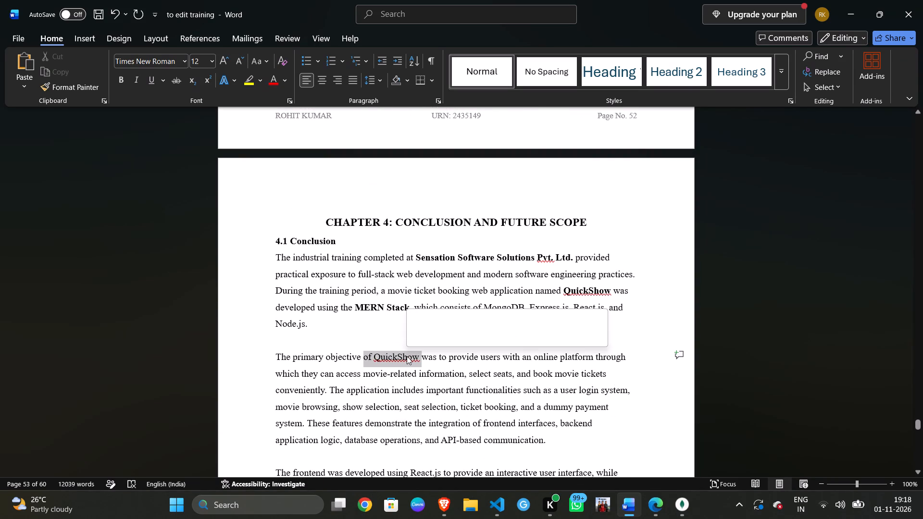
click(415, 357)
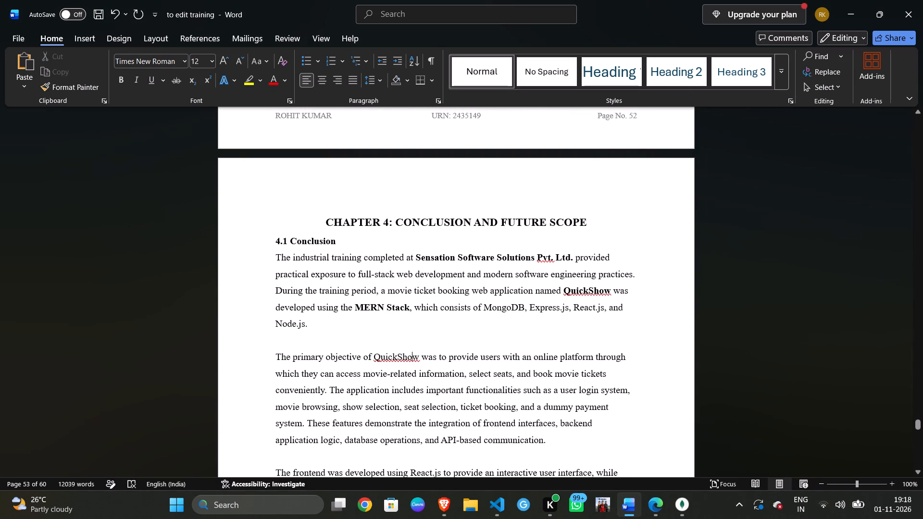
drag(419, 357, 373, 360)
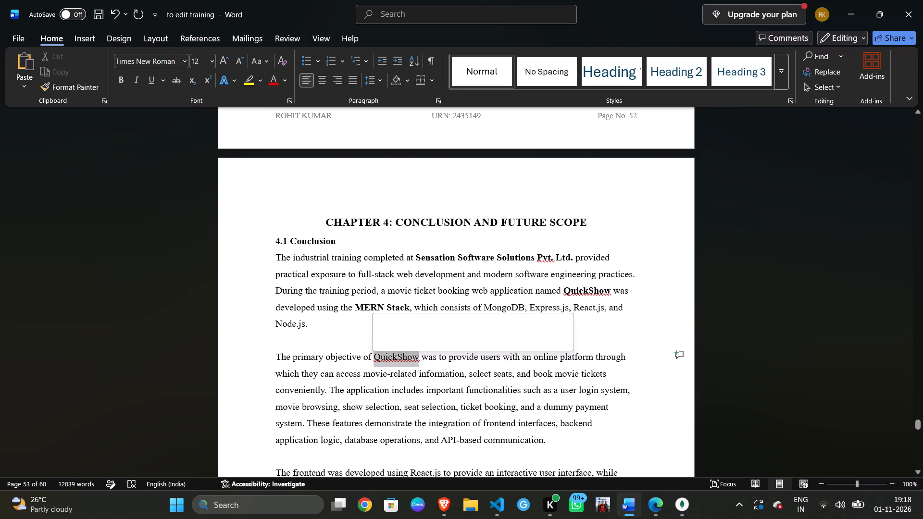
key(ctrl+b)
click(442, 341)
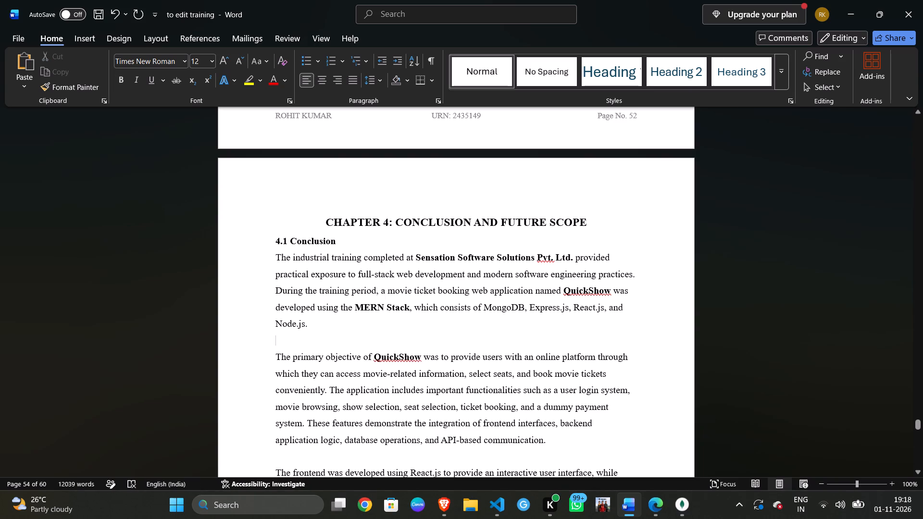
Bold "API-based" and "database operations" in the last sentence of the primary objective paragraph.
scroll(396, 406, down, 2)
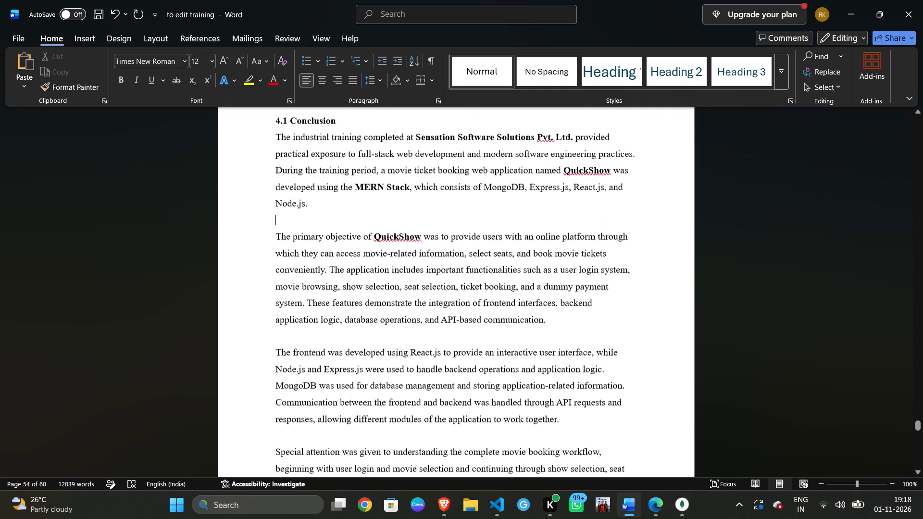
drag(440, 318, 472, 318)
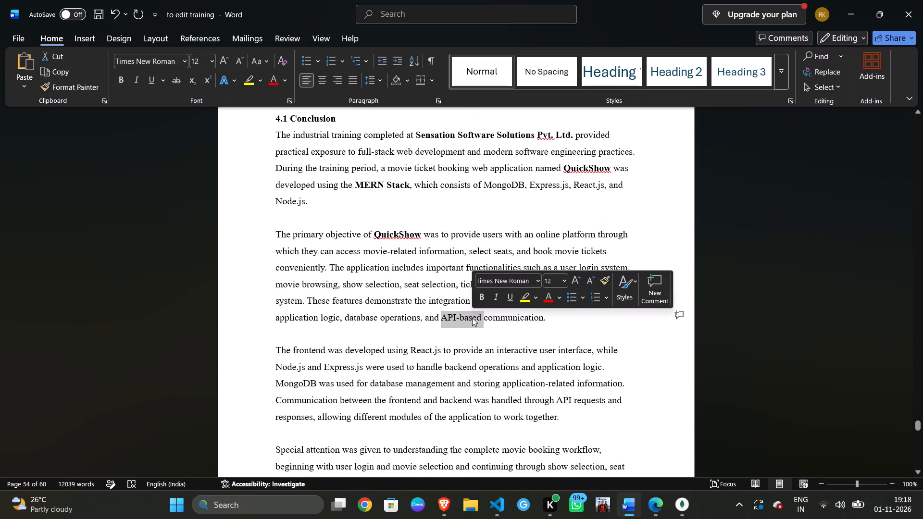
key(ctrl+b)
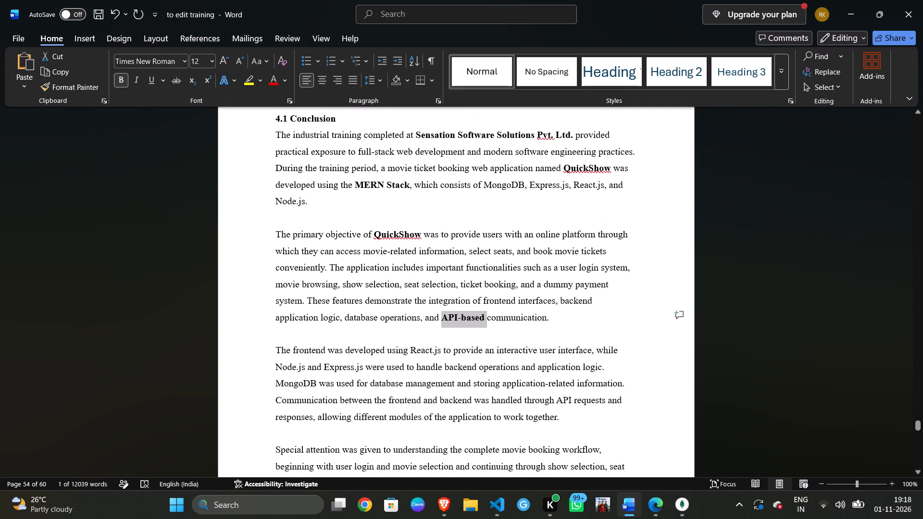
drag(420, 320, 350, 317)
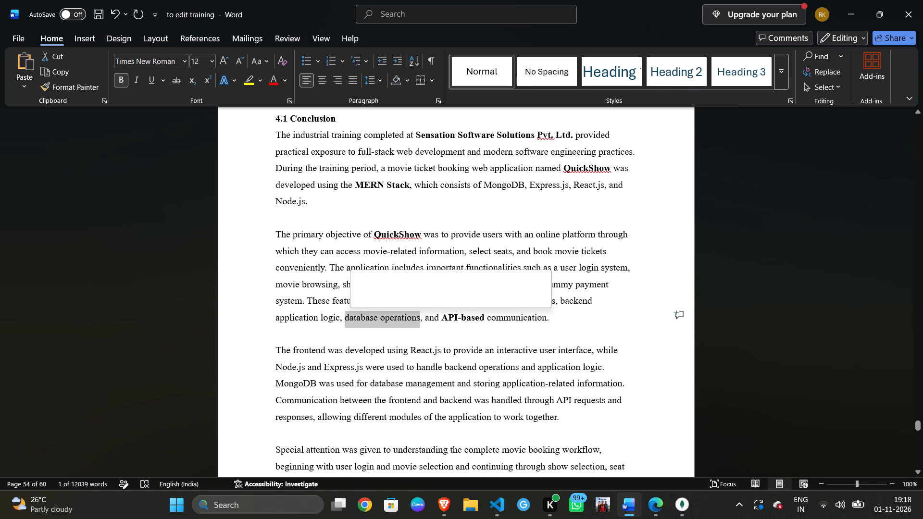
key(ctrl+b)
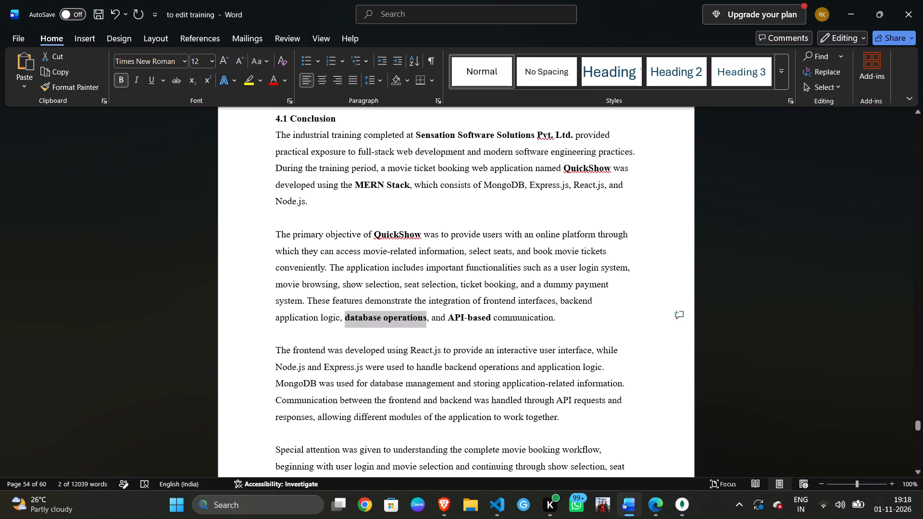
click(357, 347)
Bold "MERN Stack" in the 4.1 Conclusion paragraph that begins "Overall, the industrial training".
scroll(357, 347, down, 1)
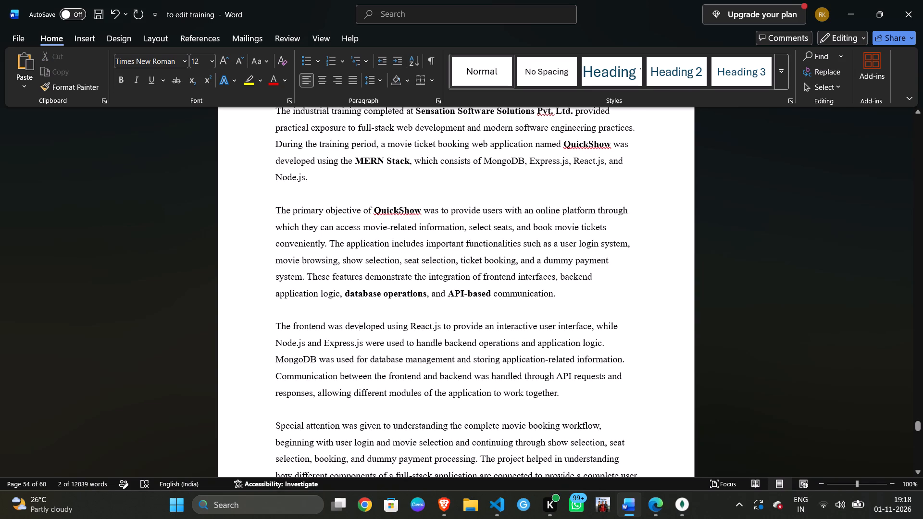
scroll(372, 291, down, 1)
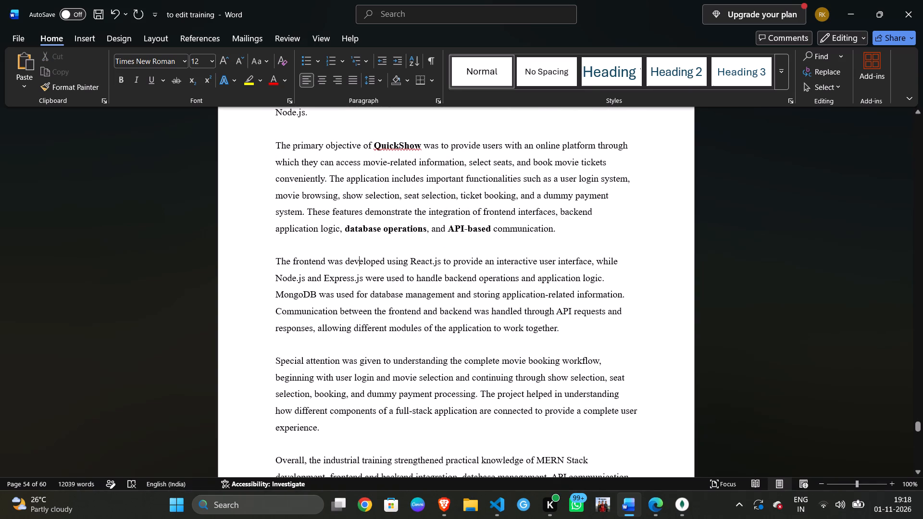
scroll(455, 328, down, 1)
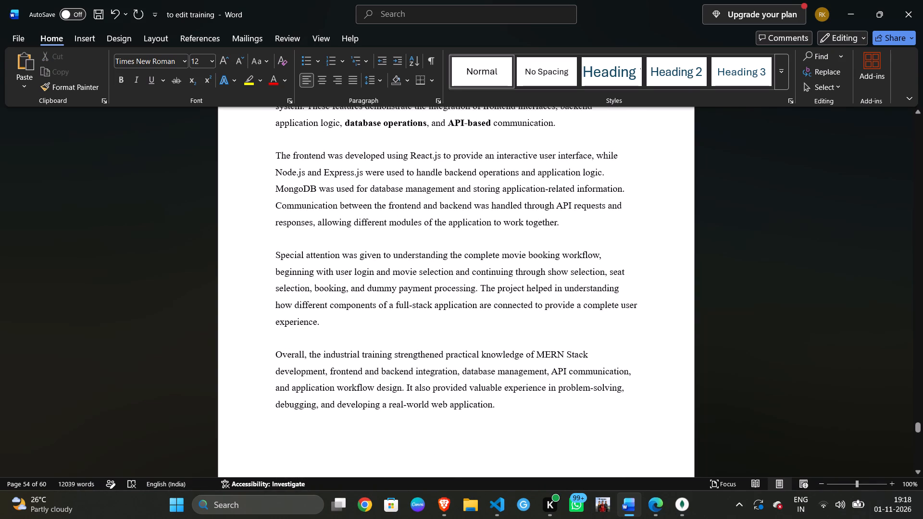
drag(536, 355, 556, 356)
drag(556, 356, 588, 357)
key(ctrl+b)
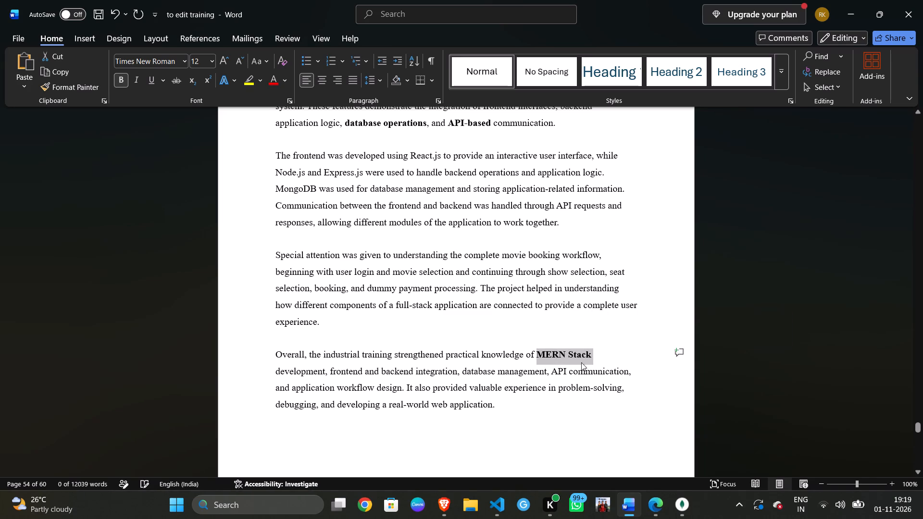
click(539, 406)
Insert a blank line between the last 4.1 Conclusion paragraph and the 4.2 Future Scope heading.
scroll(539, 406, down, 2)
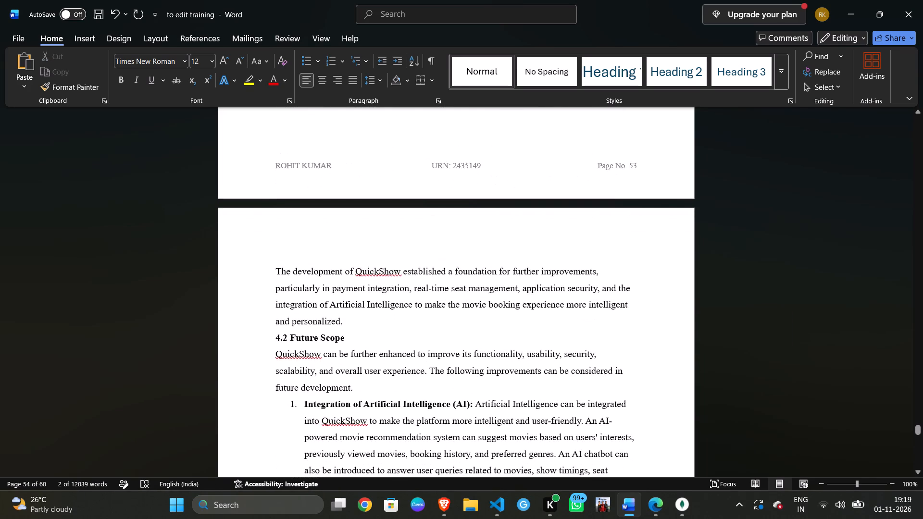
scroll(539, 406, down, 1)
click(348, 264)
key(Return)
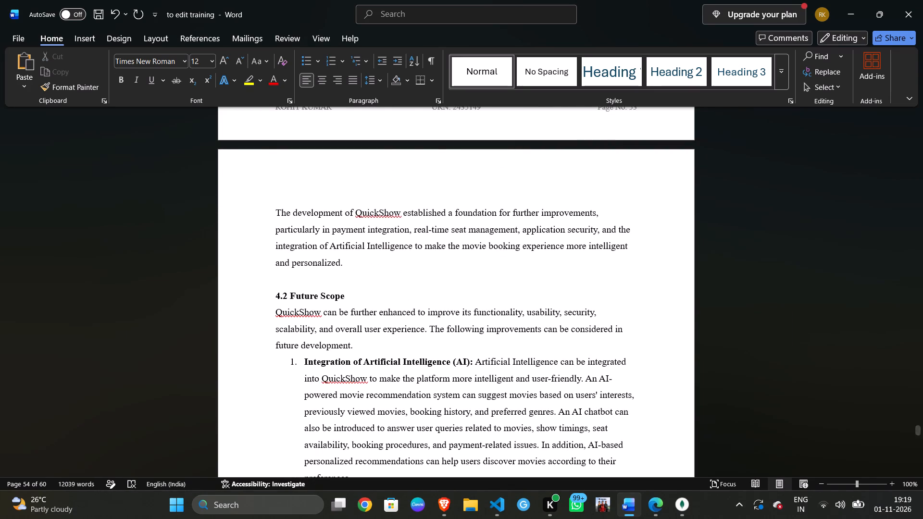
Bold the item numbers of the numbered improvements list under 4.2 Future Scope.
scroll(343, 317, down, 1)
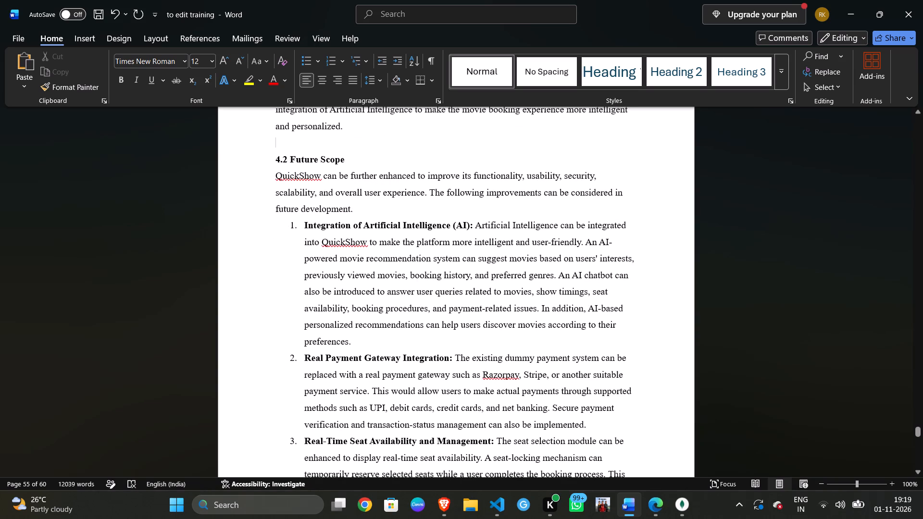
drag(299, 227, 284, 227)
double_click(296, 222)
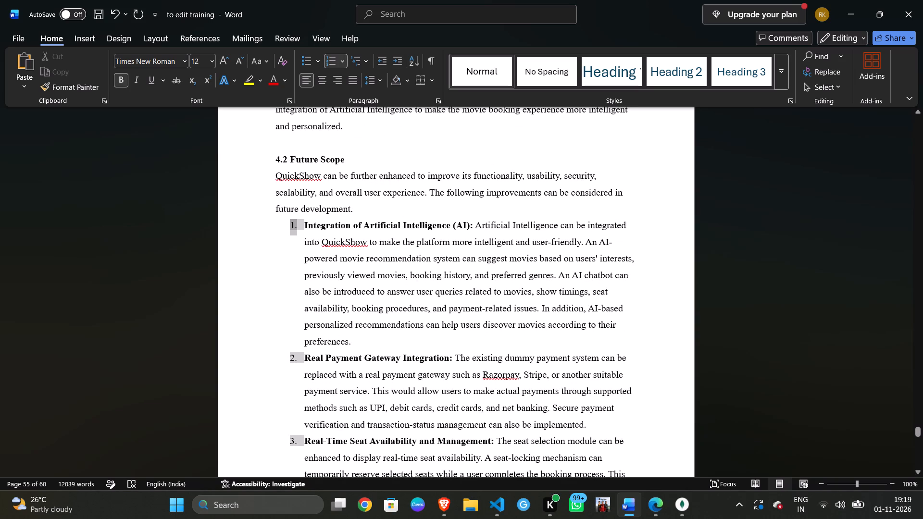
key(ctrl+b)
click(275, 286)
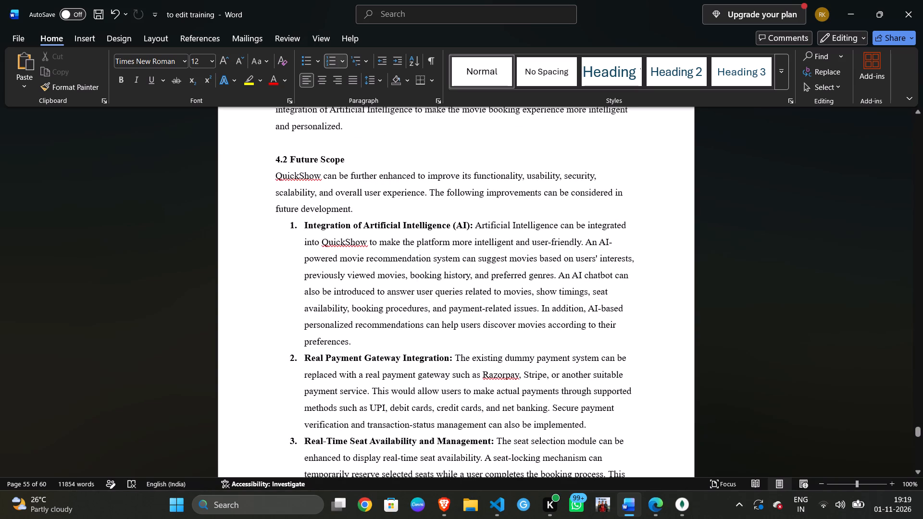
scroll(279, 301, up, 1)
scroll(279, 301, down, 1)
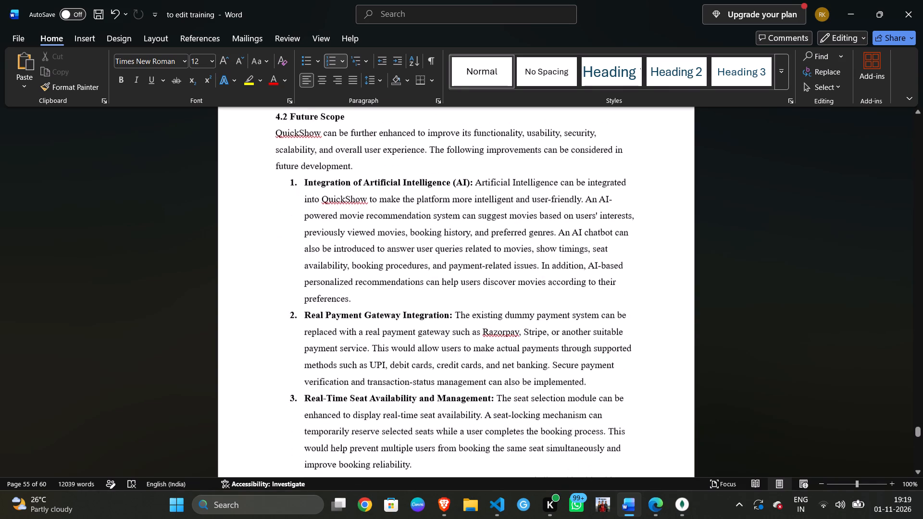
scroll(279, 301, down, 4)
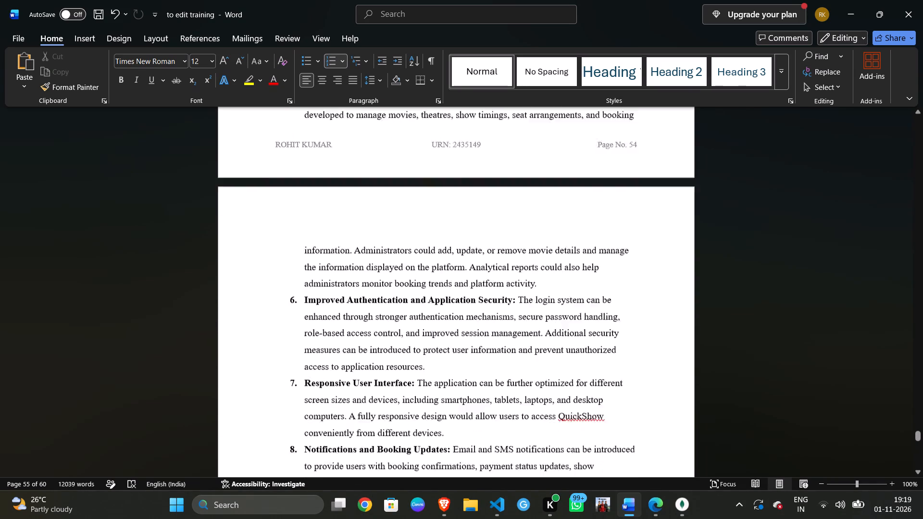
Justify the 4.2 Future Scope section, from its heading through the closing "In conclusion" paragraph.
scroll(279, 301, down, 2)
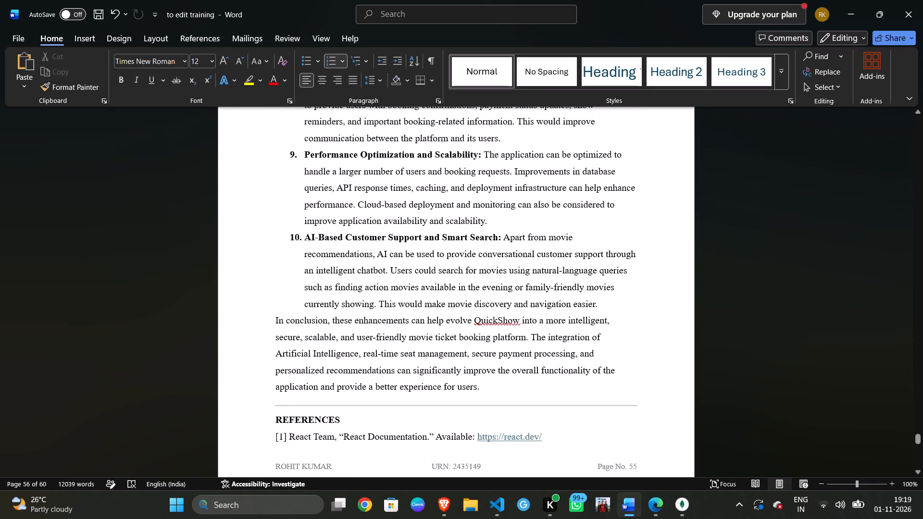
drag(613, 321, 501, 296)
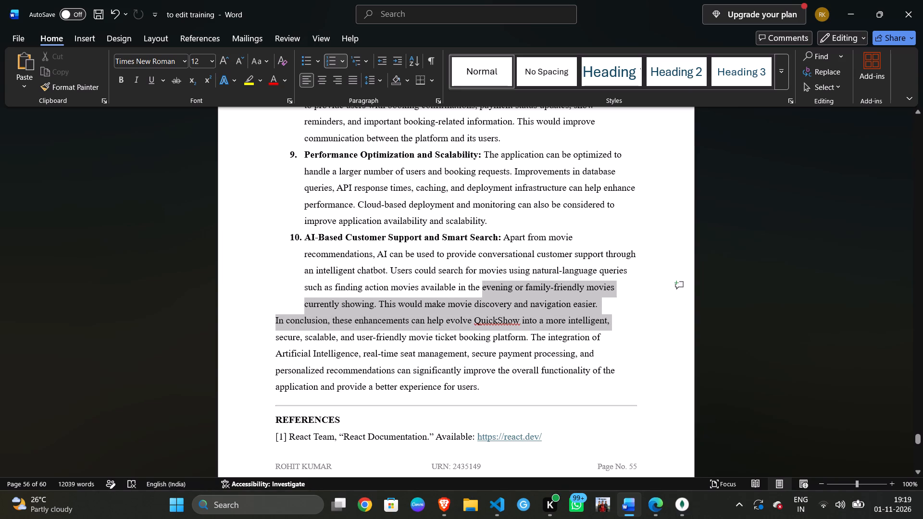
drag(501, 296, 235, 110)
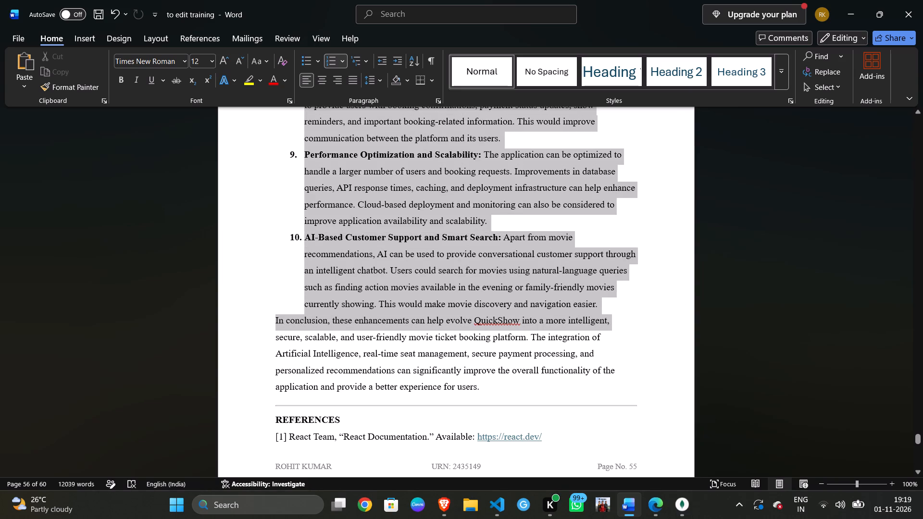
drag(235, 110, 258, 141)
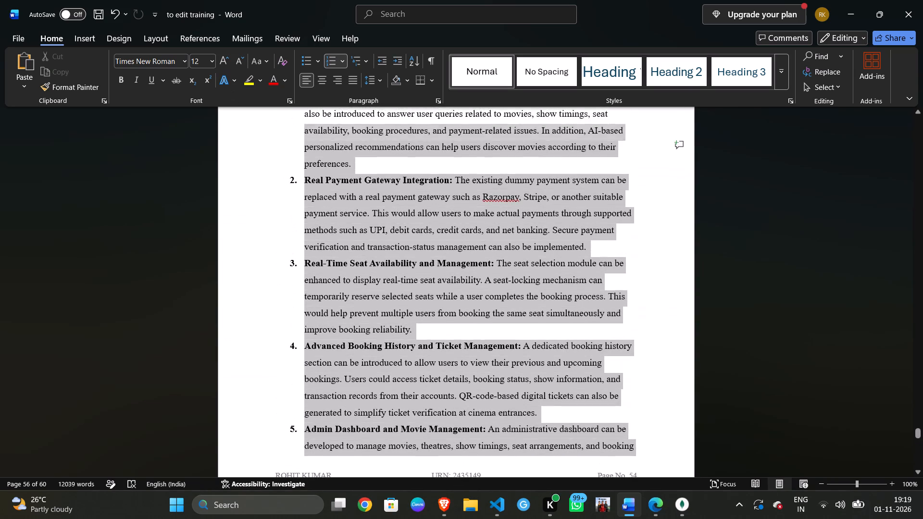
drag(258, 141, 259, 221)
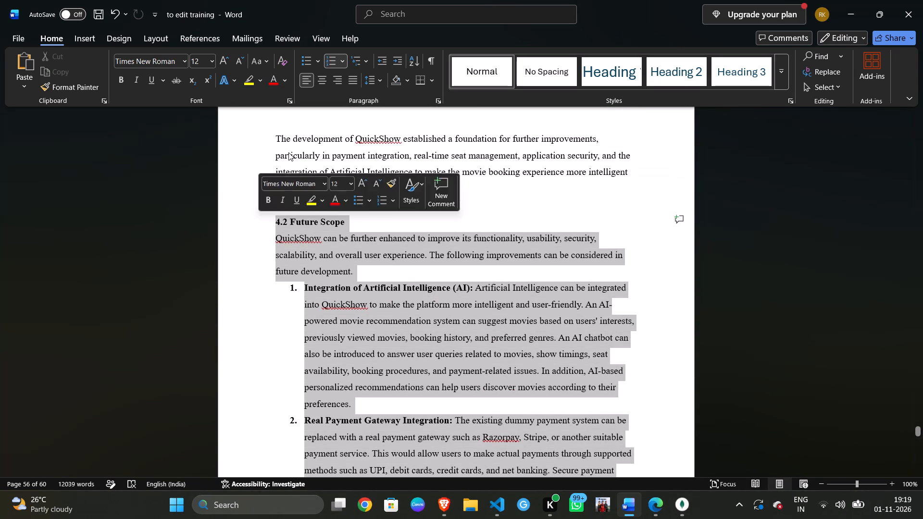
click(350, 83)
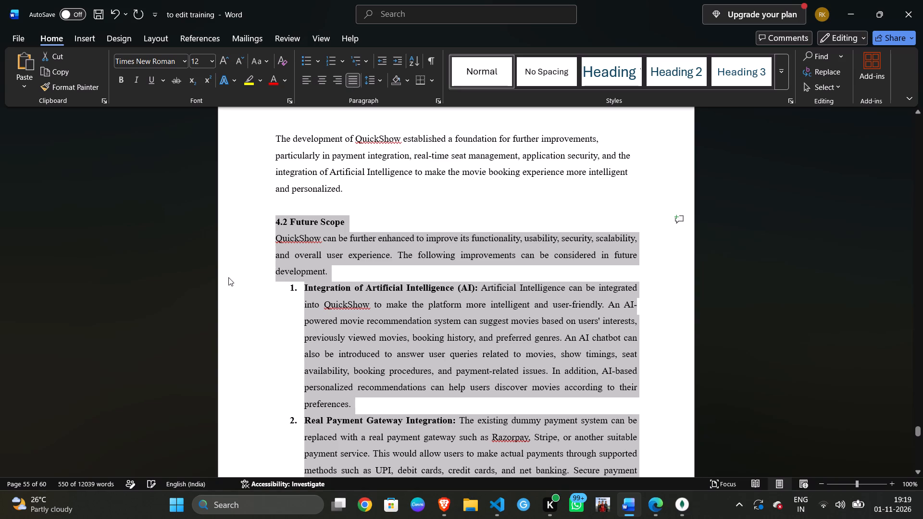
click(262, 322)
Insert two blank lines above the divider before REFERENCES so the references start on a new page.
scroll(262, 322, down, 3)
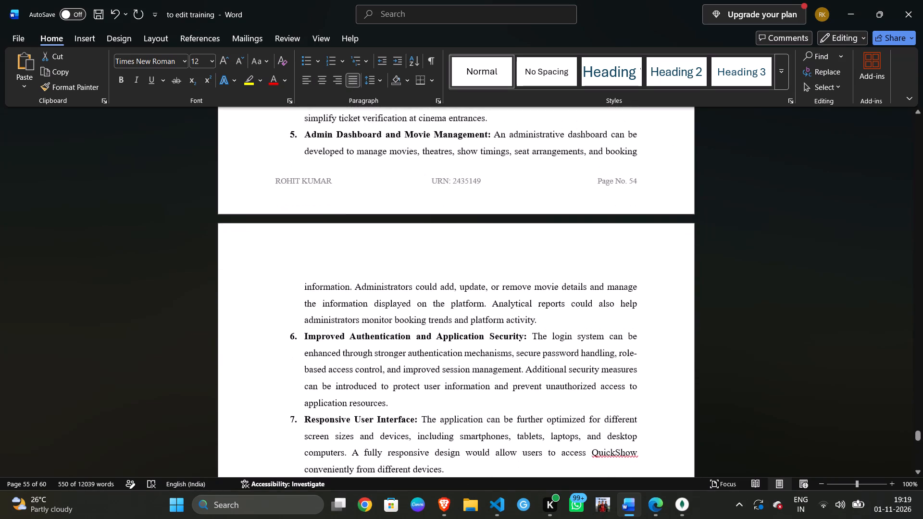
scroll(262, 322, down, 5)
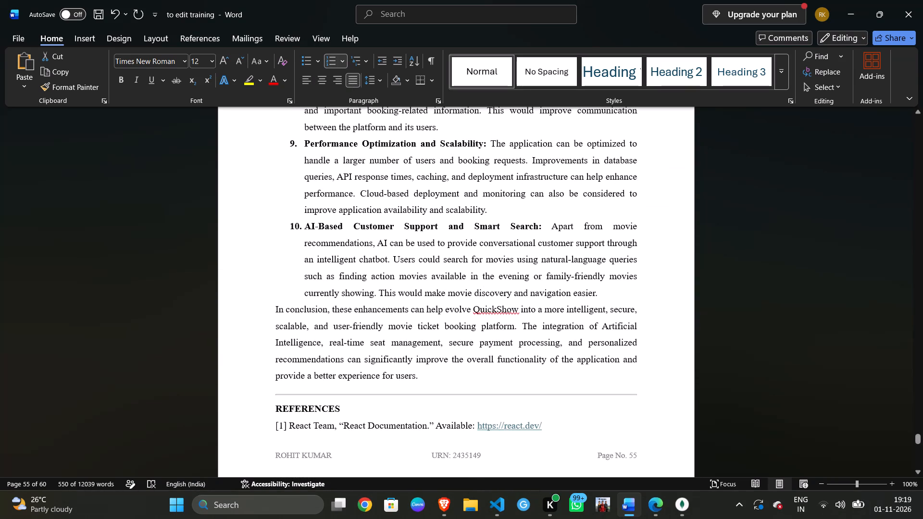
scroll(269, 313, right, 1)
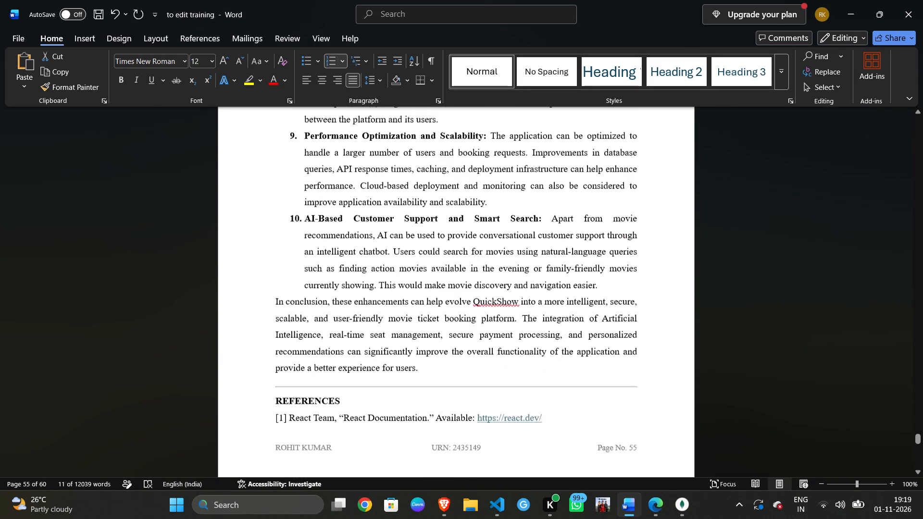
scroll(269, 313, right, 1)
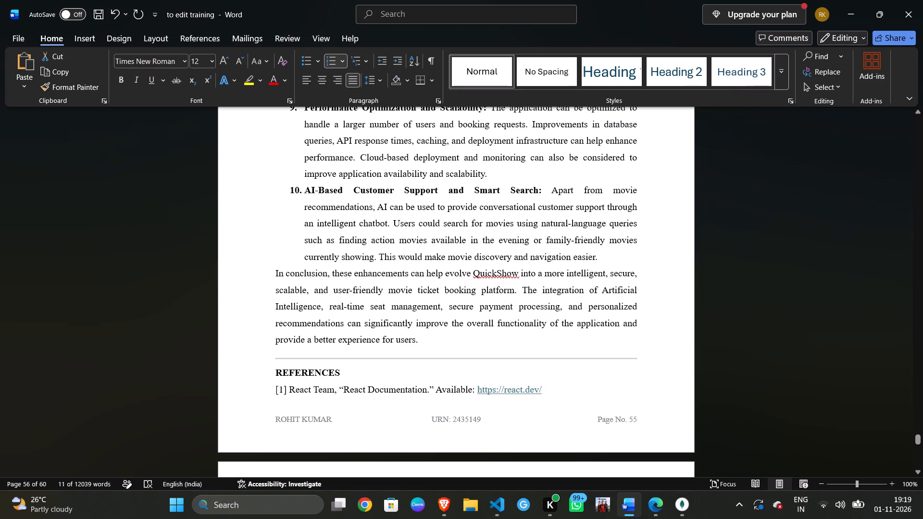
click(273, 357)
key(Return)
key(Return)
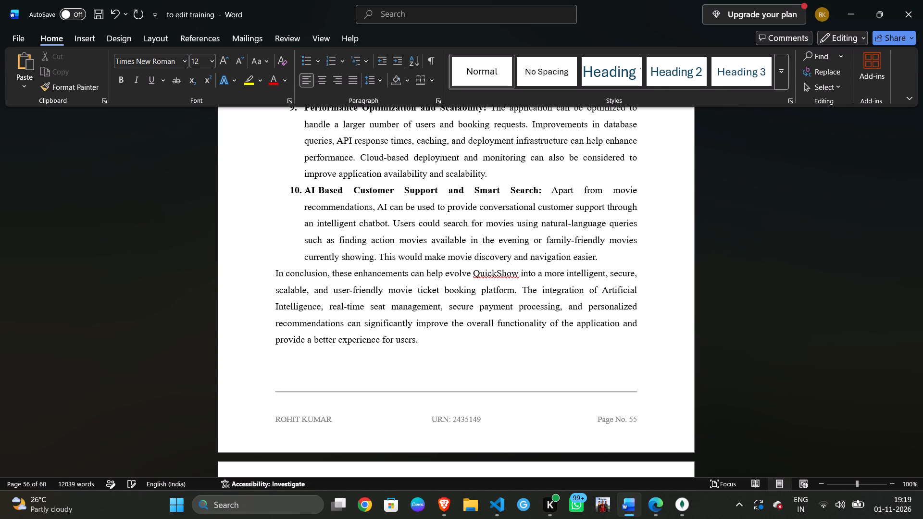
Centre and underline the REFERENCES heading.
scroll(273, 357, down, 2)
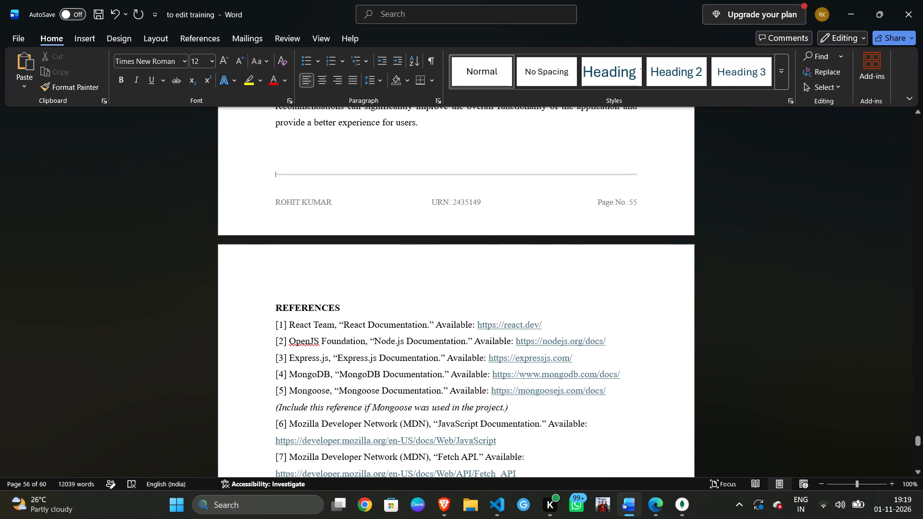
drag(350, 309, 266, 305)
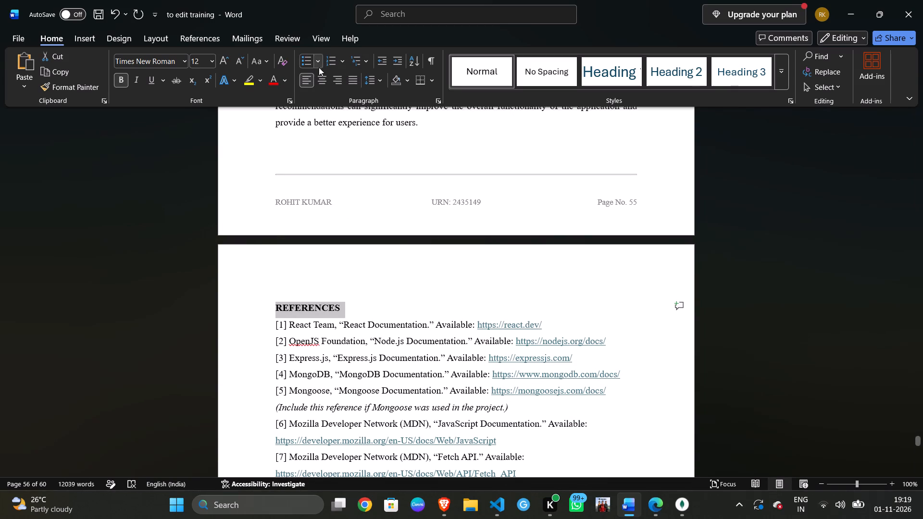
click(320, 74)
scroll(310, 264, down, 1)
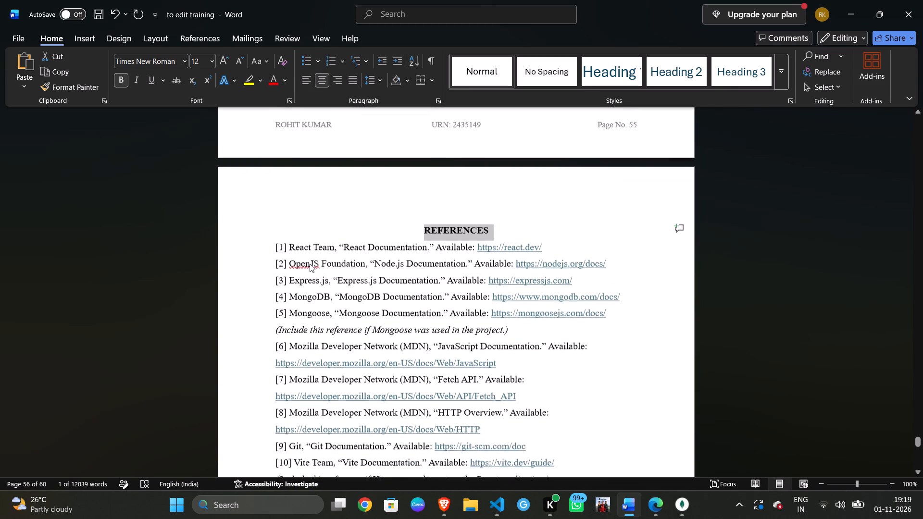
scroll(310, 264, down, 1)
click(150, 78)
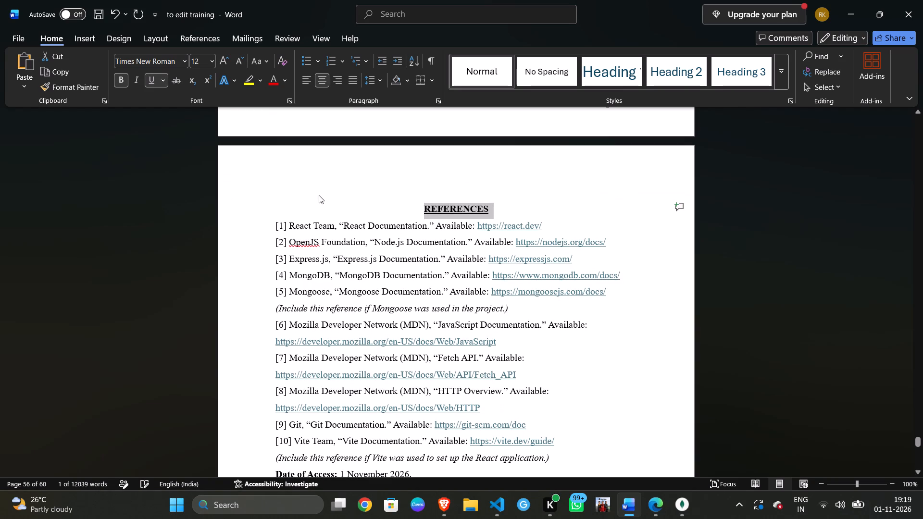
click(319, 195)
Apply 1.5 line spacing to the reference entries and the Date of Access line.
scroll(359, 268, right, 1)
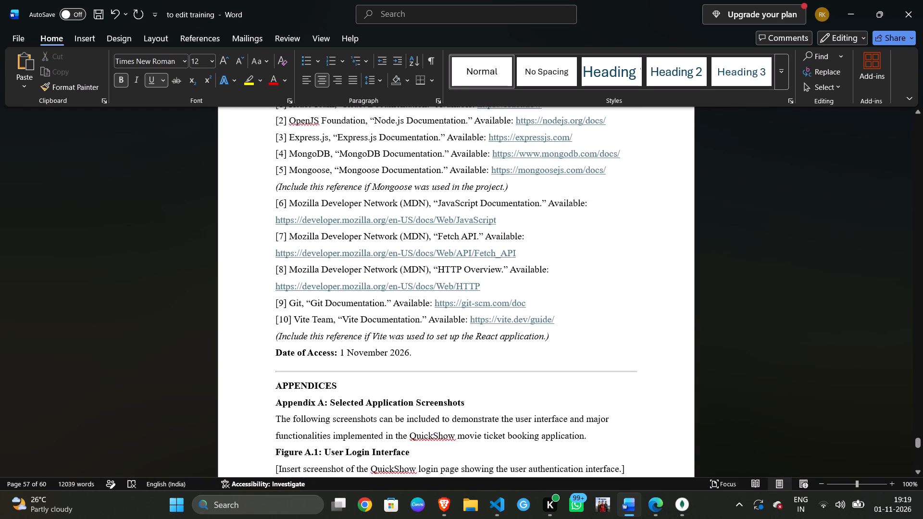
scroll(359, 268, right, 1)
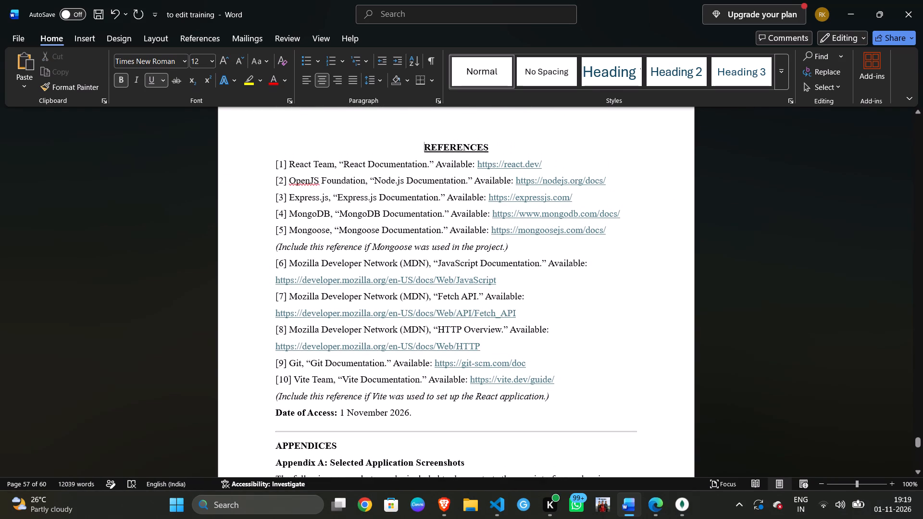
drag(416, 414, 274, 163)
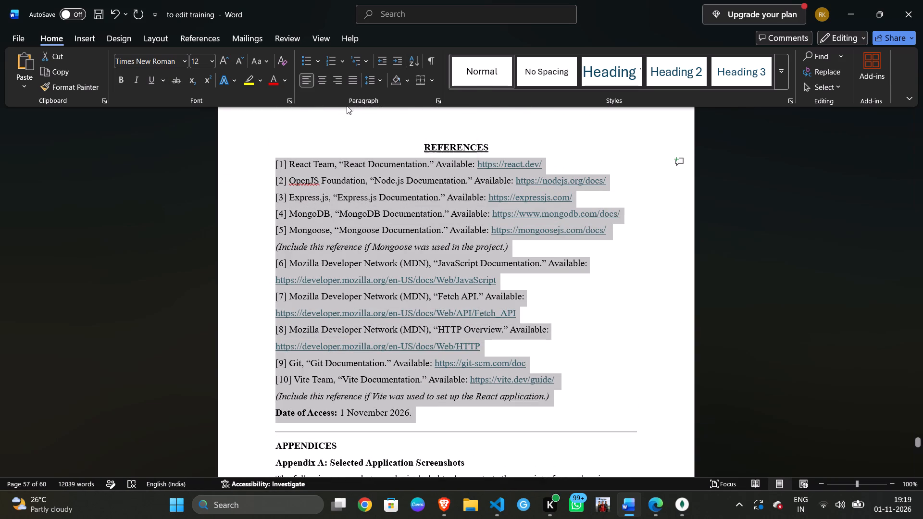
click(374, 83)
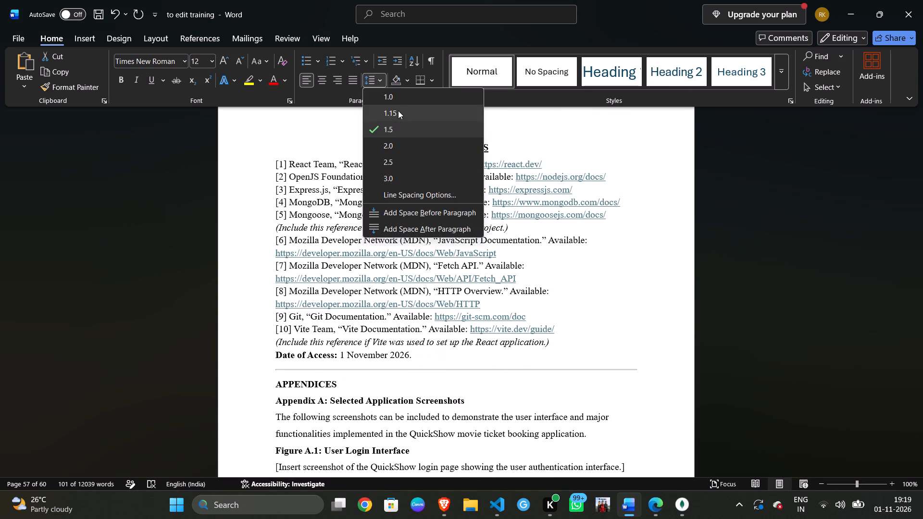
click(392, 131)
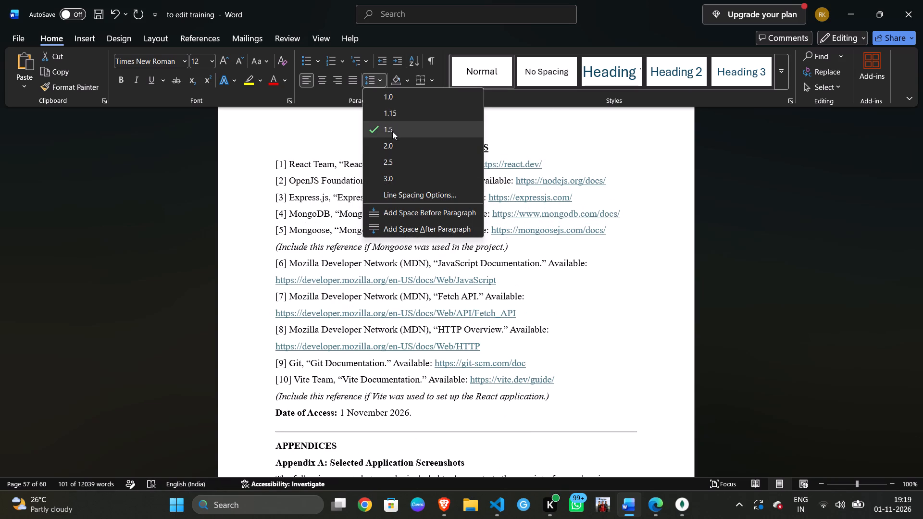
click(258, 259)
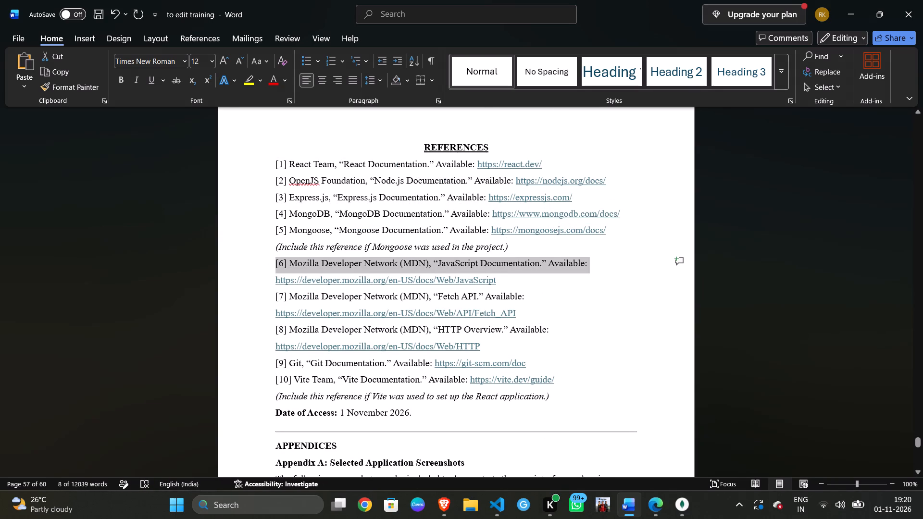
Delete the italic note under reference [10] about including it if Vite was used to set up the React application.
scroll(395, 262, down, 1)
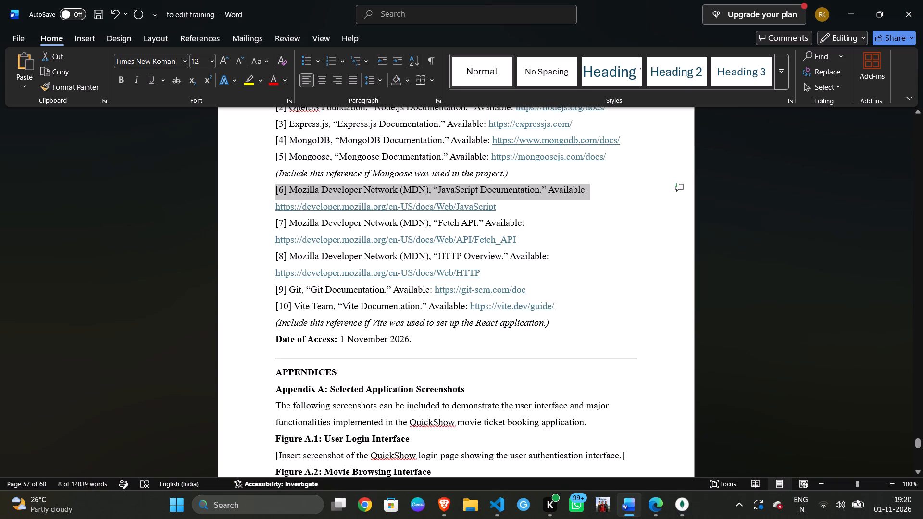
drag(555, 323, 498, 323)
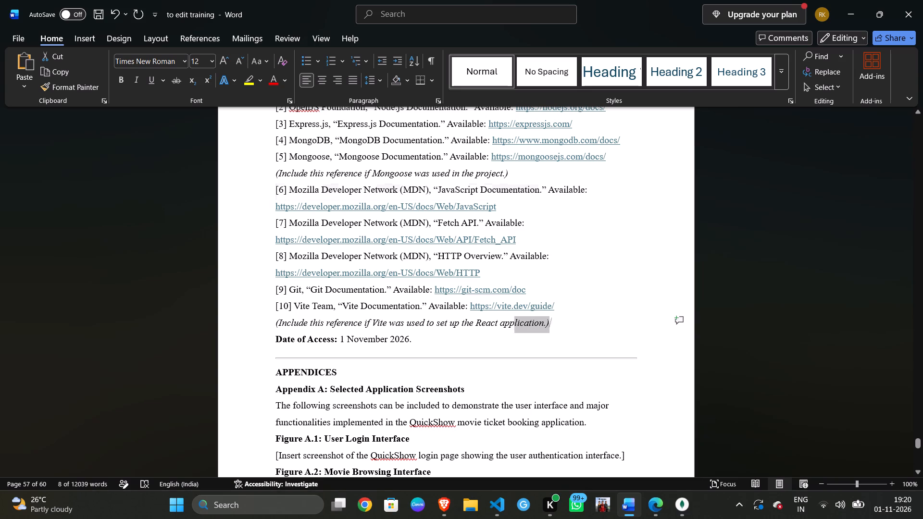
drag(498, 323, 262, 321)
key(BackSpace)
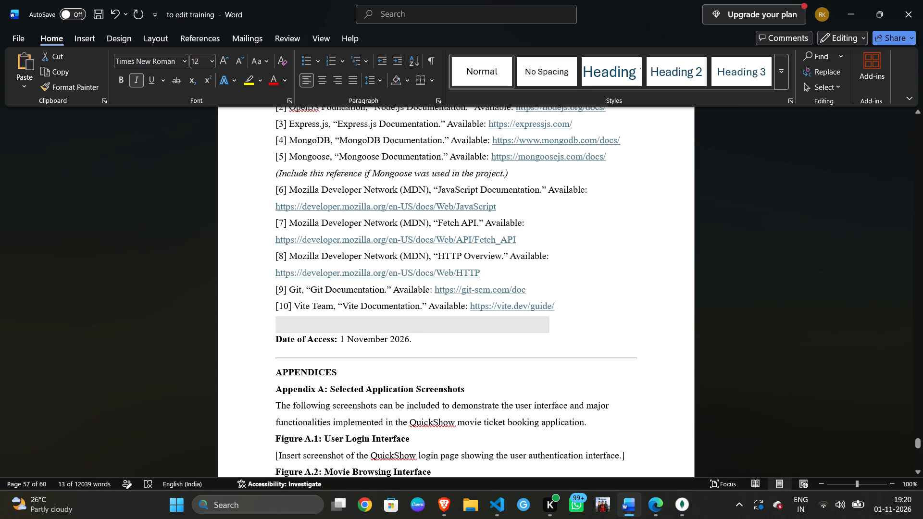
Insert 17 blank lines above the divider before APPENDICES to push the appendices onto a new page.
click(275, 361)
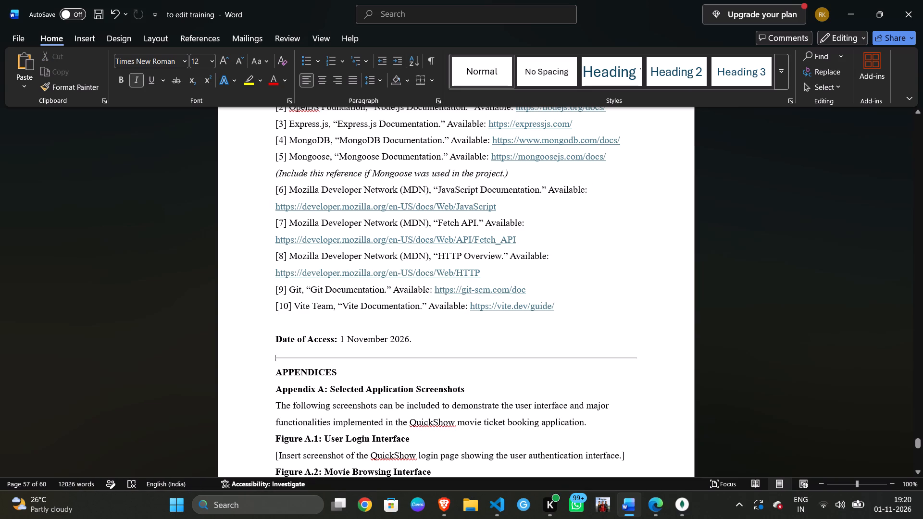
key(Return)
key(Return)
key(Return)
key(Return)
key(Return)
key(Return)
key(Return)
key(Return)
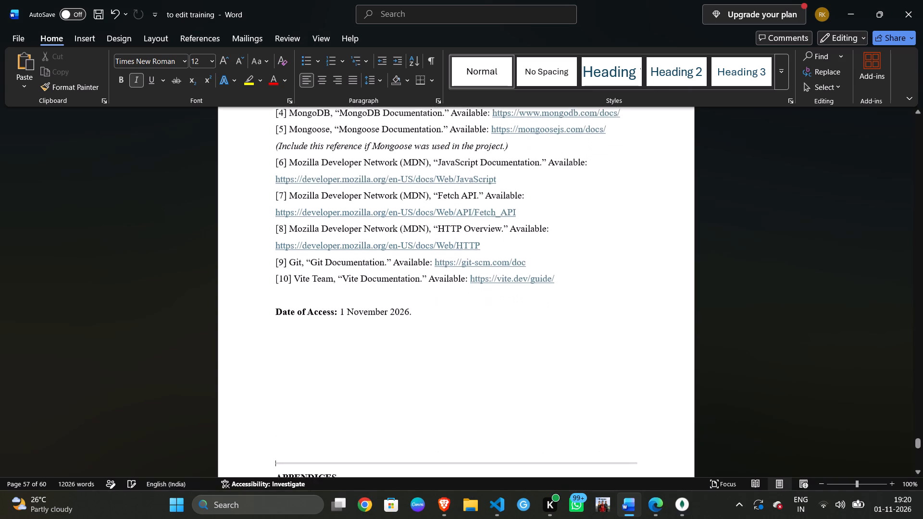
scroll(275, 360, down, 1)
key(Return)
key(Return)
key(Return)
key(Return)
scroll(275, 360, down, 2)
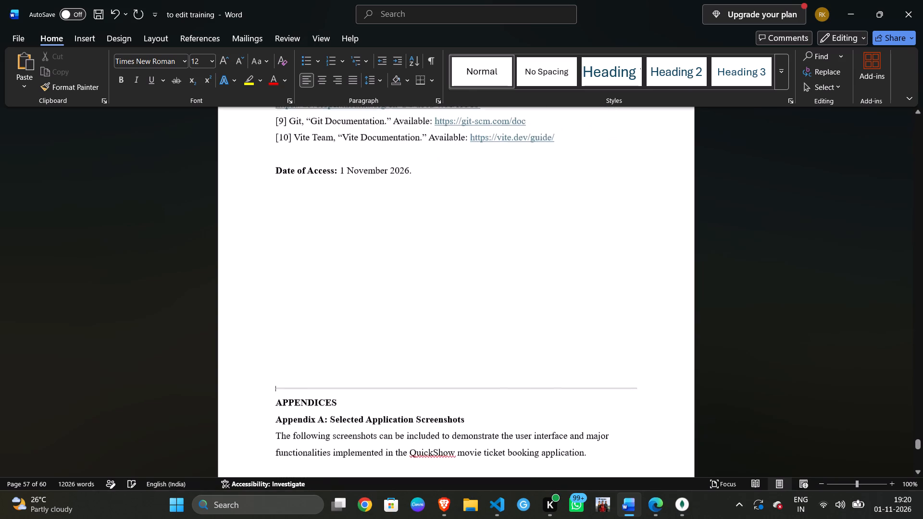
scroll(275, 360, down, 1)
key(Return)
key(Return)
key(Return)
key(Return)
key(Return)
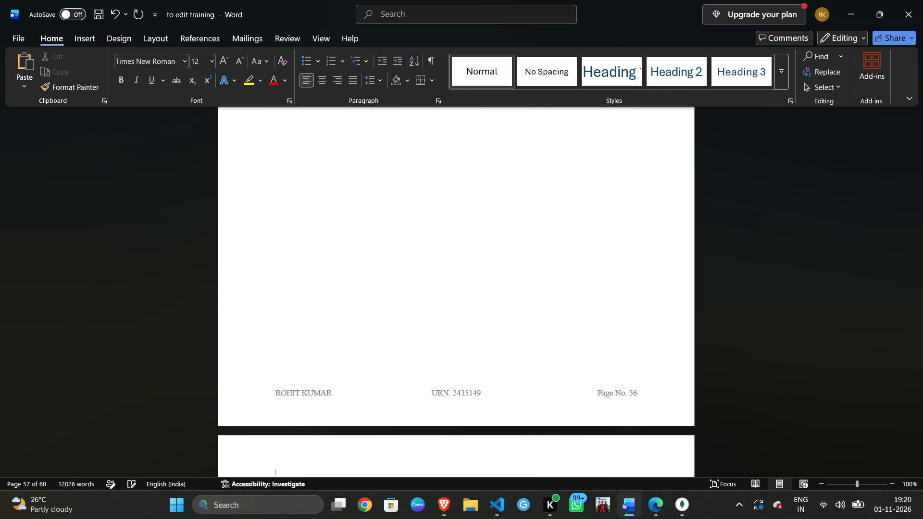
Set the line spacing of reference entries [1] to [10] to 2.0 and check the resulting page layout.
scroll(410, 236, up, 3)
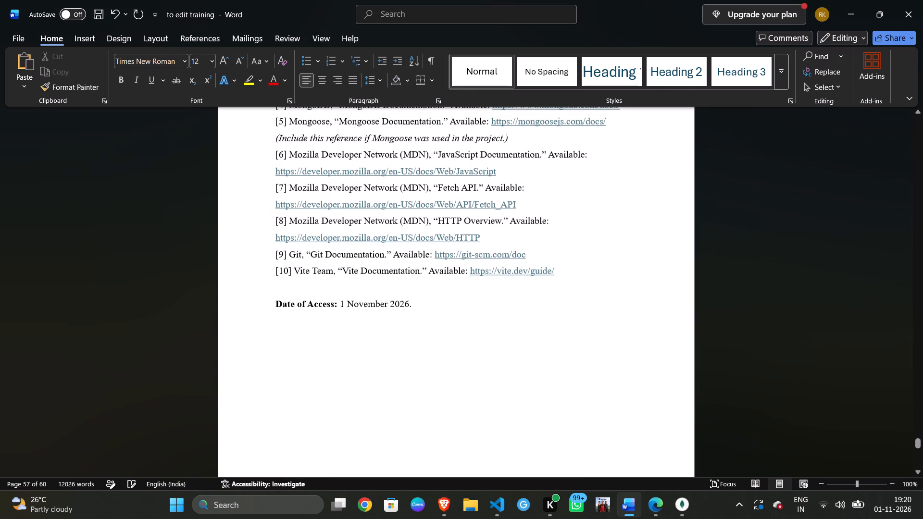
drag(561, 279, 264, 113)
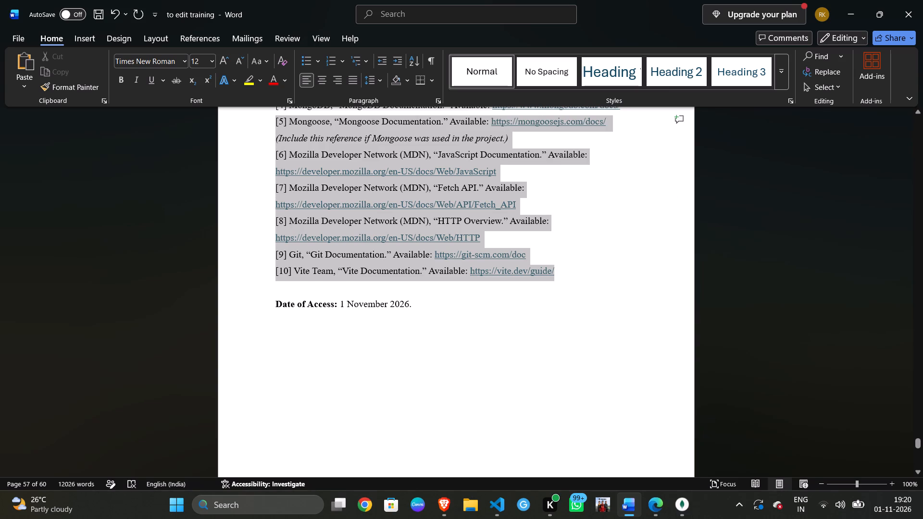
drag(264, 113, 274, 206)
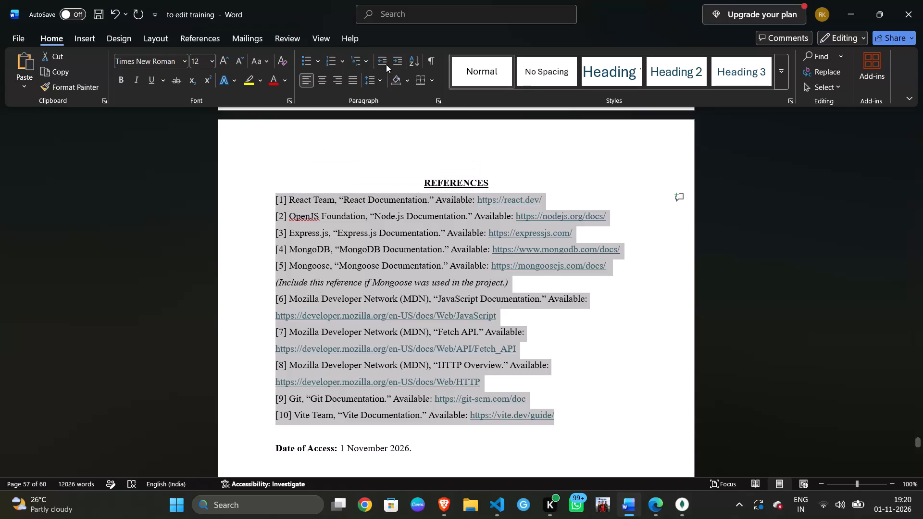
click(373, 84)
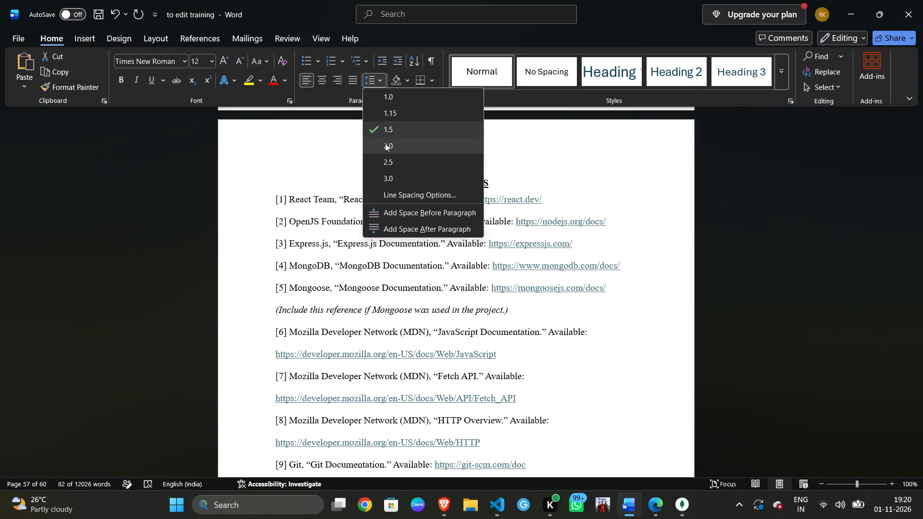
click(385, 143)
click(586, 367)
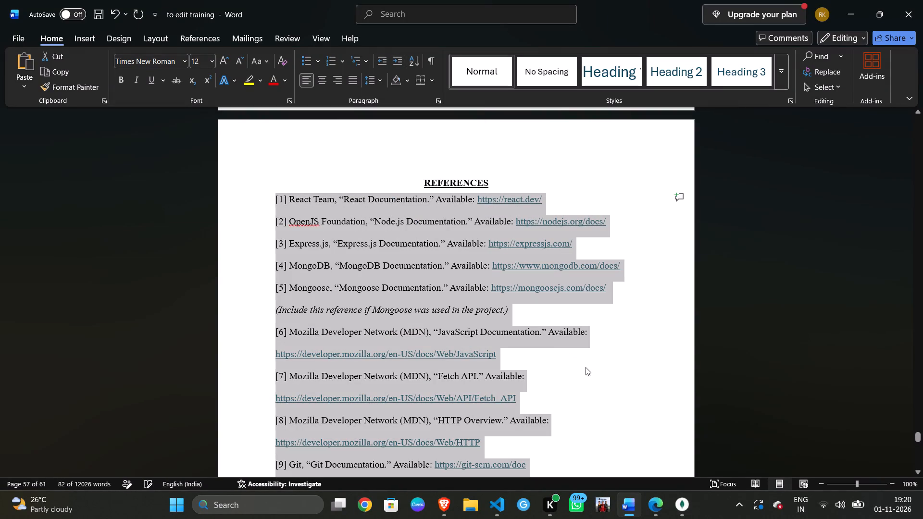
scroll(586, 367, down, 2)
scroll(518, 361, up, 1)
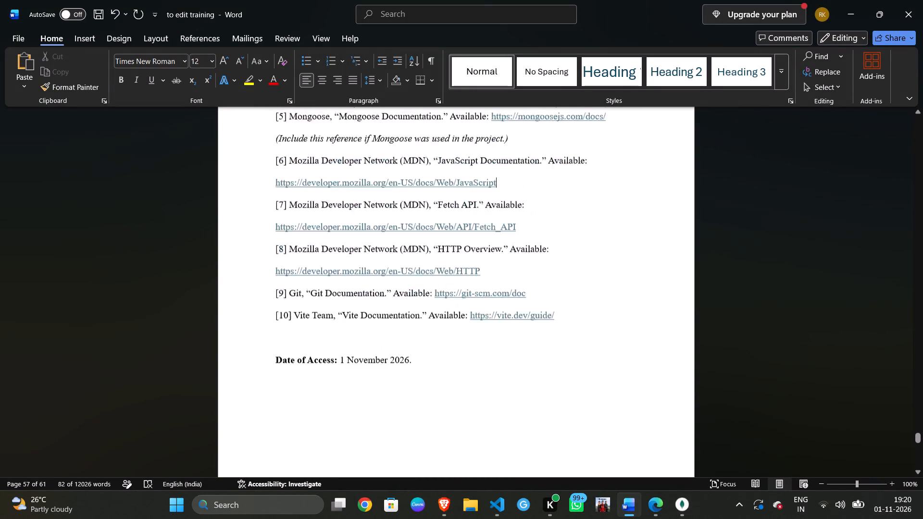
scroll(518, 361, up, 1)
scroll(518, 361, right, 1)
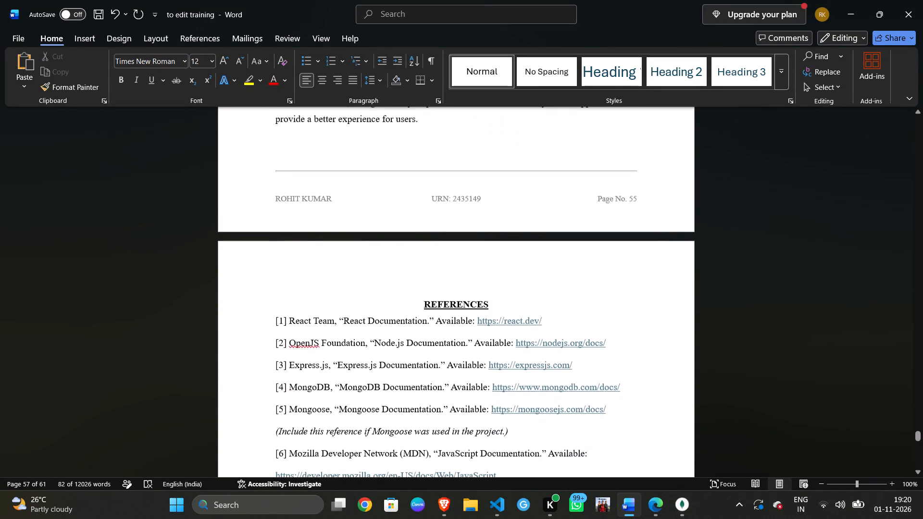
Delete the horizontal divider line above the APPENDICES heading.
scroll(518, 361, up, 4)
scroll(518, 361, down, 10)
scroll(518, 361, up, 1)
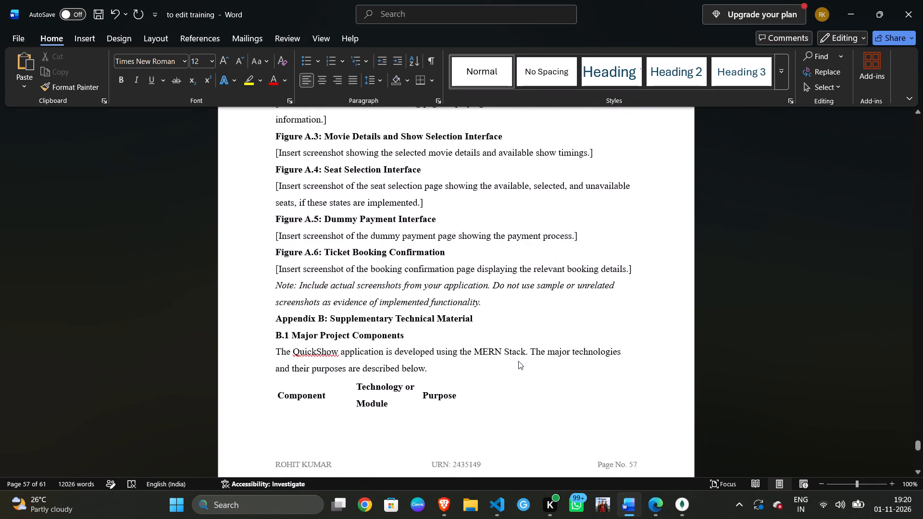
scroll(518, 361, up, 1)
scroll(518, 361, down, 2)
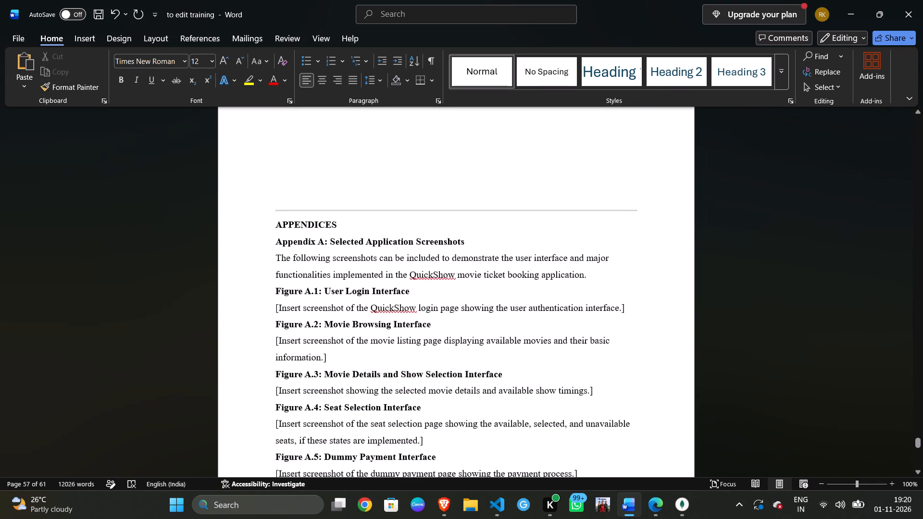
click(309, 210)
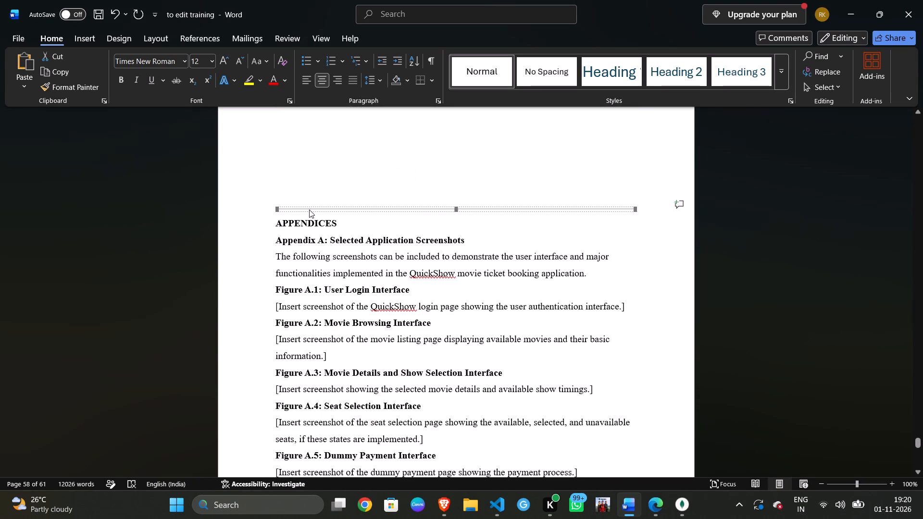
key(BackSpace)
Remove the surplus blank lines above APPENDICES so the heading starts on the first line of its own page after the references.
click(291, 211)
key(BackSpace)
key(BackSpace)
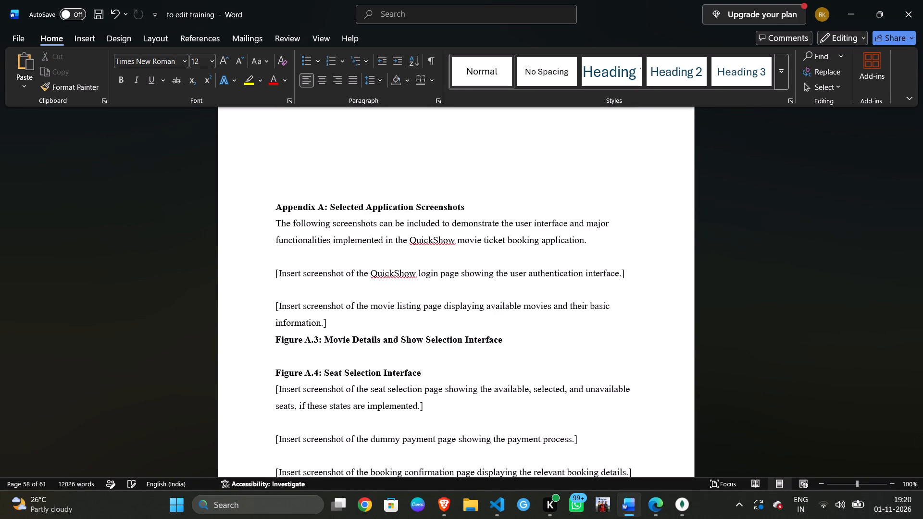
key(BackSpace)
key(BackSpace)
scroll(291, 211, up, 1)
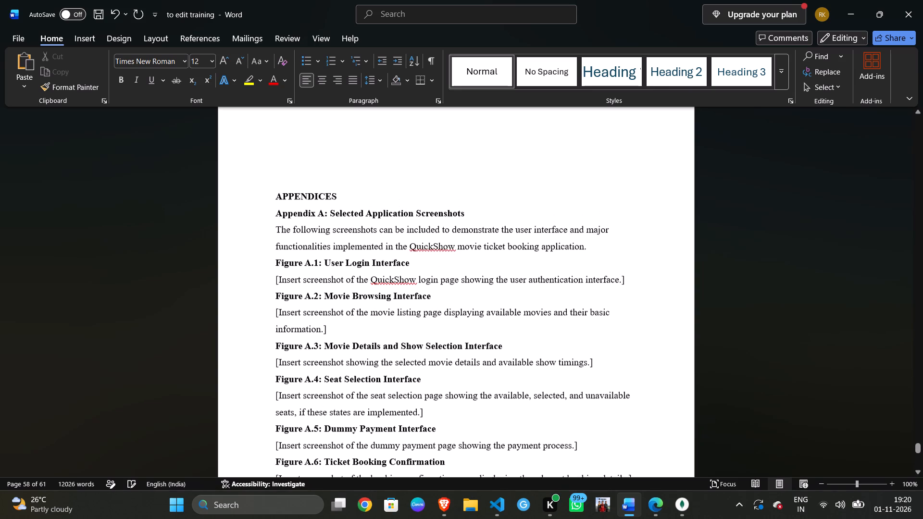
scroll(291, 211, up, 1)
key(BackSpace)
key(BackSpace)
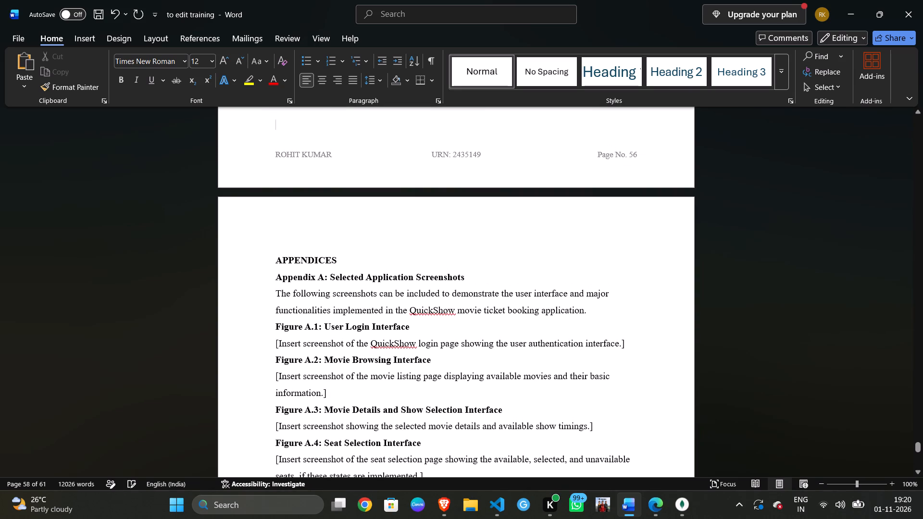
click(272, 268)
key(BackSpace)
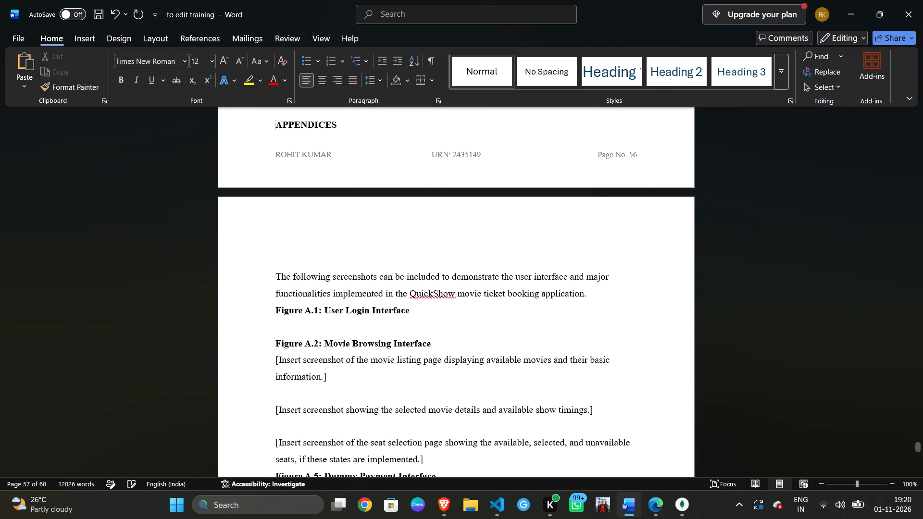
key(Return)
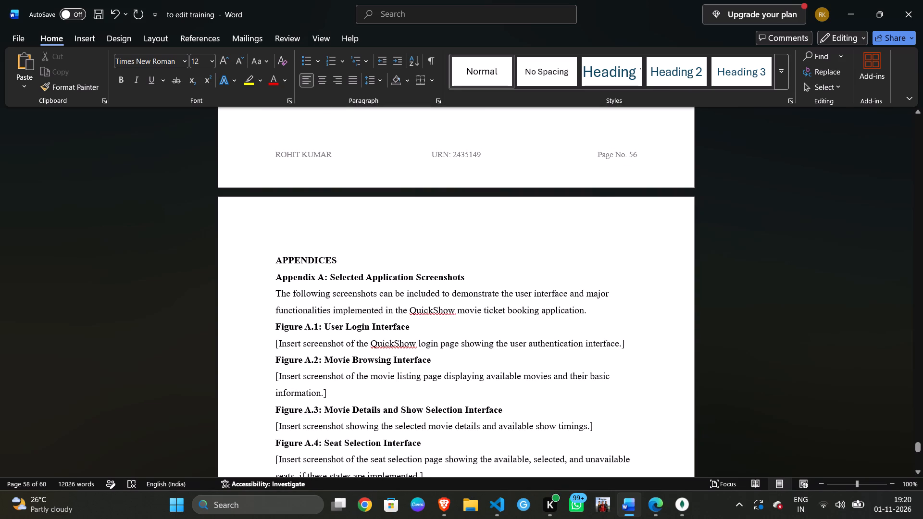
Center the APPENDICES heading.
drag(334, 262, 268, 257)
click(360, 260)
drag(355, 259, 267, 256)
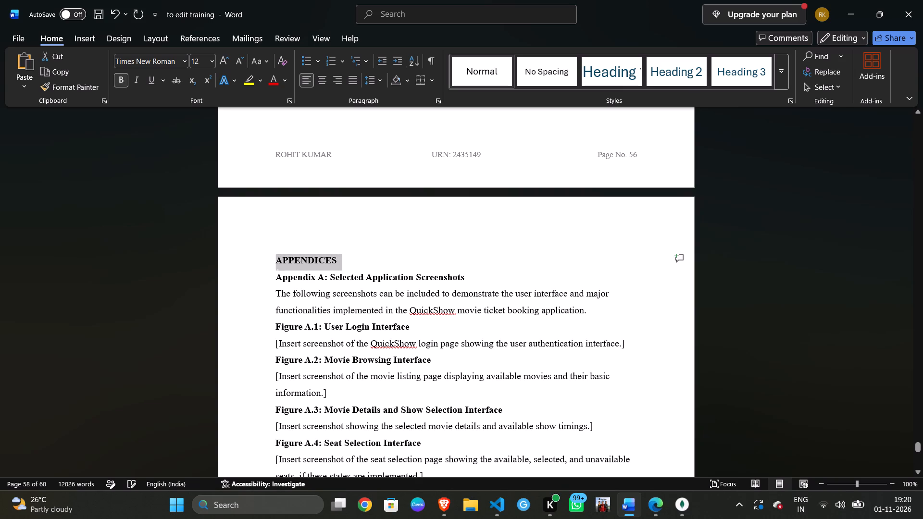
drag(267, 256, 266, 256)
click(321, 81)
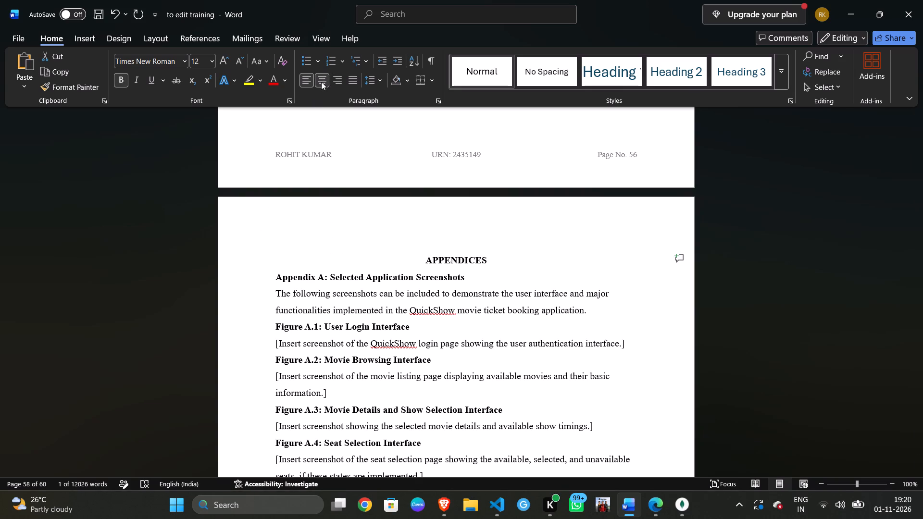
click(572, 266)
Insert two blank lines between the italic screenshot note ending Appendix A and the Appendix B: Supplementary Technical Material heading.
scroll(572, 266, down, 1)
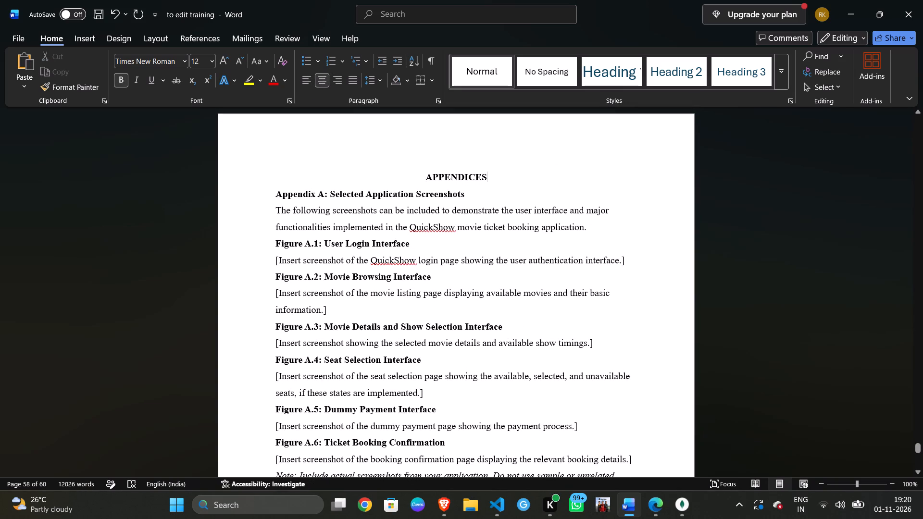
scroll(385, 229, down, 3)
scroll(385, 229, up, 1)
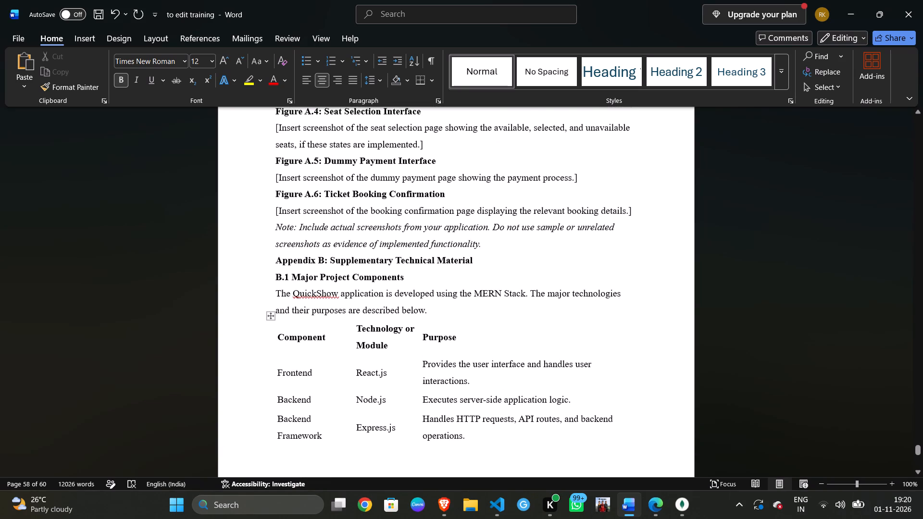
click(495, 244)
key(Return)
key(Return)
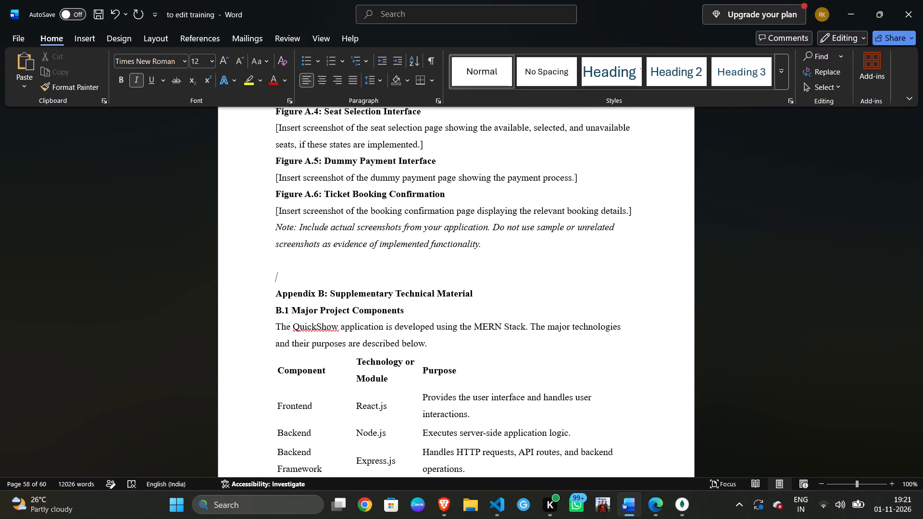
Delete the italic note about suggested test cases below the B.4 Testing and Verification table at the end of the document.
scroll(458, 313, down, 4)
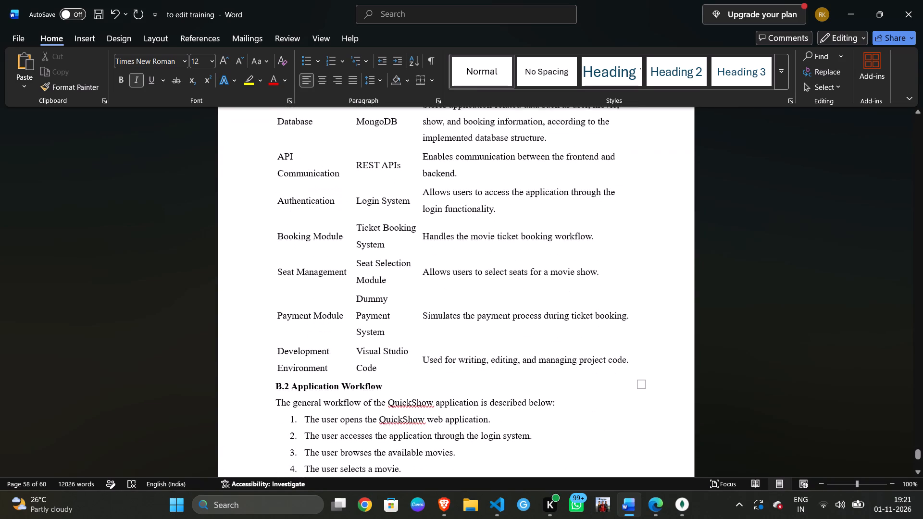
scroll(458, 313, up, 2)
scroll(458, 313, down, 5)
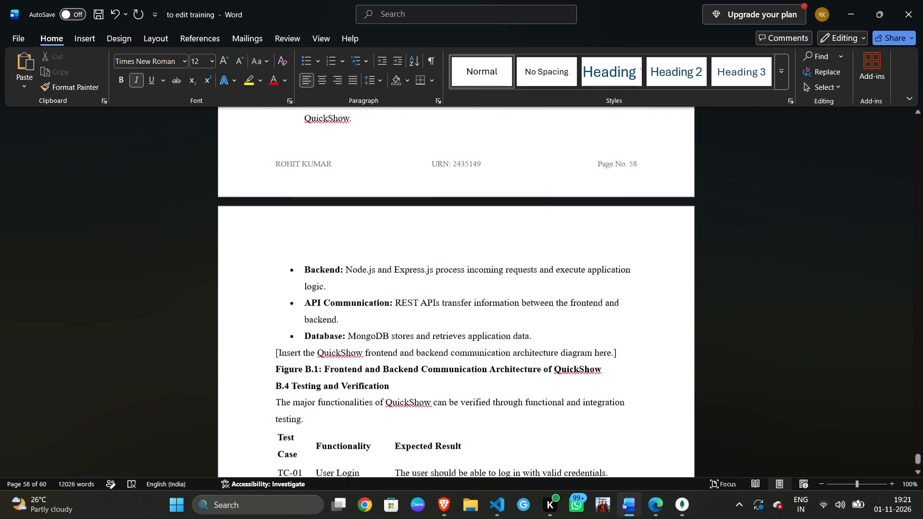
scroll(458, 313, down, 4)
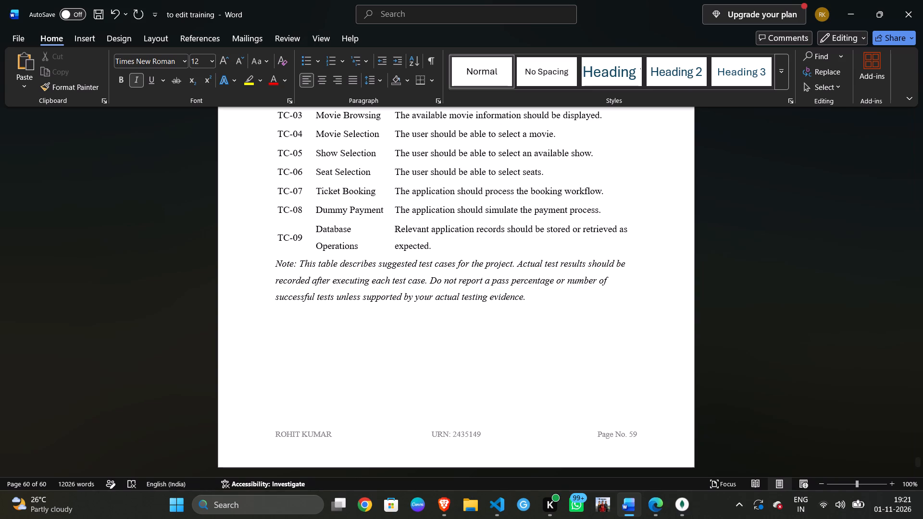
drag(543, 303, 300, 279)
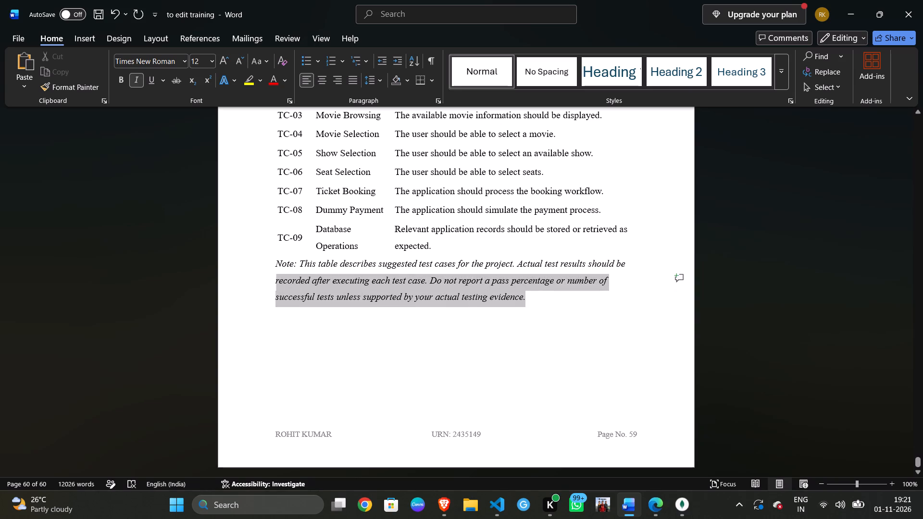
drag(300, 279, 277, 267)
key(BackSpace)
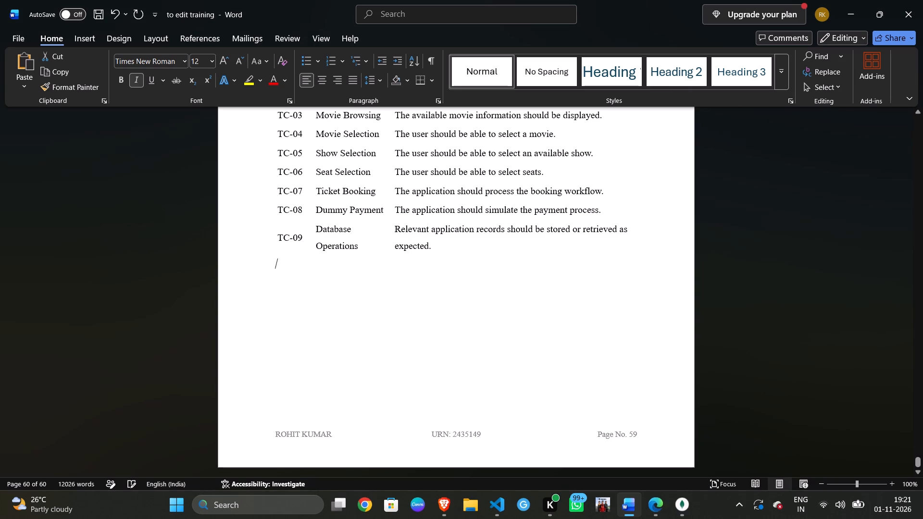
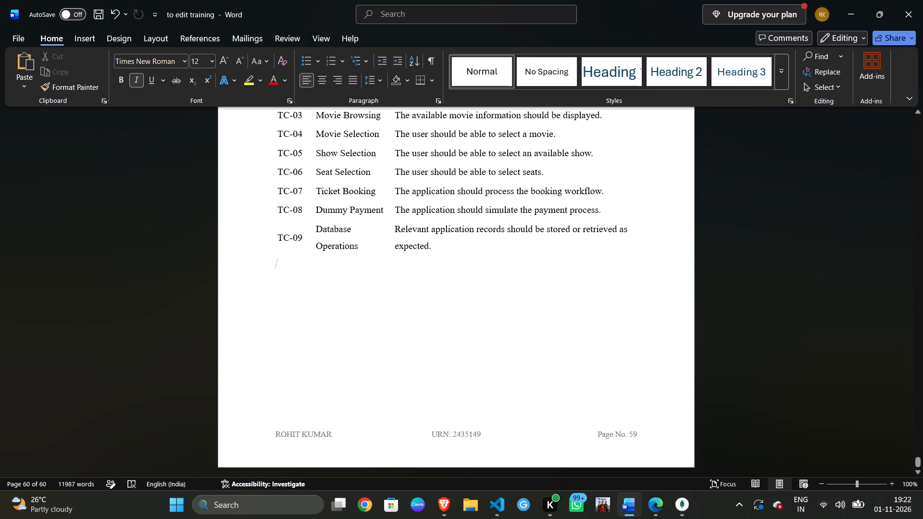
Review the report backwards from the appendices through the references, Chapter 4 and Chapter 3 to the title page.
scroll(359, 294, up, 8)
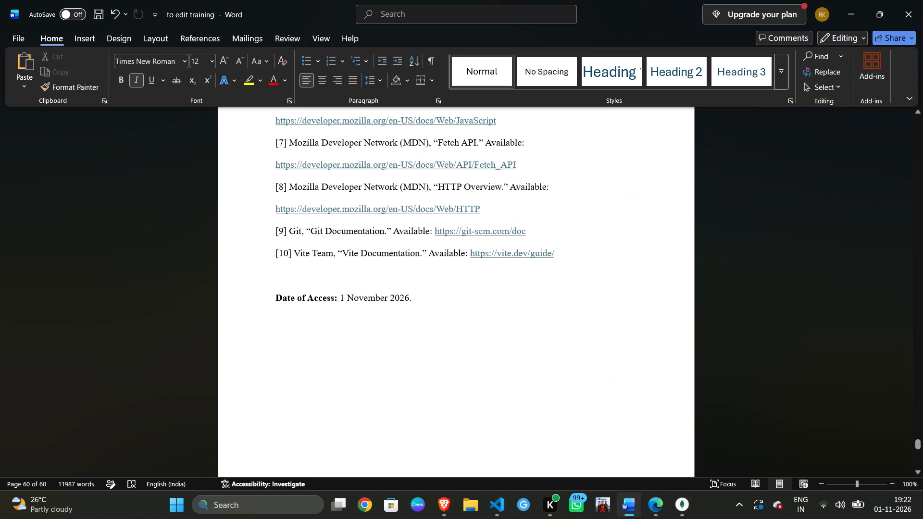
scroll(359, 294, up, 1)
scroll(312, 342, down, 1)
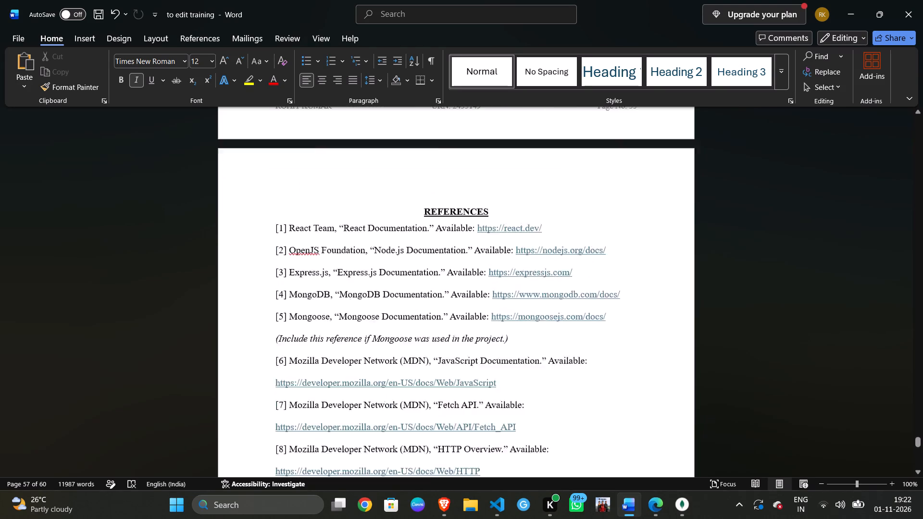
scroll(312, 342, down, 1)
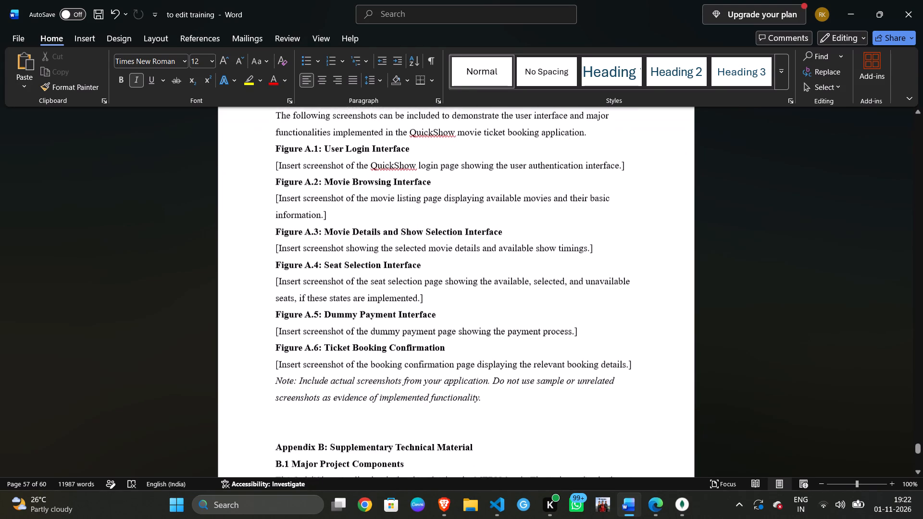
scroll(312, 342, down, 1)
scroll(336, 288, up, 7)
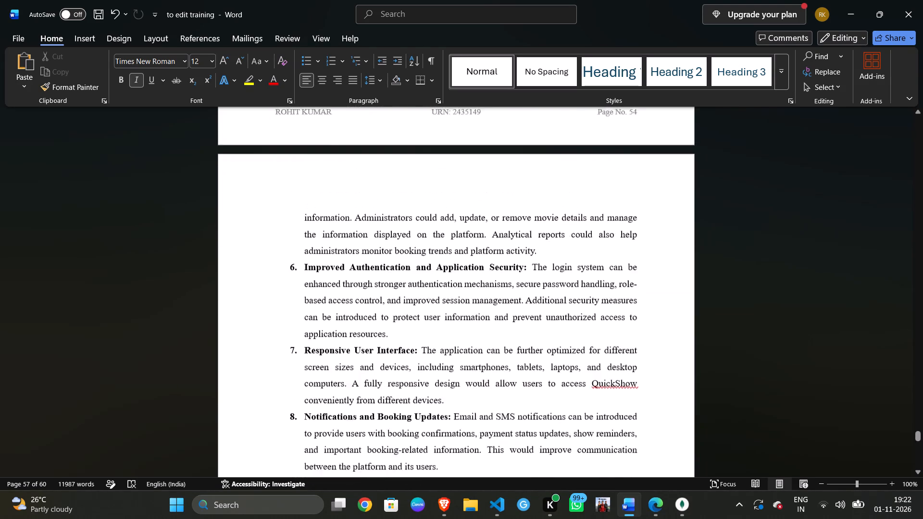
scroll(336, 288, up, 15)
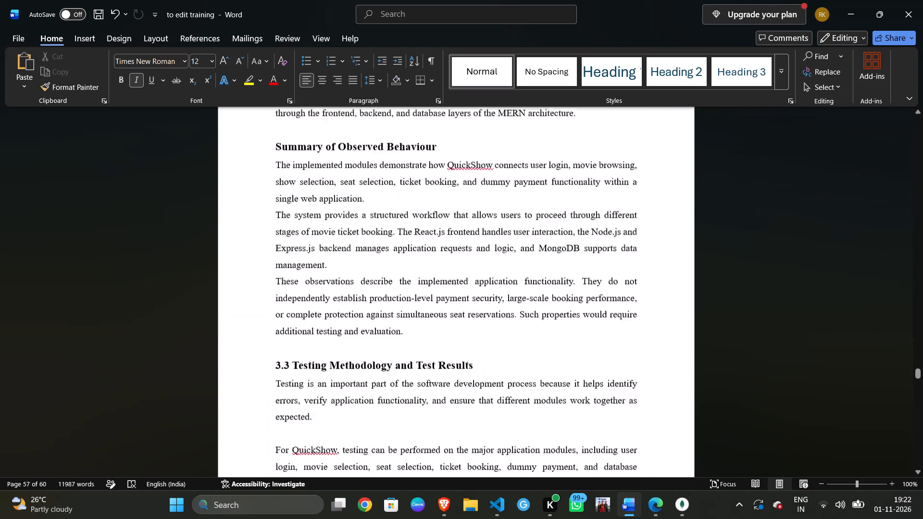
scroll(336, 288, up, 15)
scroll(336, 288, up, 12)
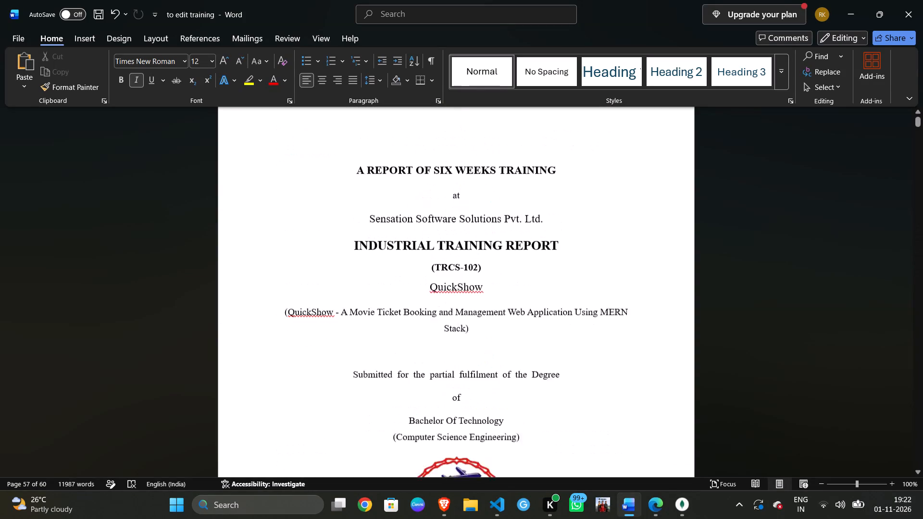
Examine the front matter from the title page through the declaration, abstract, acknowledgement and organization profile to the table of contents.
scroll(378, 376, down, 2)
scroll(378, 376, right, 1)
scroll(378, 376, up, 2)
scroll(378, 376, down, 2)
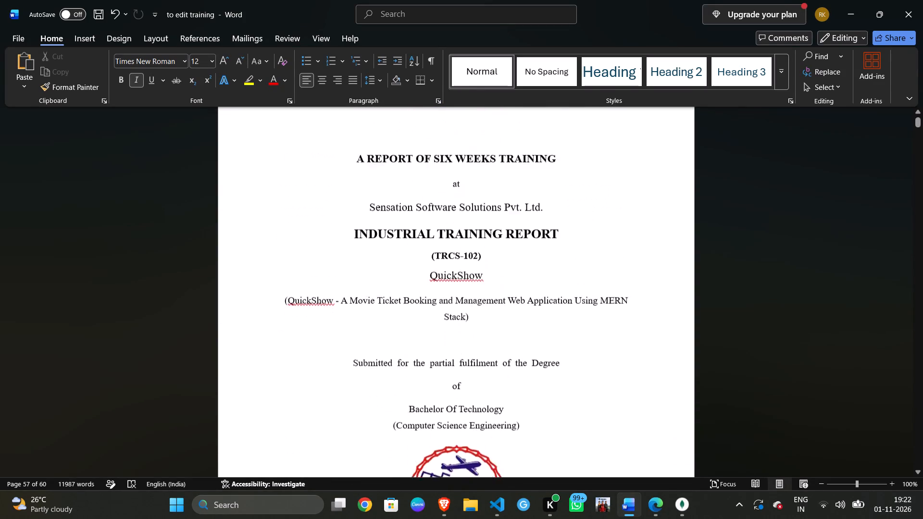
scroll(378, 376, down, 4)
scroll(378, 376, up, 2)
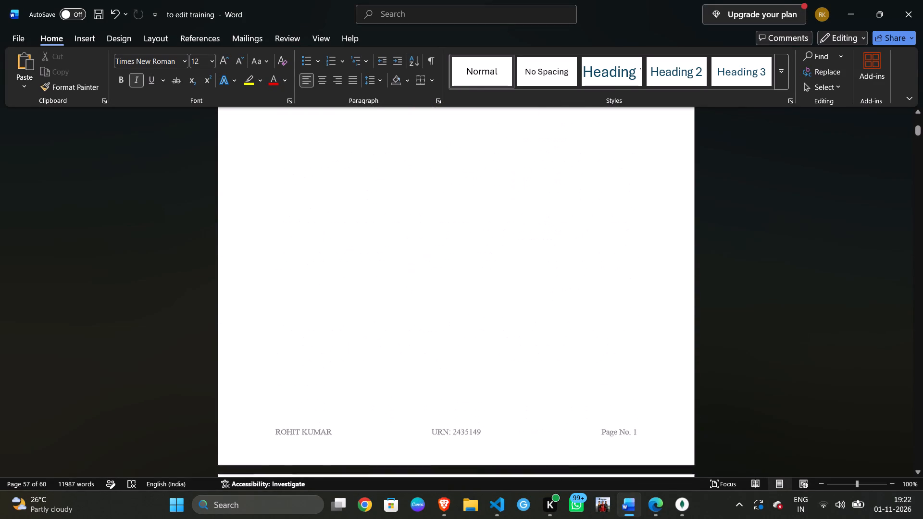
scroll(378, 376, up, 2)
scroll(378, 376, down, 4)
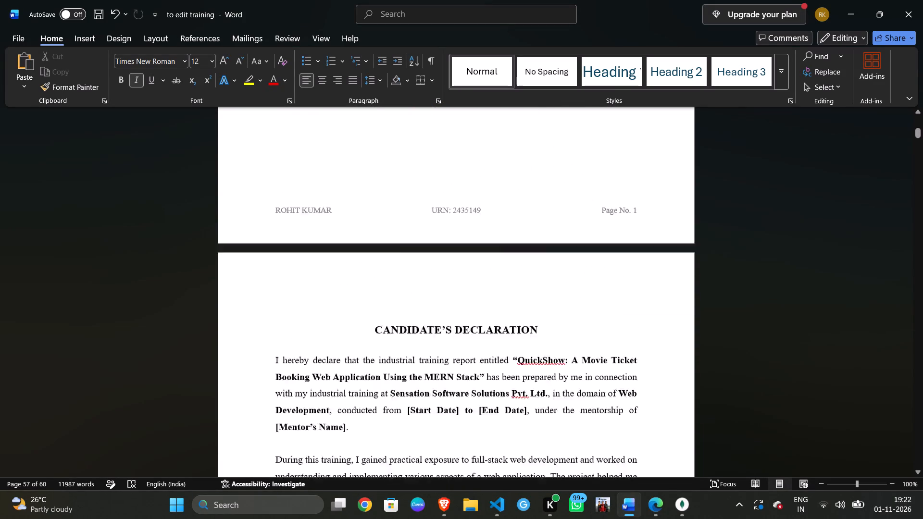
scroll(378, 376, down, 6)
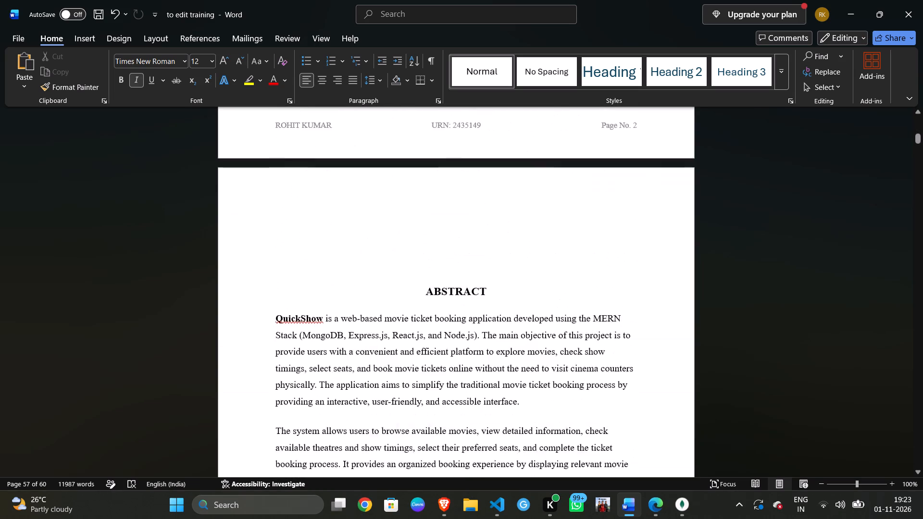
scroll(378, 376, down, 6)
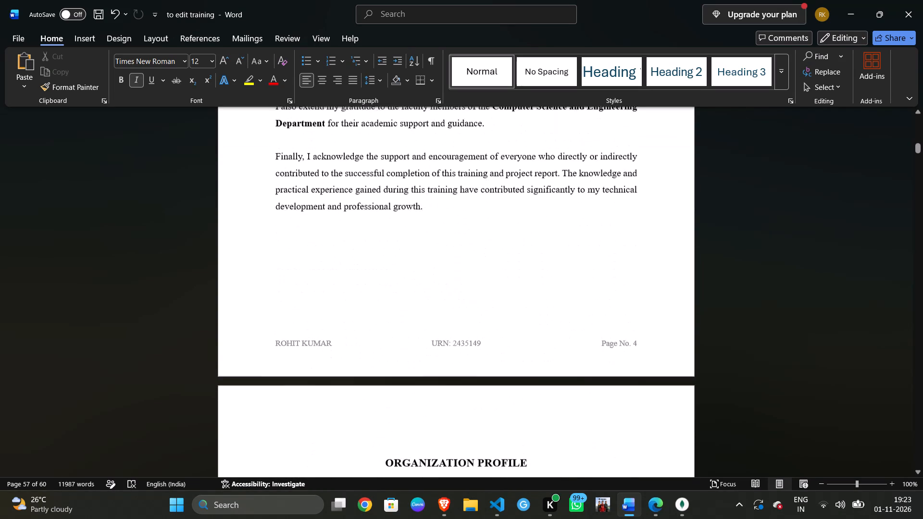
scroll(378, 376, down, 4)
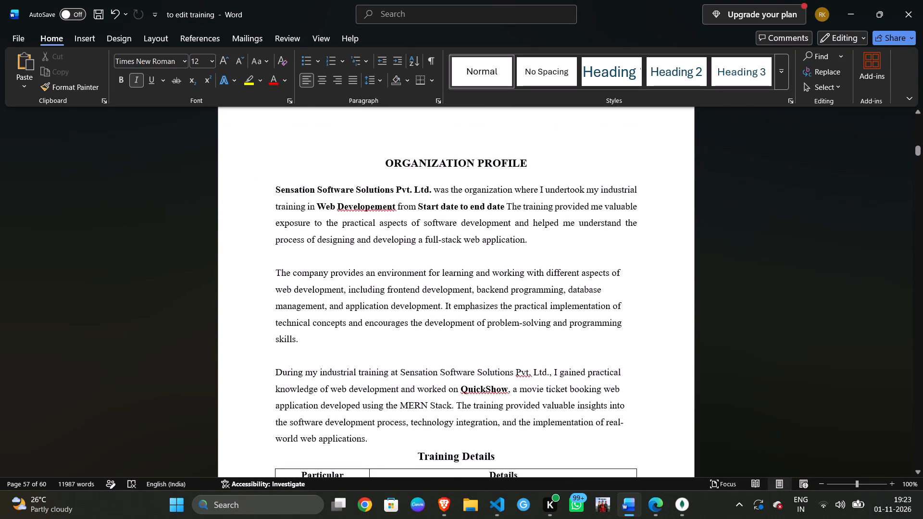
scroll(378, 376, down, 2)
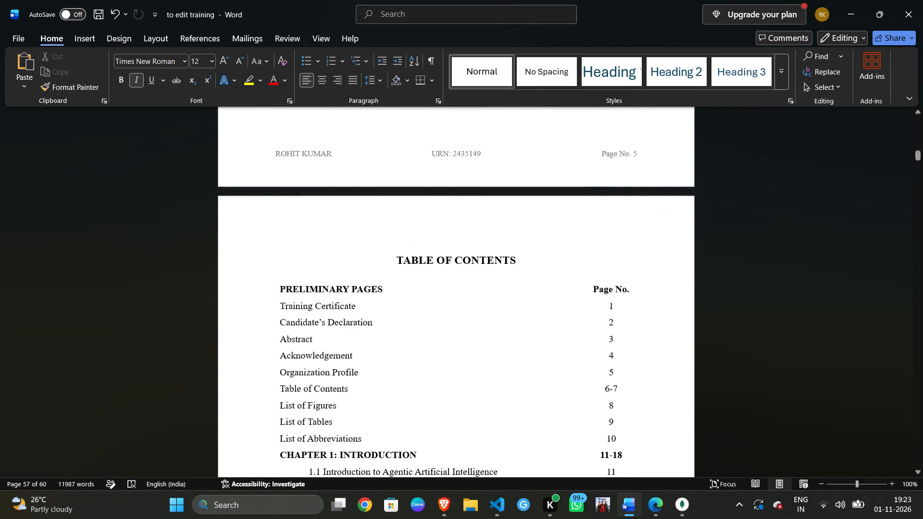
Examine the table of contents entries for the preliminary pages and all four chapters, references and appendices.
scroll(378, 376, down, 1)
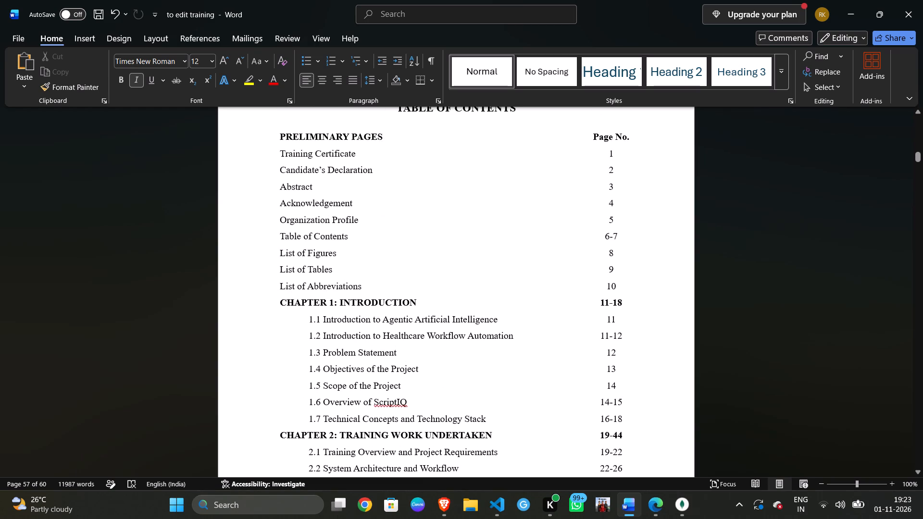
scroll(378, 376, up, 1)
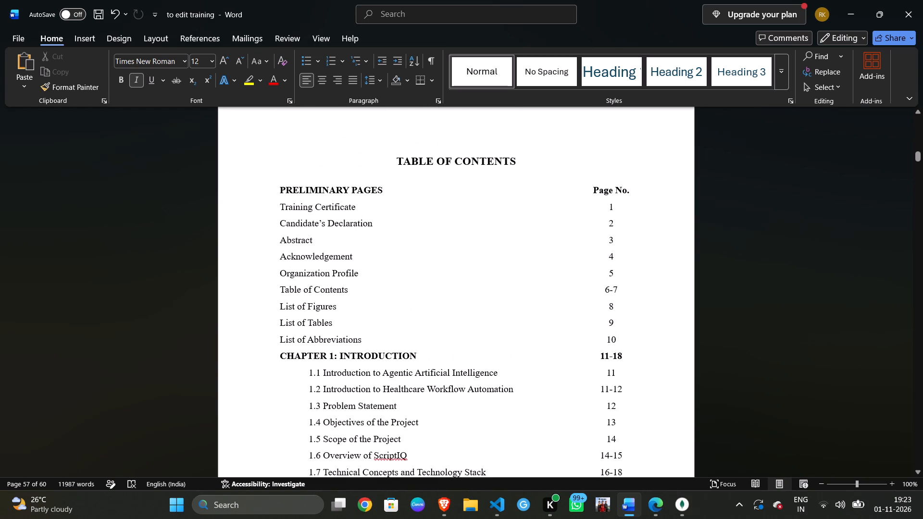
scroll(378, 376, up, 1)
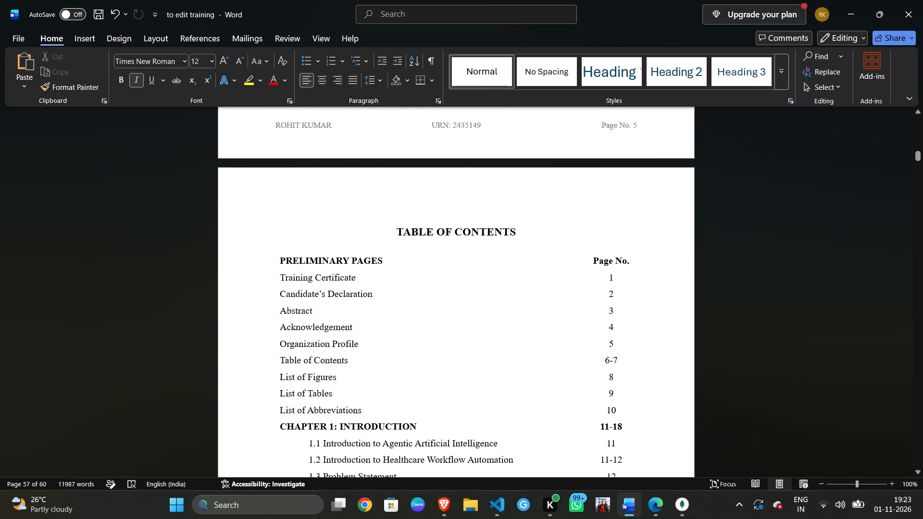
drag(301, 230, 432, 437)
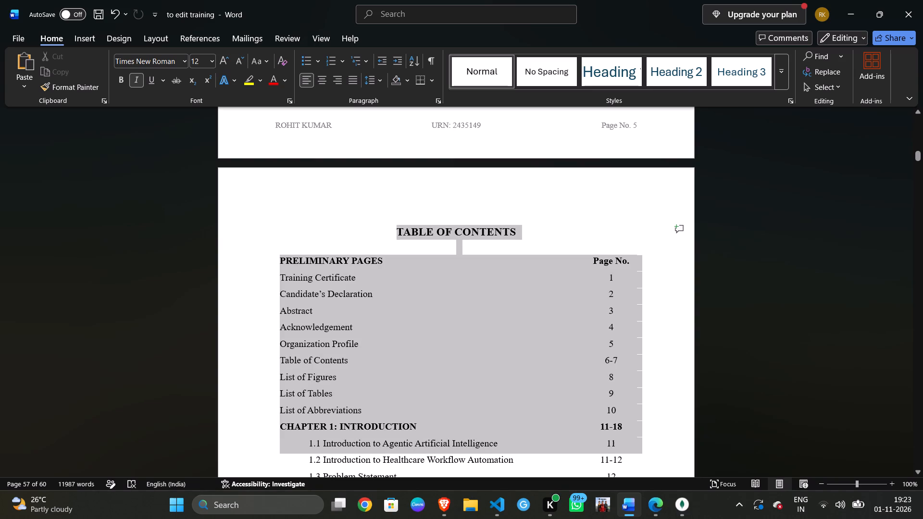
drag(432, 437, 413, 287)
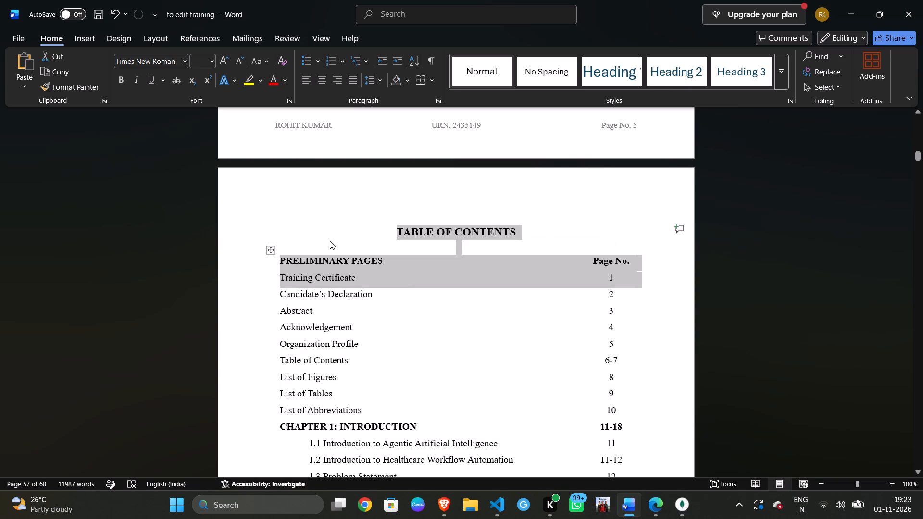
click(330, 241)
scroll(330, 241, down, 2)
scroll(330, 241, up, 1)
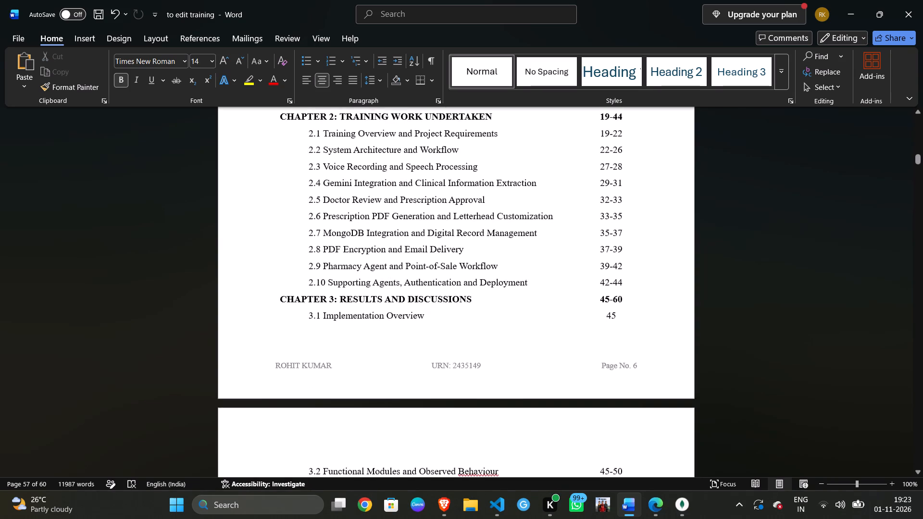
scroll(330, 241, up, 2)
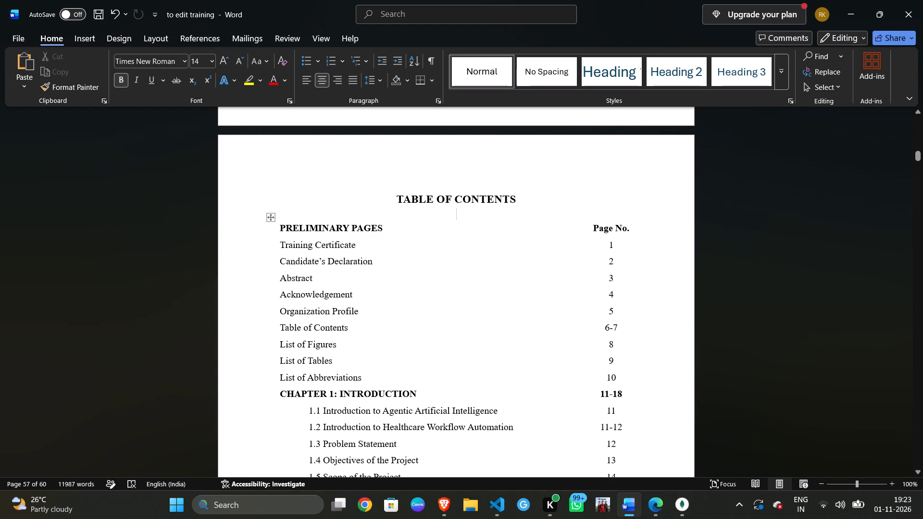
scroll(347, 346, up, 1)
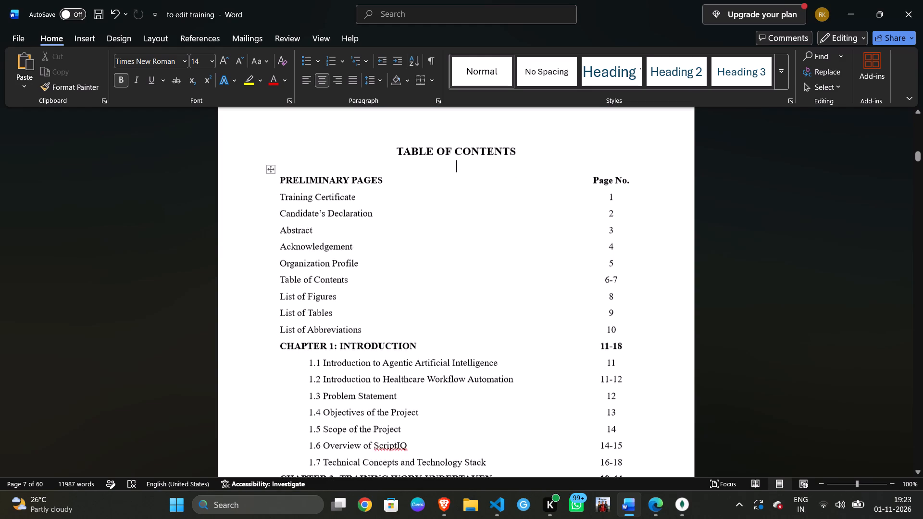
scroll(347, 346, up, 3)
scroll(347, 346, down, 8)
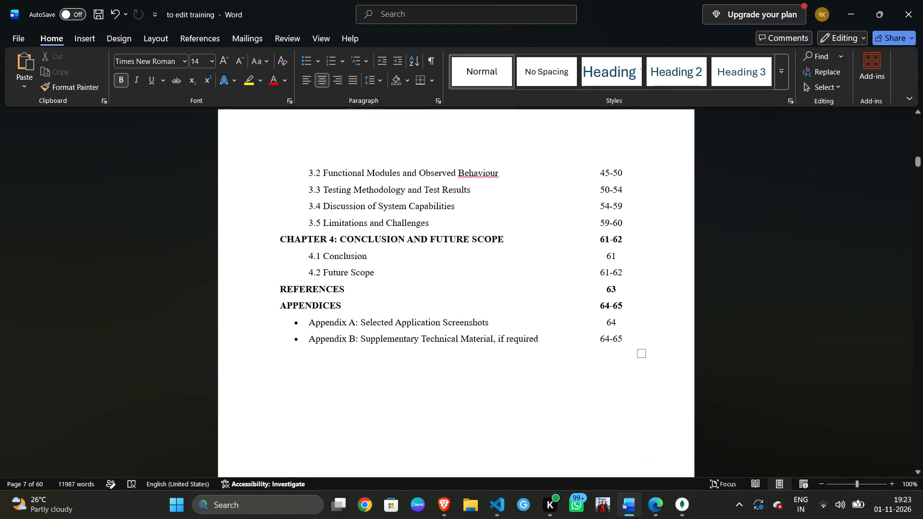
Check the List of Figures entries, and recheck the table of contents from the appendices back to the preliminary pages.
scroll(347, 346, down, 7)
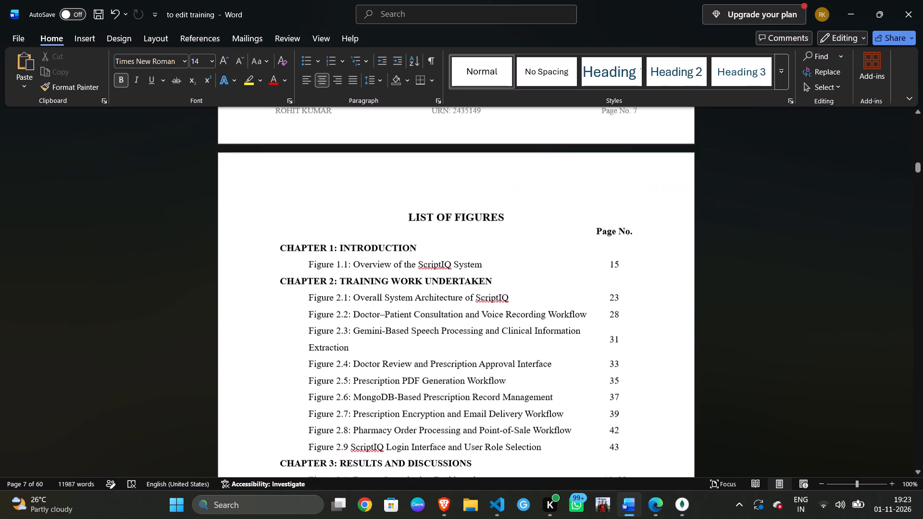
scroll(347, 346, right, 1)
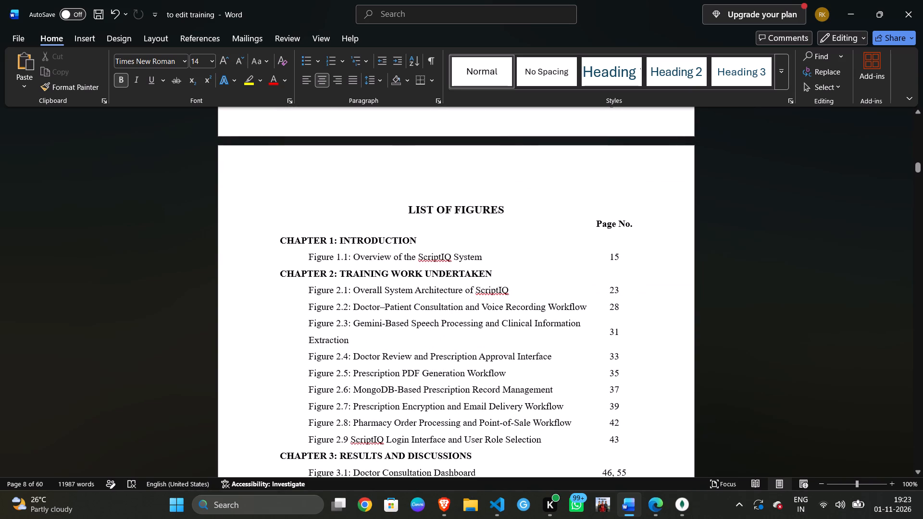
scroll(347, 346, right, 1)
scroll(347, 346, up, 2)
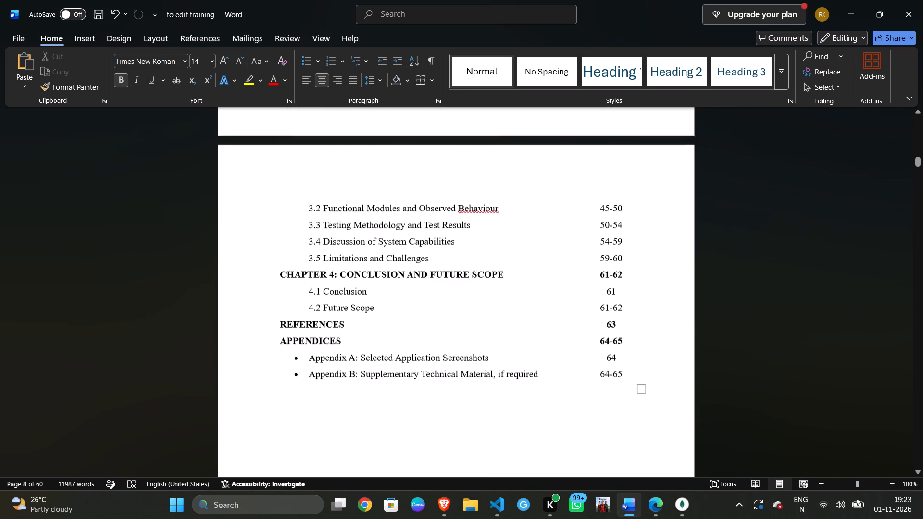
scroll(347, 346, up, 4)
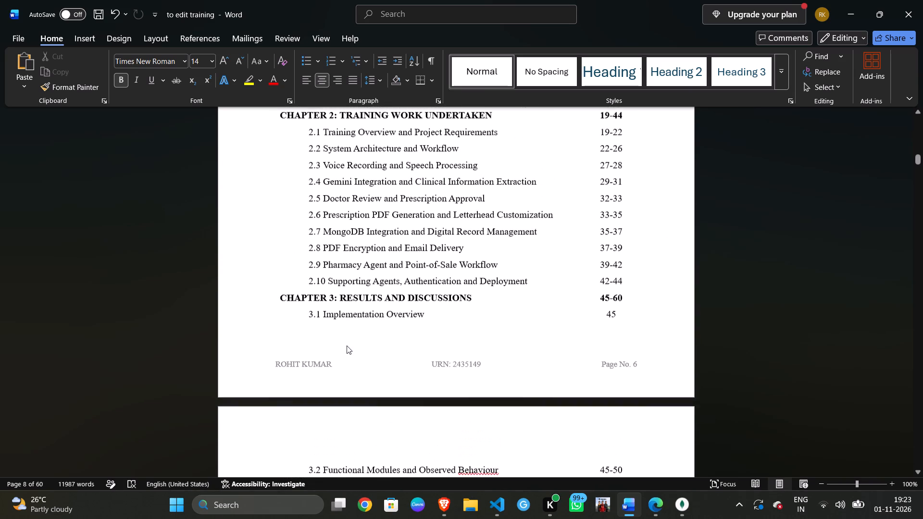
scroll(347, 346, up, 2)
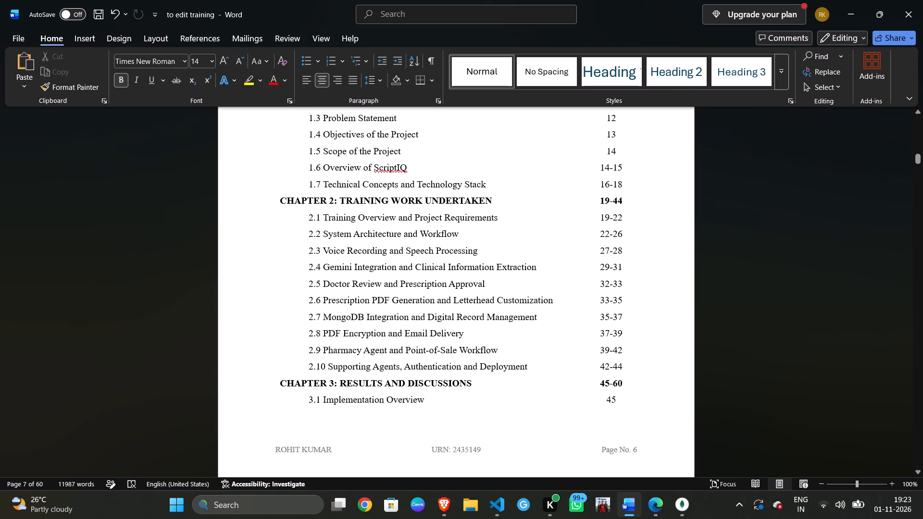
scroll(347, 346, up, 2)
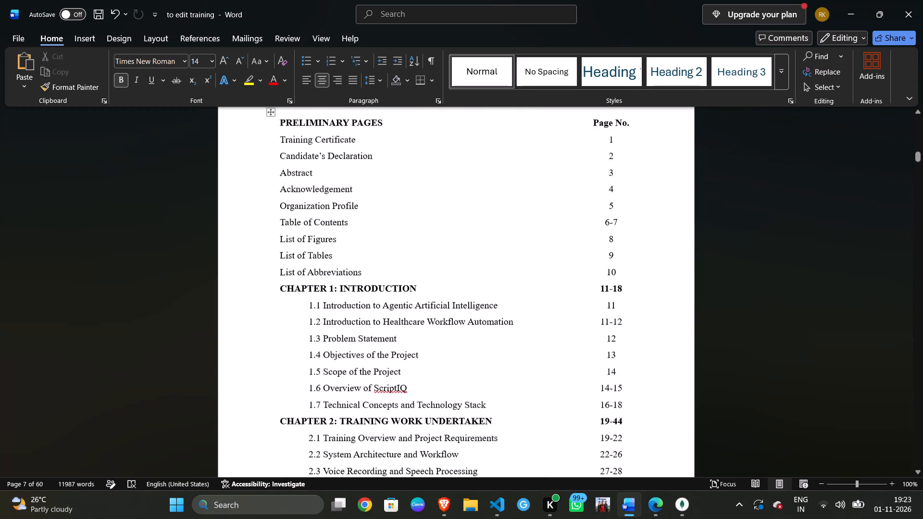
scroll(347, 346, up, 2)
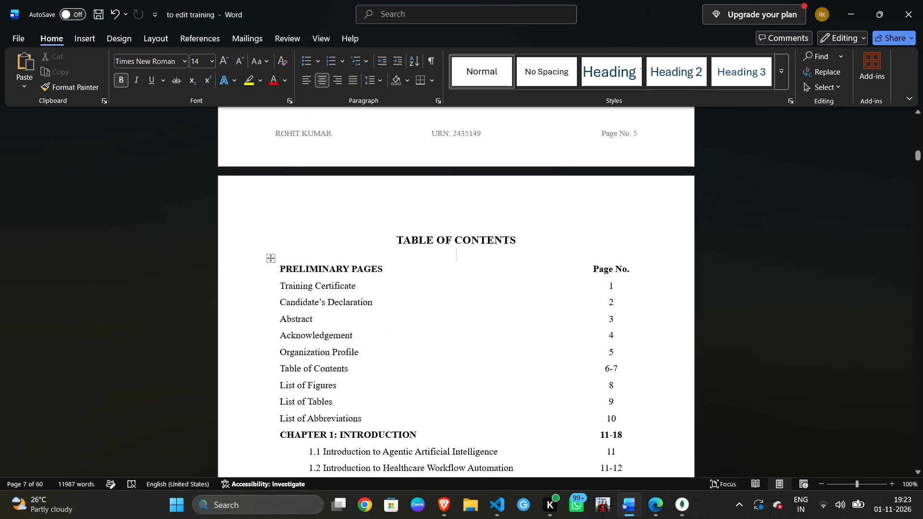
scroll(320, 360, down, 1)
click(368, 339)
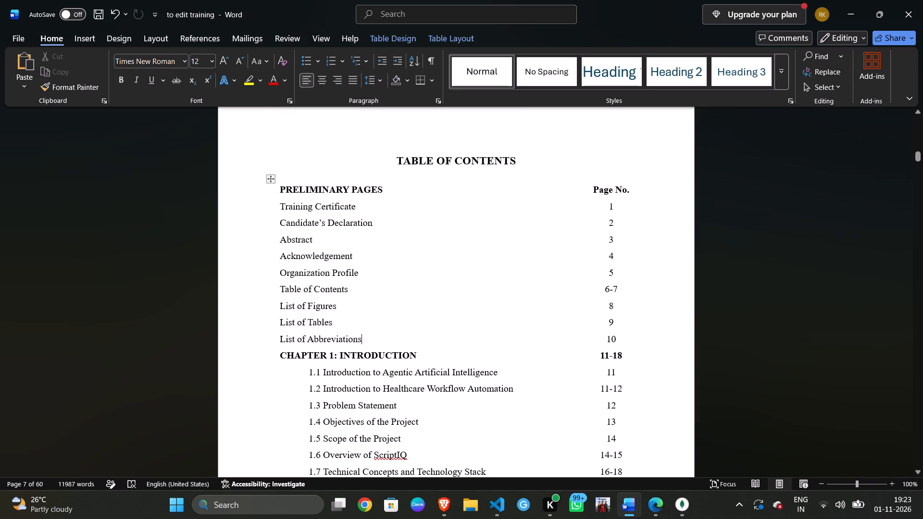
Check the List of Tables and the List of Abbreviations entries through to the opening of Chapter 1.
scroll(400, 334, down, 4)
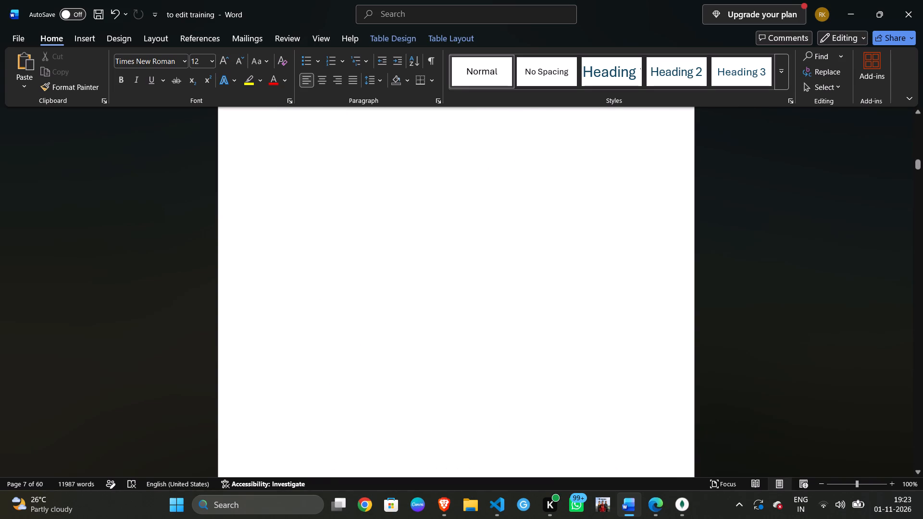
scroll(400, 334, down, 7)
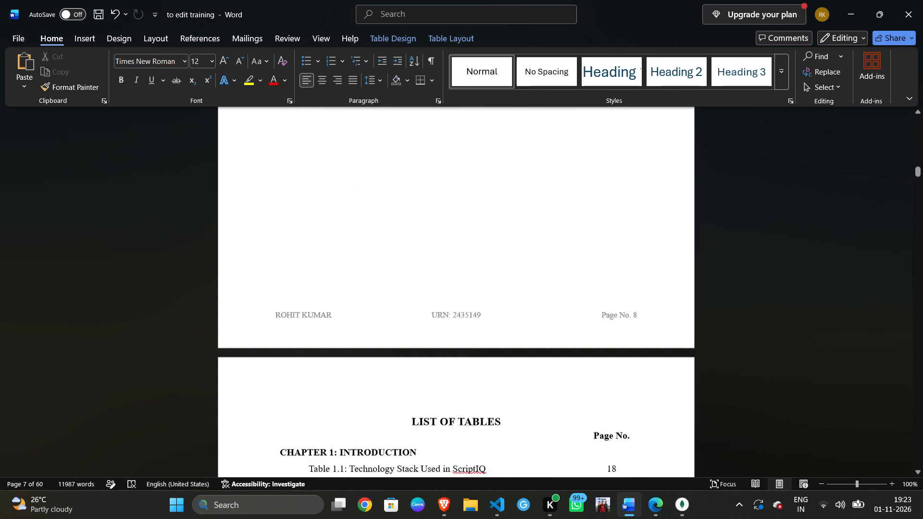
scroll(400, 334, down, 4)
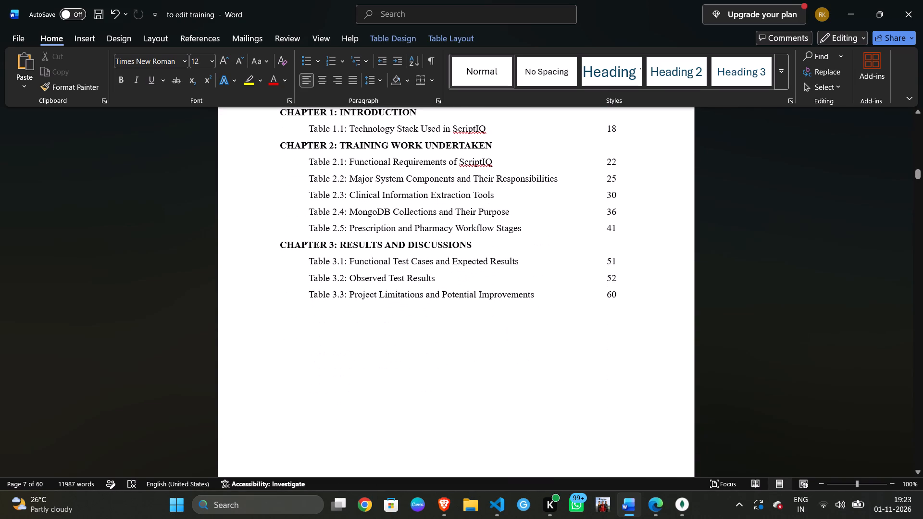
scroll(400, 334, down, 4)
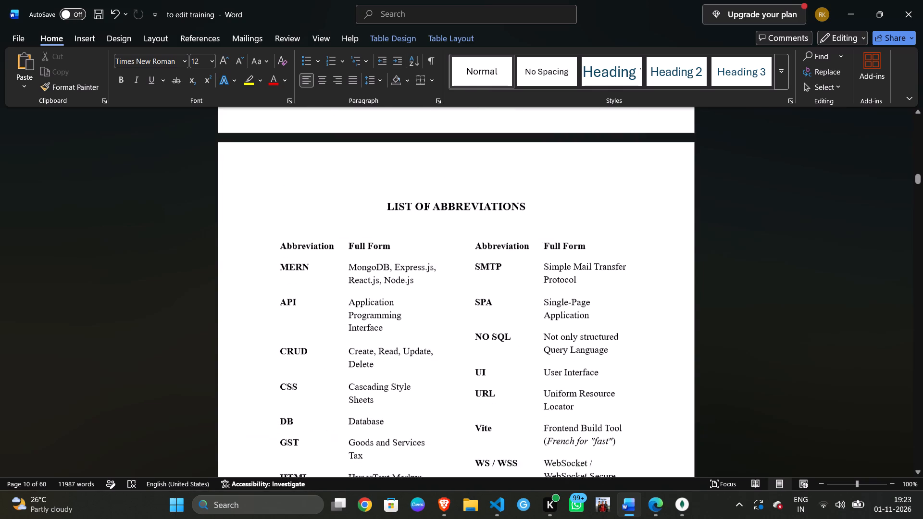
scroll(400, 334, down, 4)
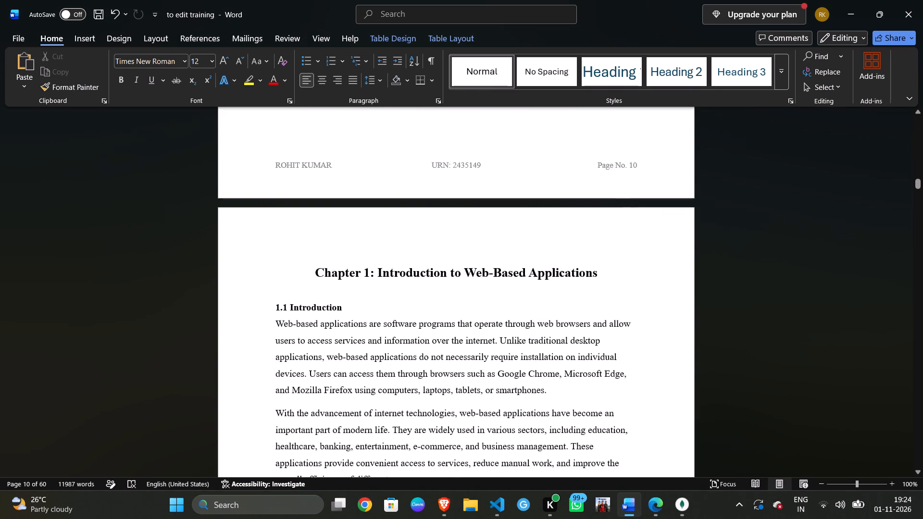
scroll(400, 334, up, 1)
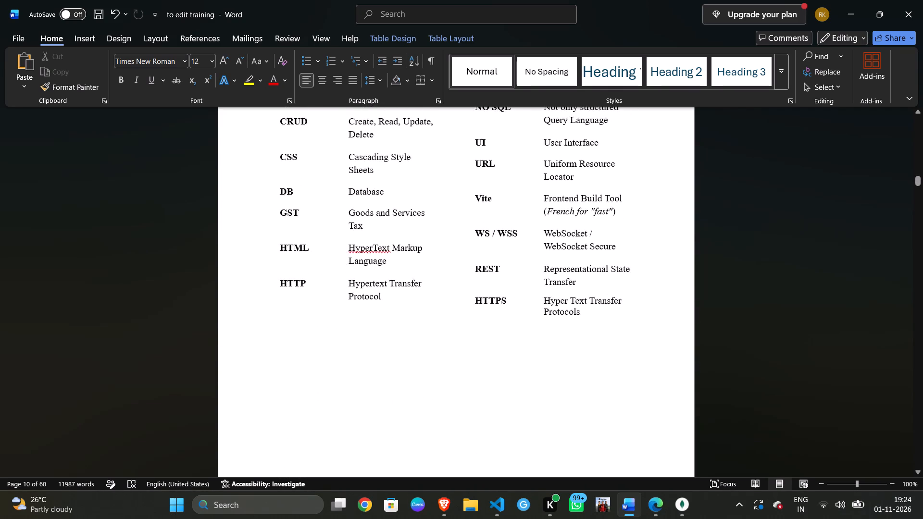
scroll(400, 334, down, 3)
scroll(400, 334, up, 4)
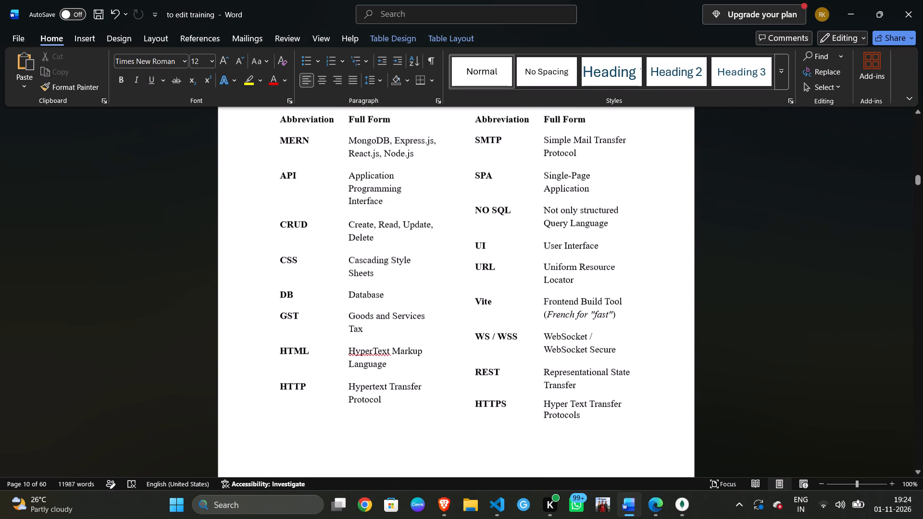
scroll(400, 334, up, 2)
scroll(400, 334, down, 1)
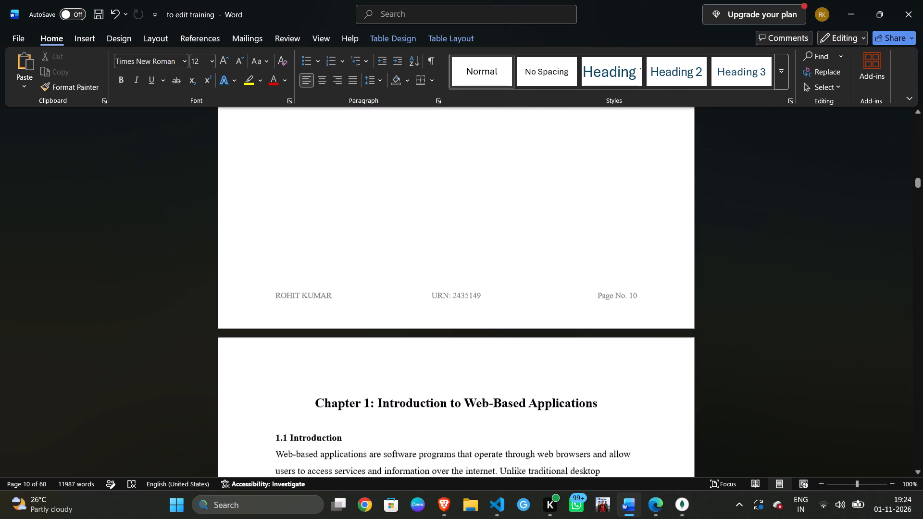
scroll(400, 334, down, 1)
scroll(400, 334, right, 1)
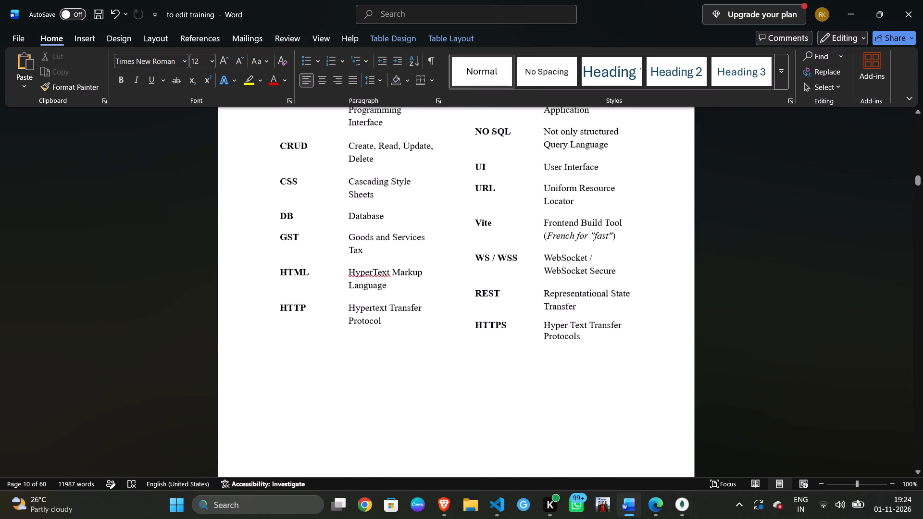
Stretch the List of Abbreviations table downward so its rows fill the page to just above the footer.
click(439, 258)
scroll(416, 302, down, 4)
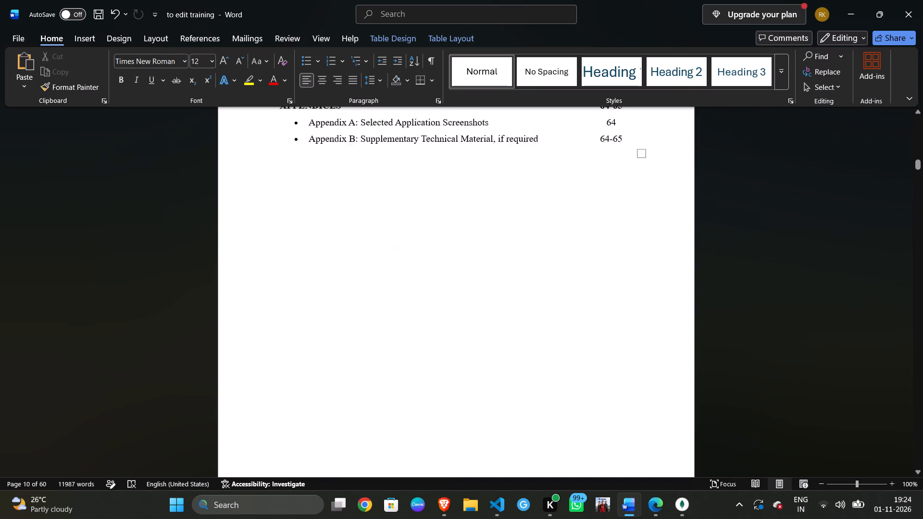
scroll(416, 302, down, 7)
scroll(416, 302, up, 5)
scroll(416, 302, down, 2)
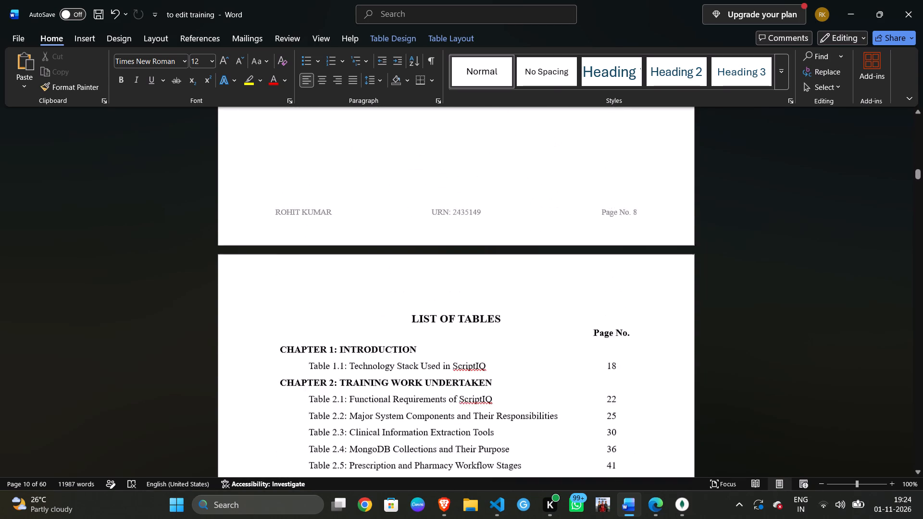
scroll(416, 302, down, 7)
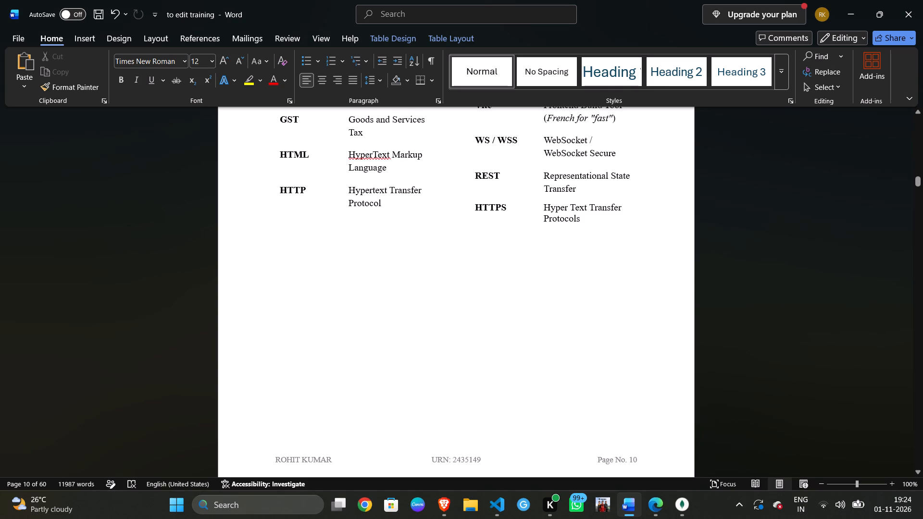
click(455, 167)
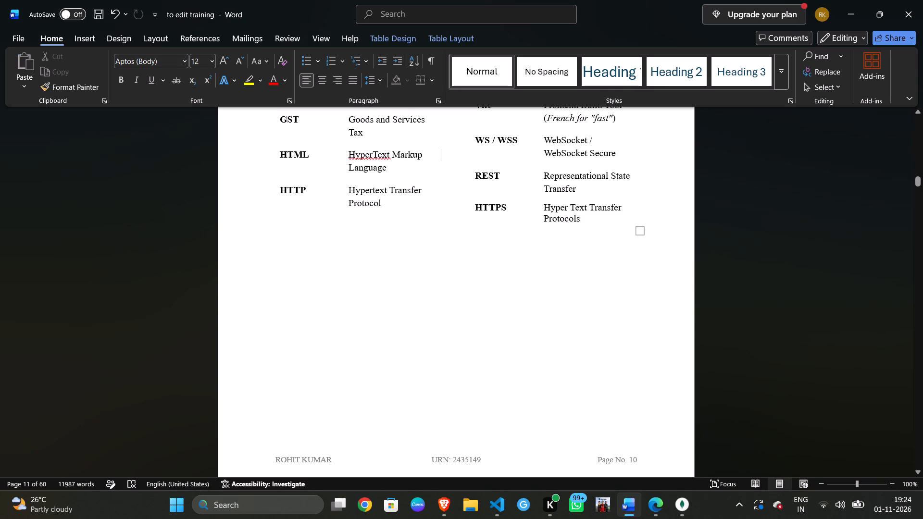
drag(641, 233, 644, 340)
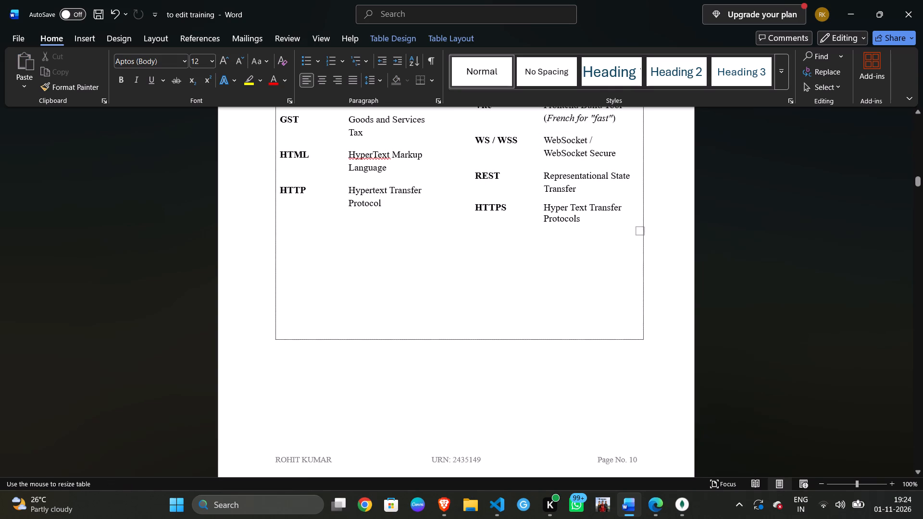
drag(644, 340, 629, 423)
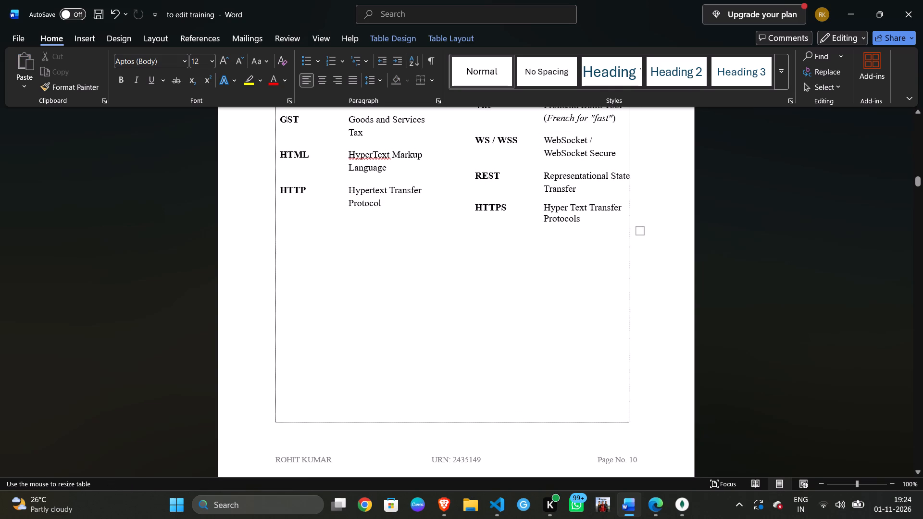
drag(629, 423, 628, 436)
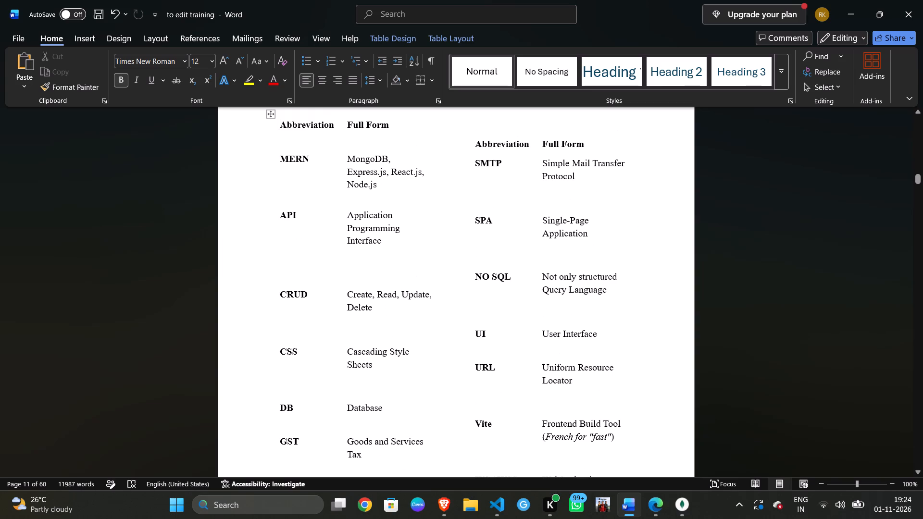
Remove the blank lines above the second pair of Abbreviation and Full Form headers to align them with the first pair.
scroll(648, 229, up, 1)
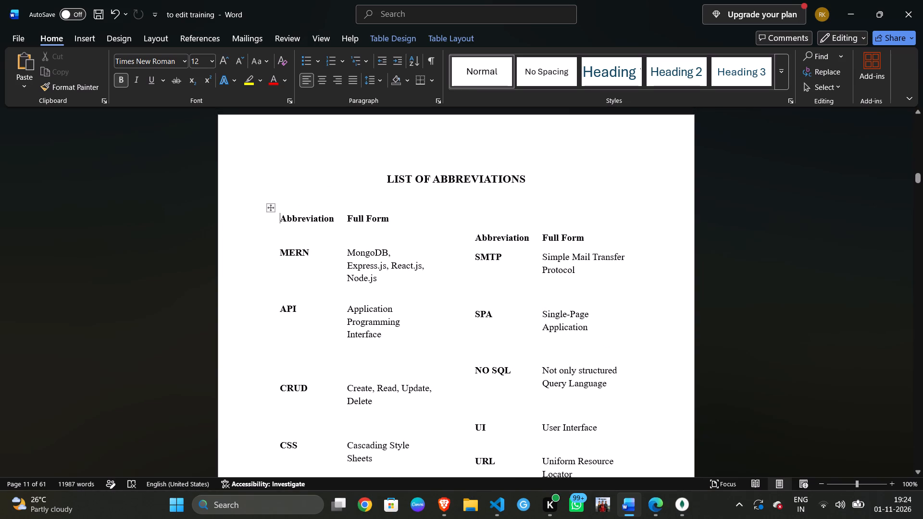
click(480, 239)
click(475, 236)
drag(478, 238, 478, 238)
drag(478, 238, 583, 236)
click(510, 222)
click(497, 222)
key(BackSpace)
key(BackSpace)
key(BackSpace)
key(Down)
key(BackSpace)
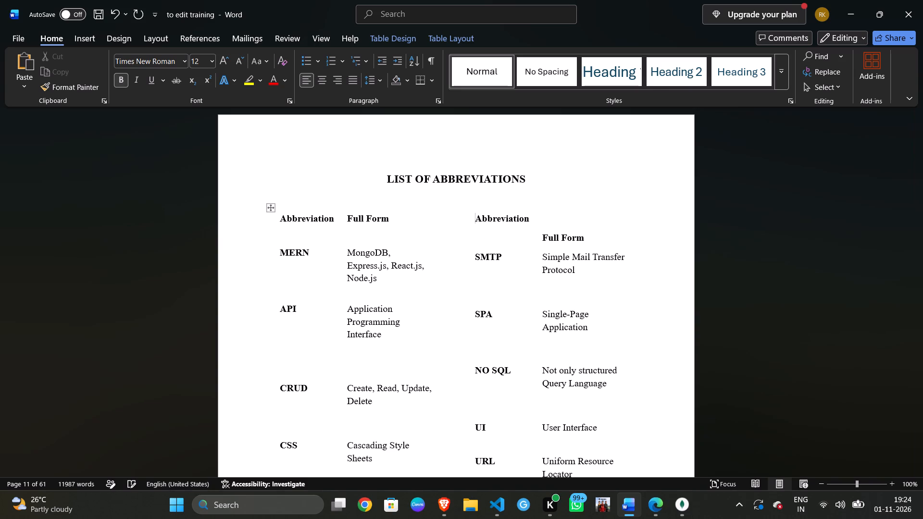
click(542, 241)
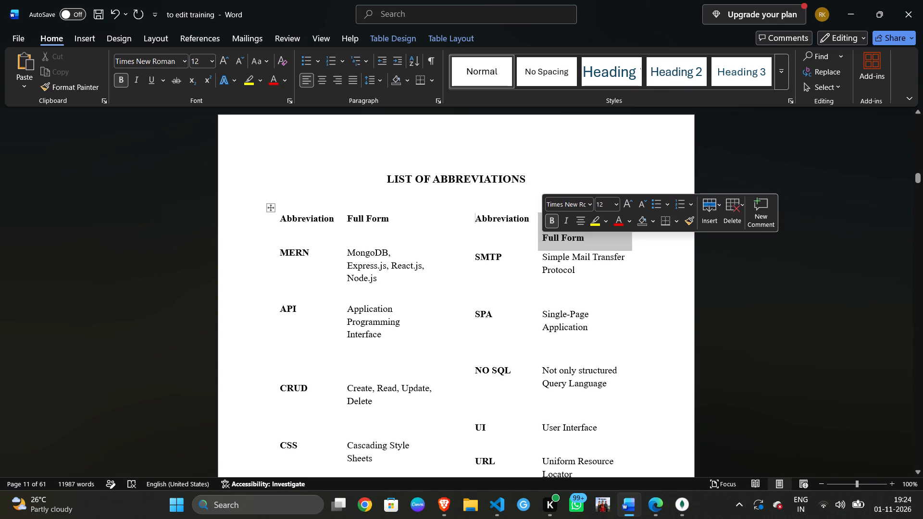
click(543, 236)
key(BackSpace)
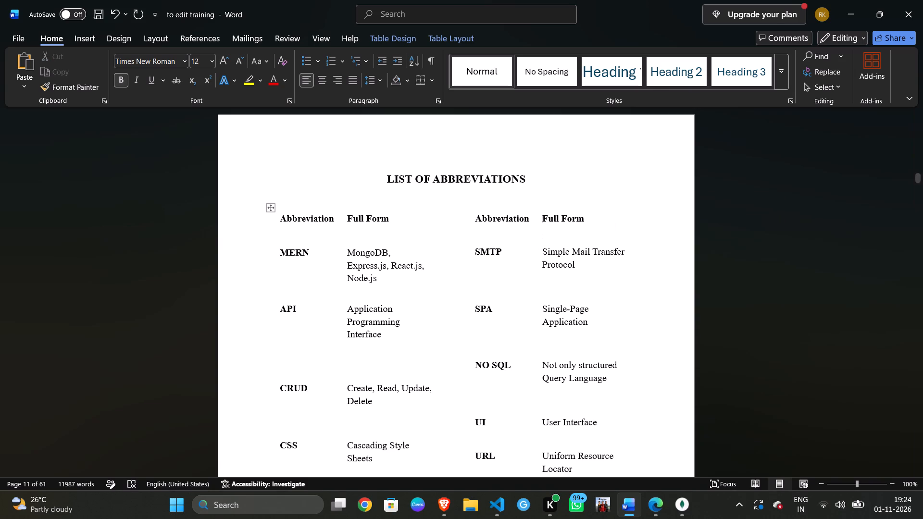
Delete the empty paragraphs between the List of Abbreviations table and the Chapter 1 heading so the chapter starts at its page's top margin.
scroll(459, 301, down, 2)
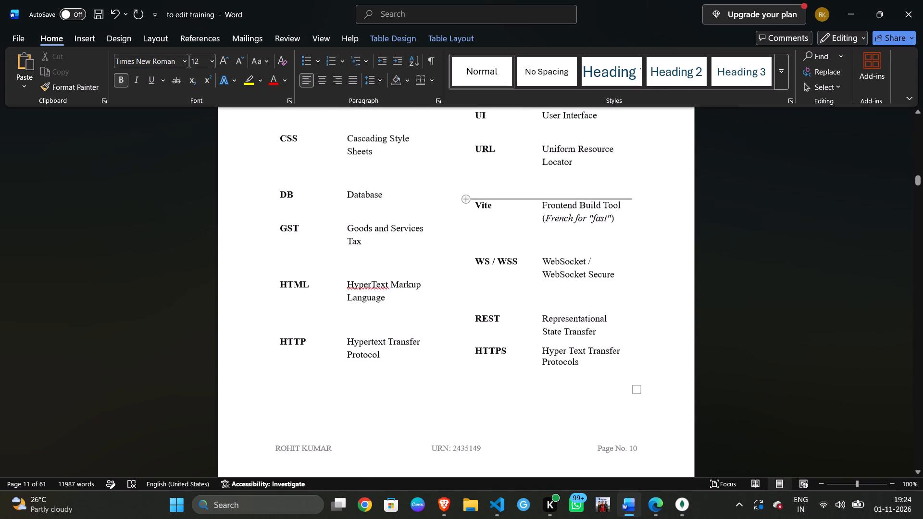
scroll(459, 301, up, 1)
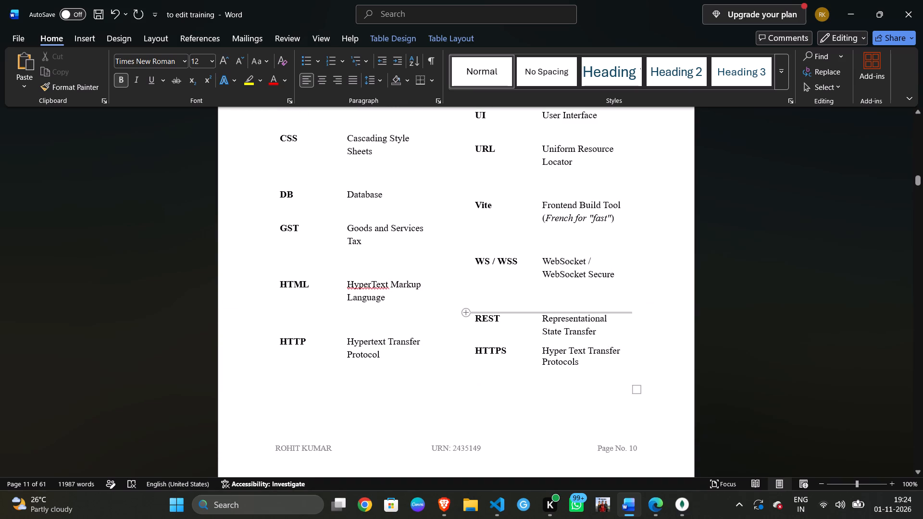
scroll(459, 301, down, 1)
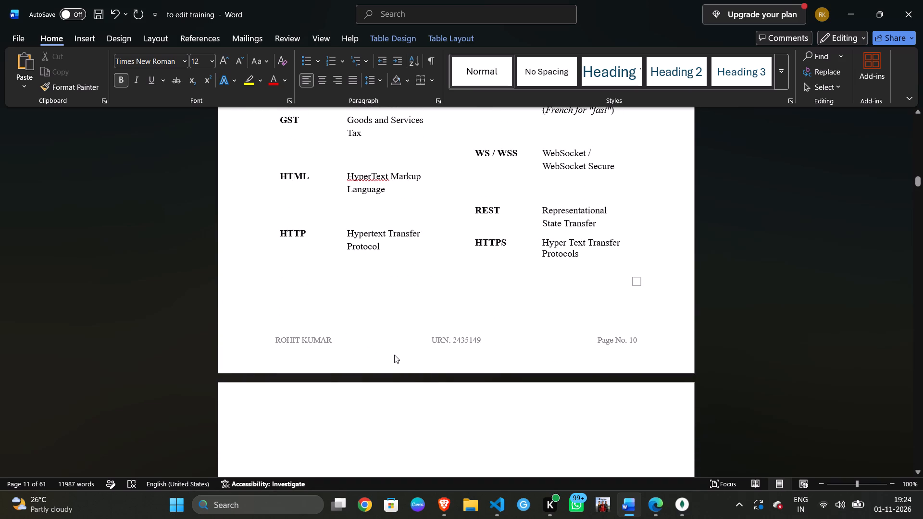
ctrl+scroll(394, 355, down, 1)
ctrl+scroll(394, 355, up, 2)
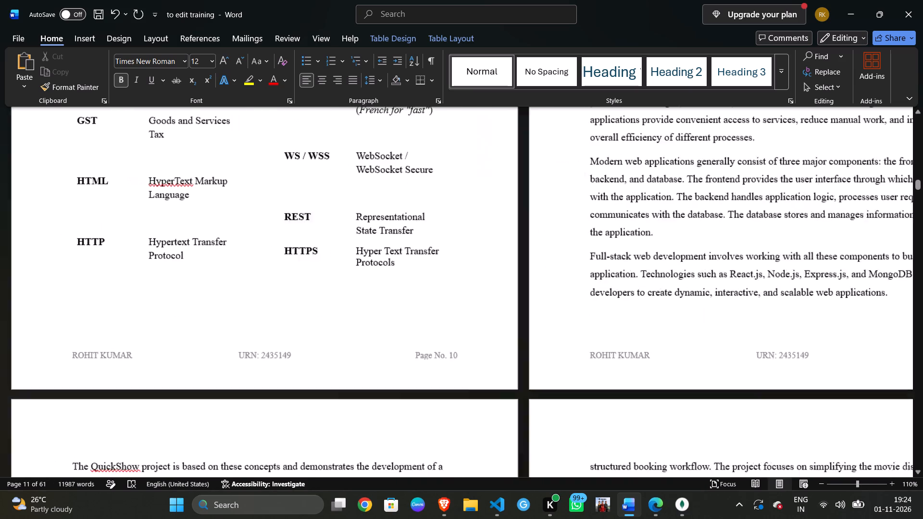
ctrl+scroll(394, 355, up, 1)
scroll(394, 355, down, 2)
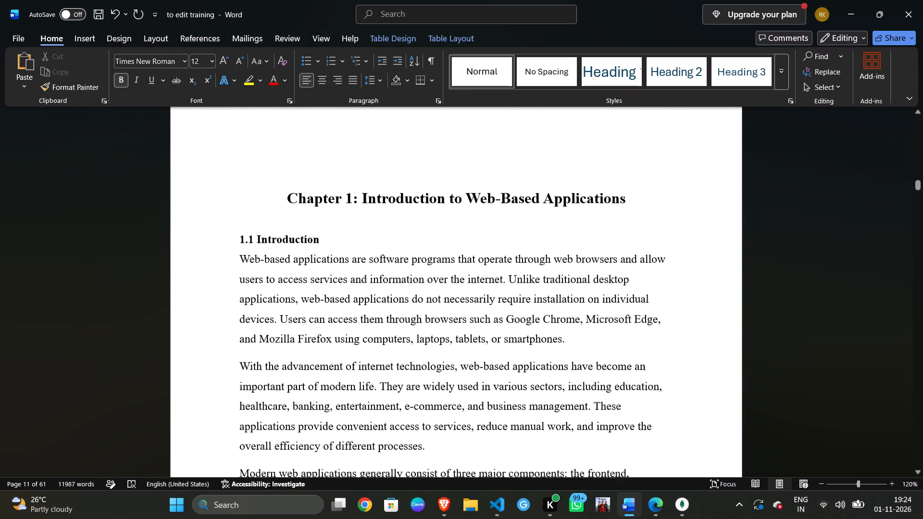
scroll(394, 355, down, 1)
scroll(394, 355, up, 1)
click(353, 379)
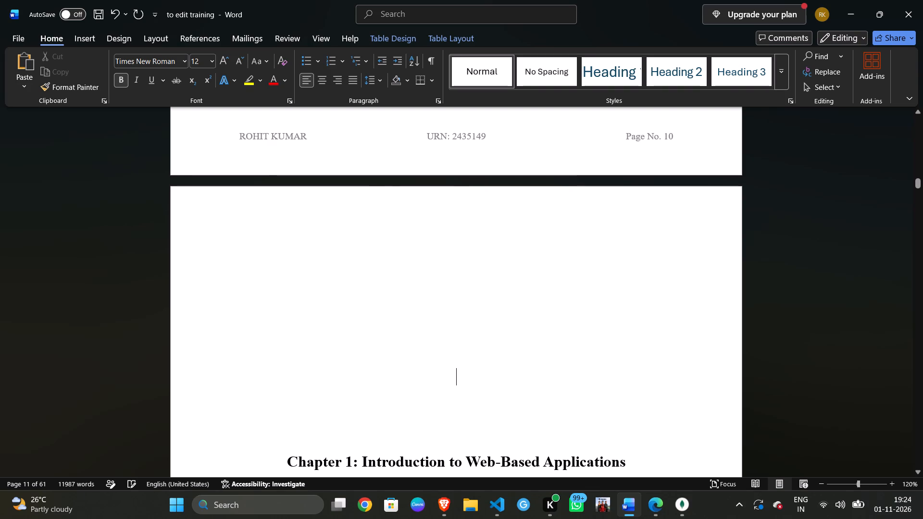
key(Down)
key(Down)
key(BackSpace)
key(BackSpace)
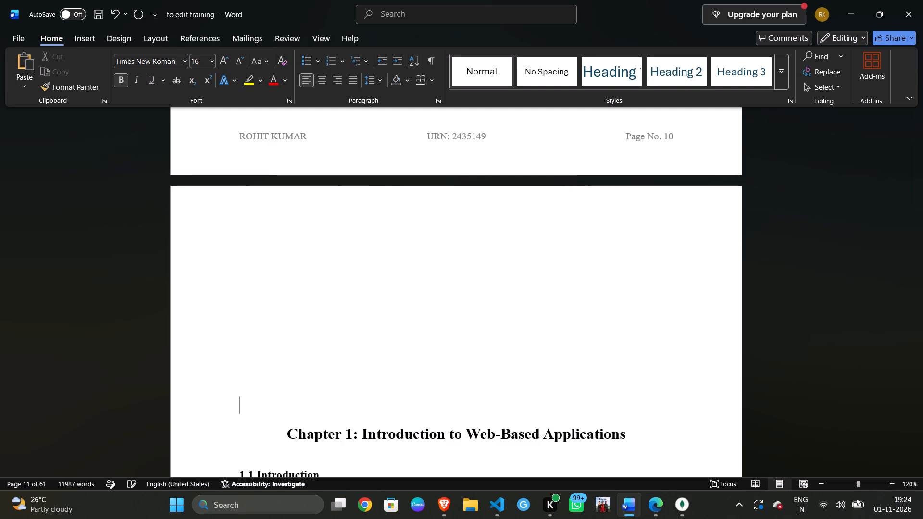
key(BackSpace)
key(BackSpace)
key(BackSpace)
key(BackSpace)
key(BackSpace)
key(BackSpace)
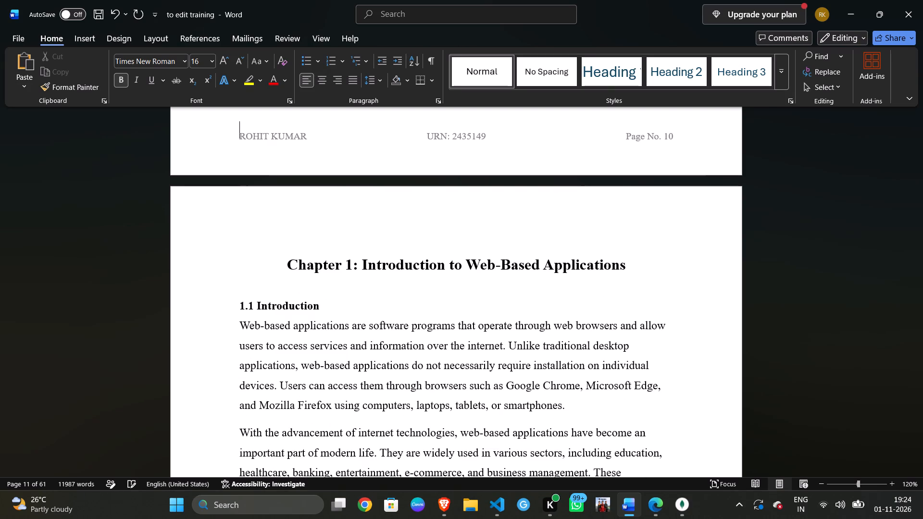
key(BackSpace)
Remove the centring from the heading "Chapter 1: Introduction to Web-Based Applications" and indent it by two tab stops.
scroll(353, 379, right, 1)
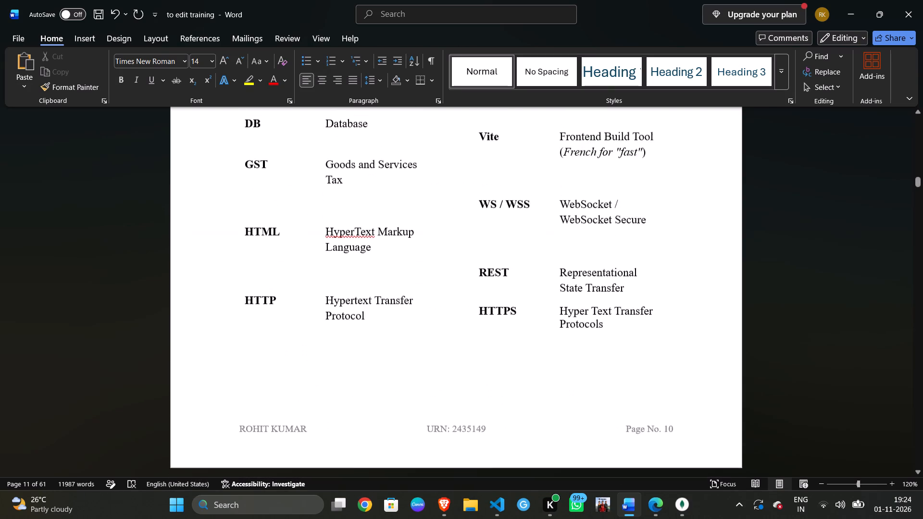
scroll(353, 379, right, 1)
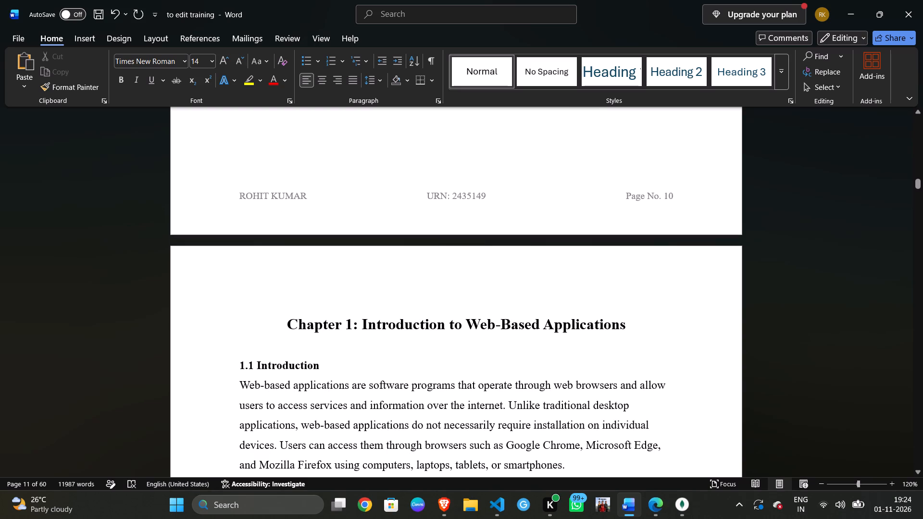
click(282, 338)
key(BackSpace)
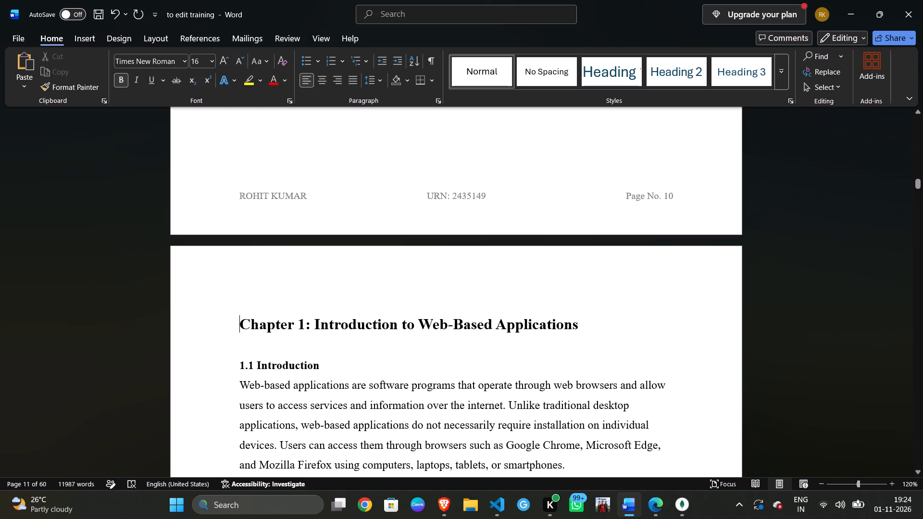
key(Tab)
key(Tab)
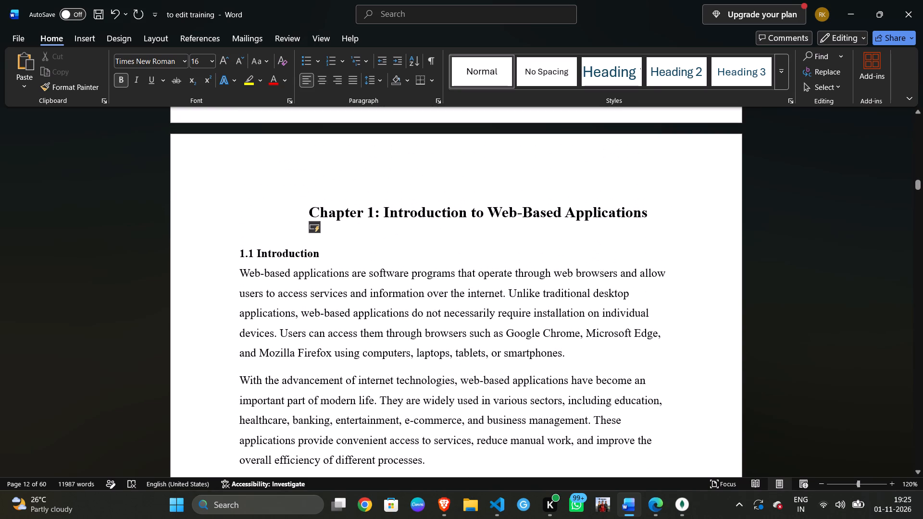
Delete the empty line above the heading "1.2 Introduction to Movie Ticket Booking Systems".
scroll(405, 263, down, 3)
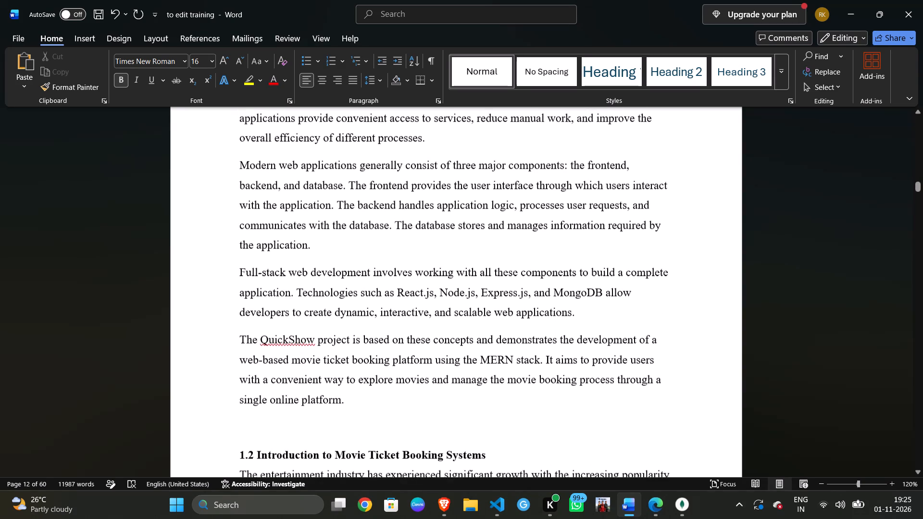
scroll(405, 263, down, 1)
click(267, 225)
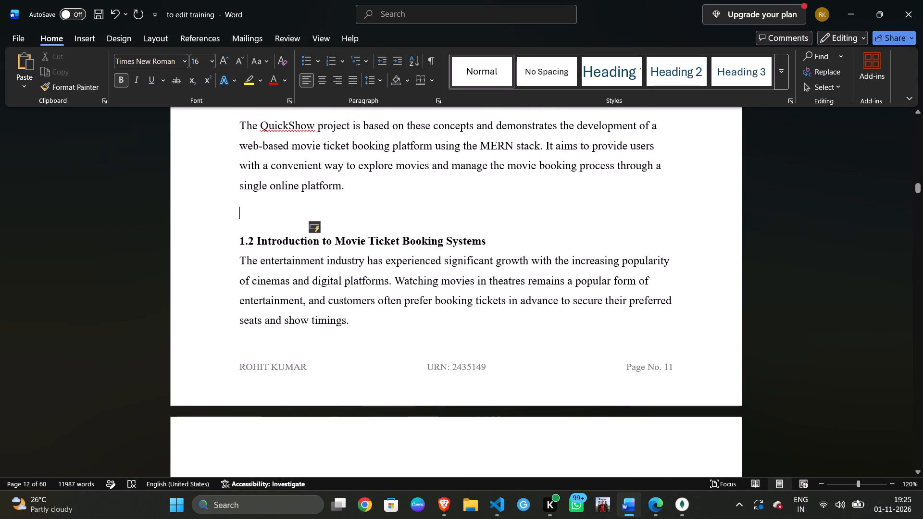
key(BackSpace)
Delete the empty line above "The major objectives of the project are as follows:" in section 1.4.
scroll(325, 226, up, 2)
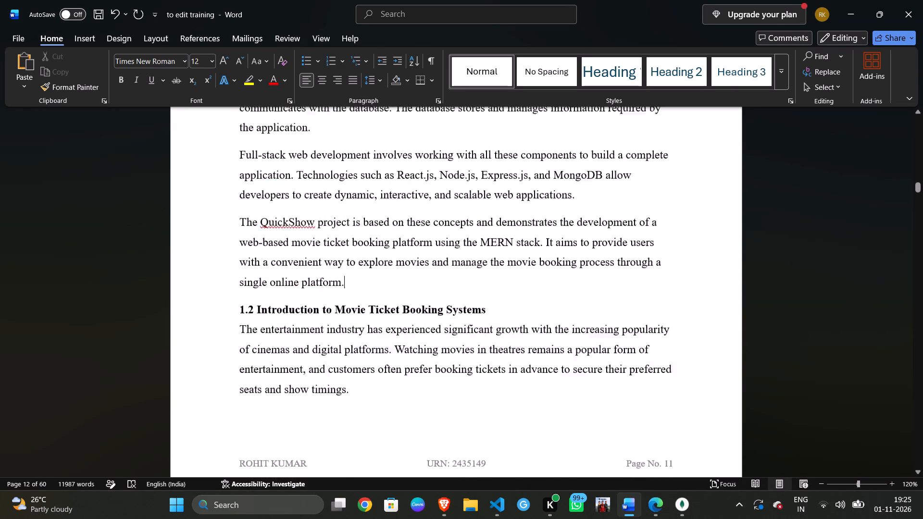
scroll(325, 226, up, 1)
scroll(325, 226, down, 1)
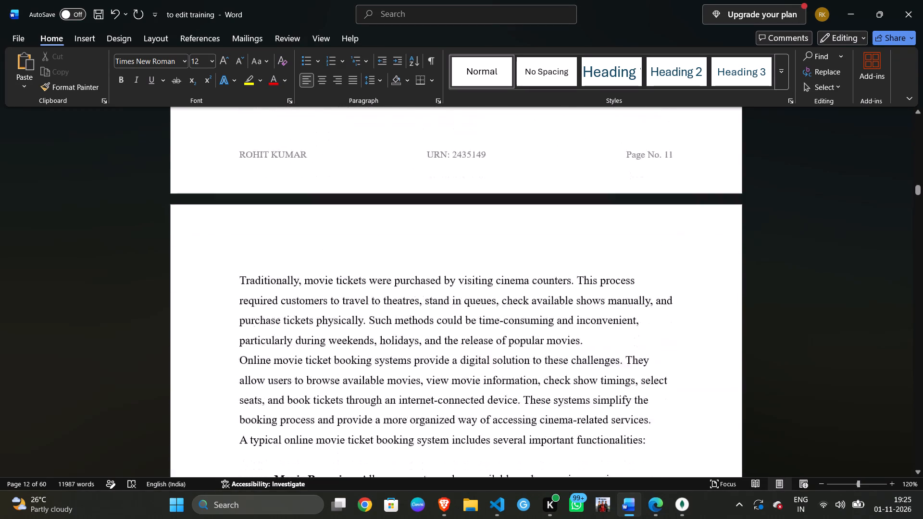
scroll(325, 226, down, 1)
scroll(291, 338, down, 1)
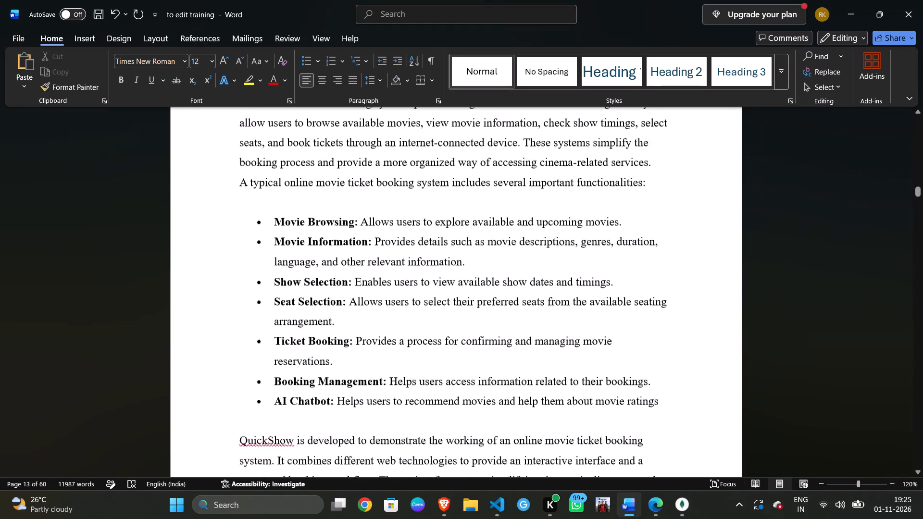
scroll(291, 338, down, 1)
click(259, 345)
scroll(259, 345, down, 1)
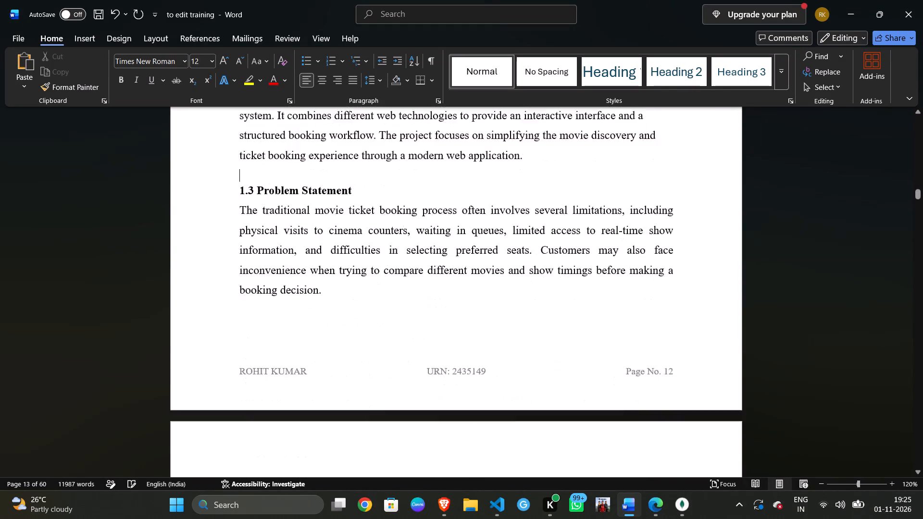
scroll(259, 345, down, 1)
scroll(259, 345, up, 6)
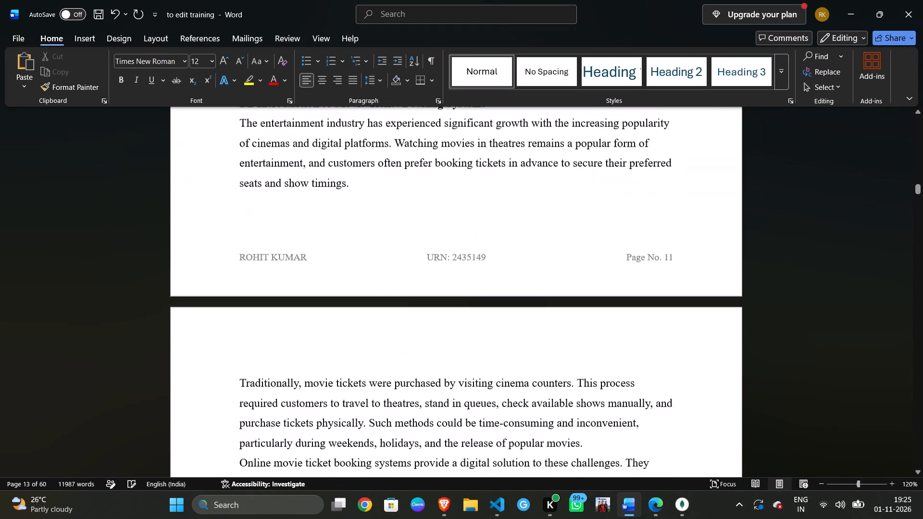
scroll(259, 345, down, 3)
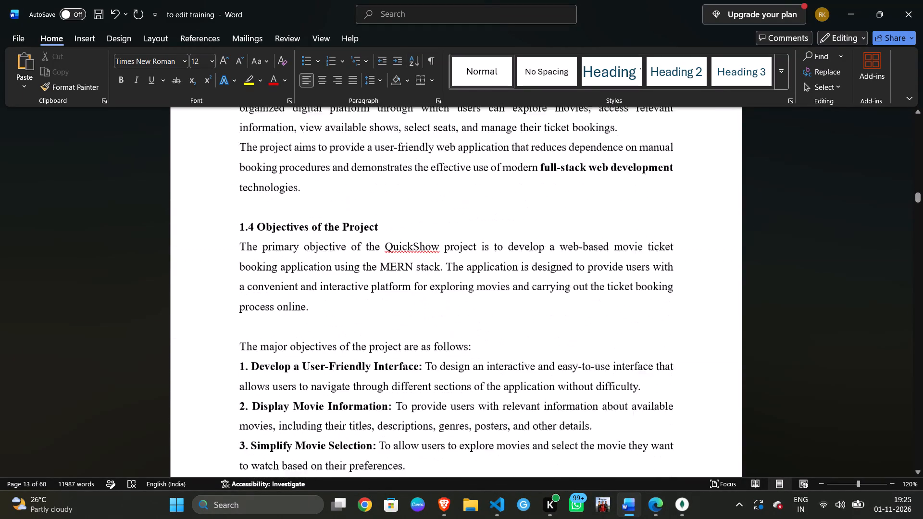
scroll(259, 345, down, 2)
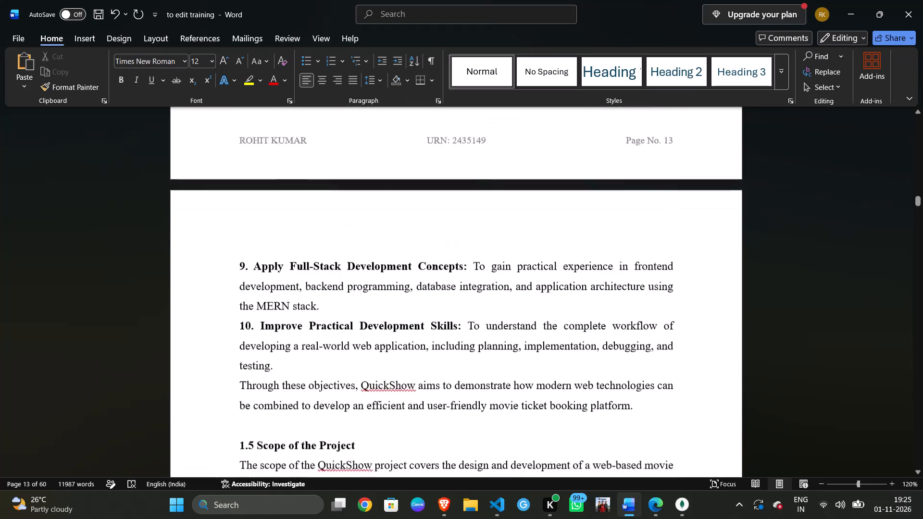
scroll(259, 345, up, 2)
click(268, 263)
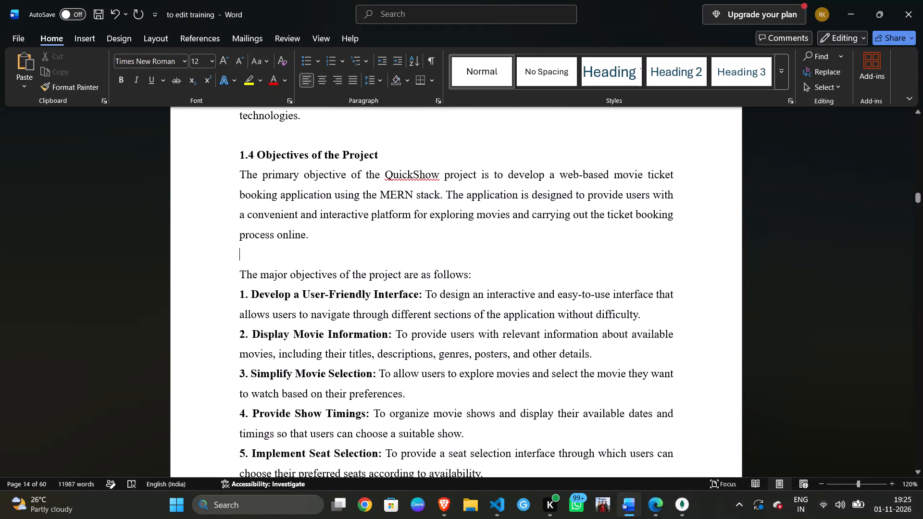
key(BackSpace)
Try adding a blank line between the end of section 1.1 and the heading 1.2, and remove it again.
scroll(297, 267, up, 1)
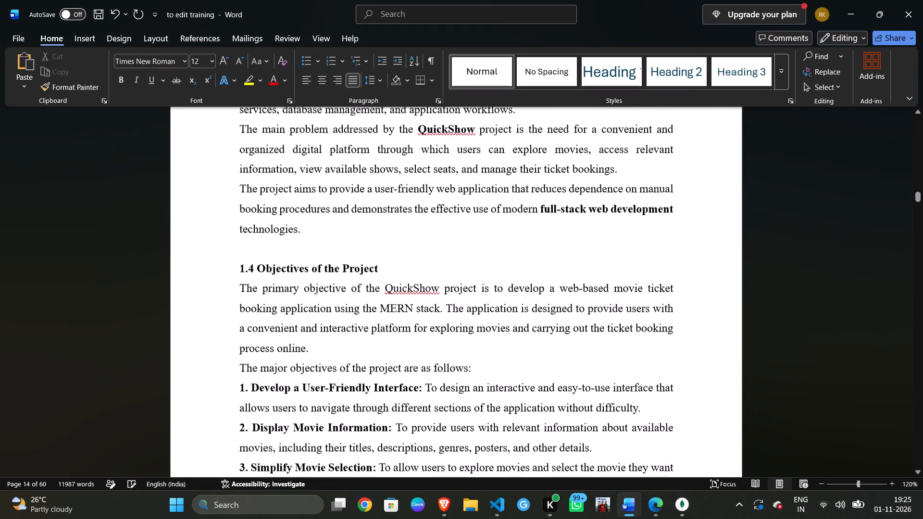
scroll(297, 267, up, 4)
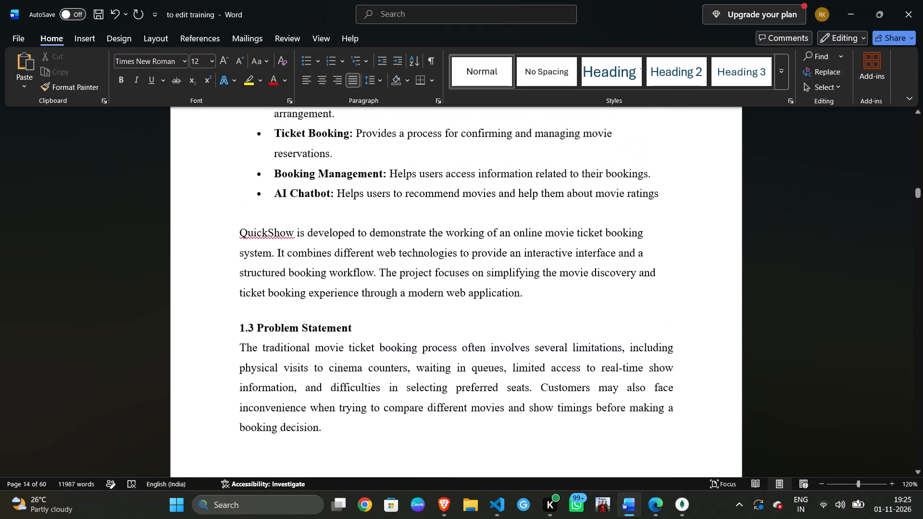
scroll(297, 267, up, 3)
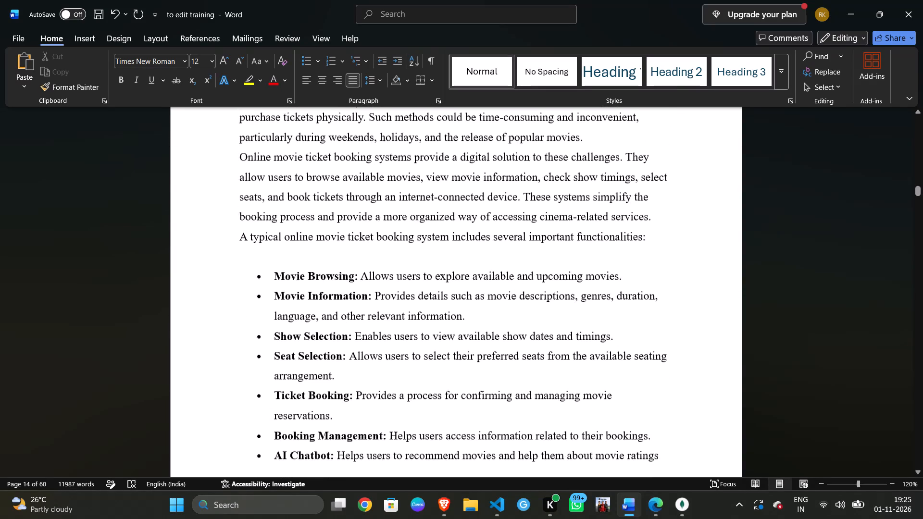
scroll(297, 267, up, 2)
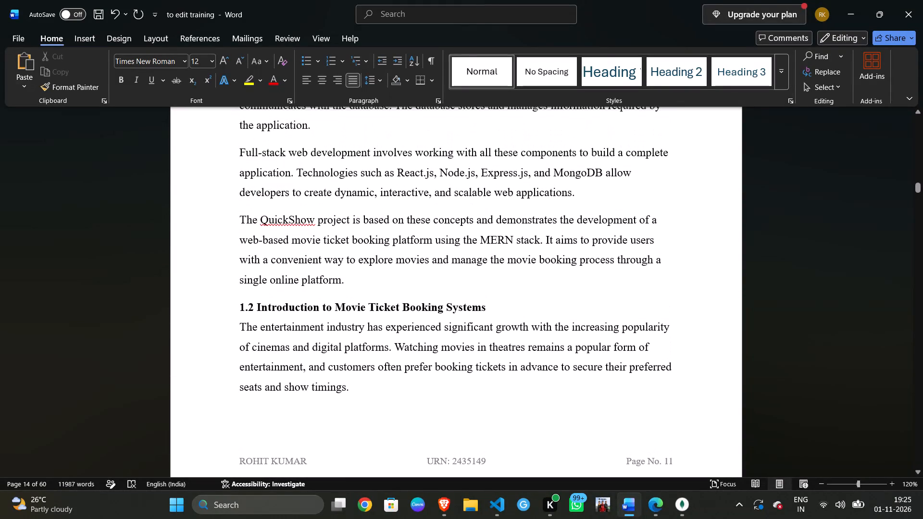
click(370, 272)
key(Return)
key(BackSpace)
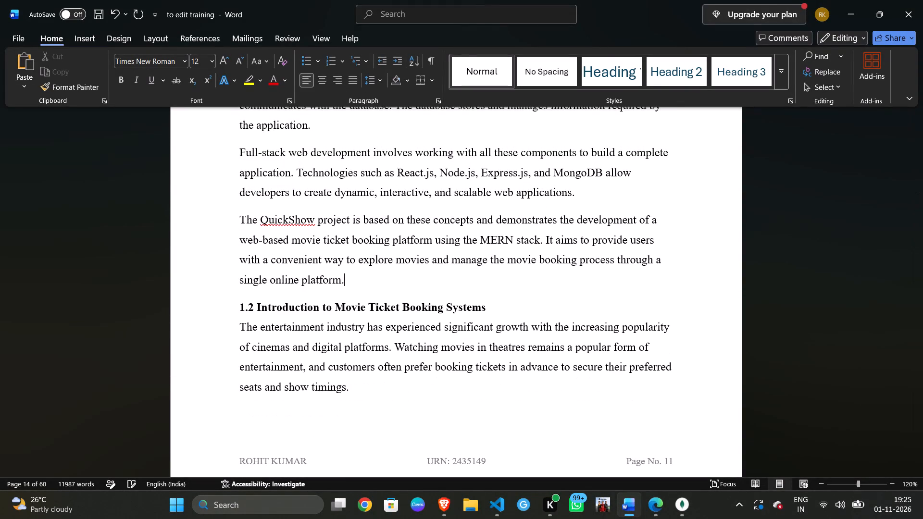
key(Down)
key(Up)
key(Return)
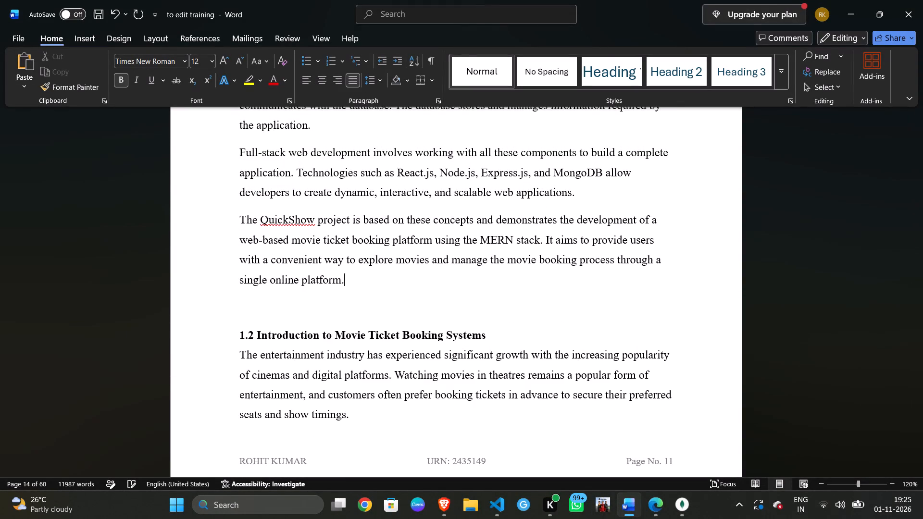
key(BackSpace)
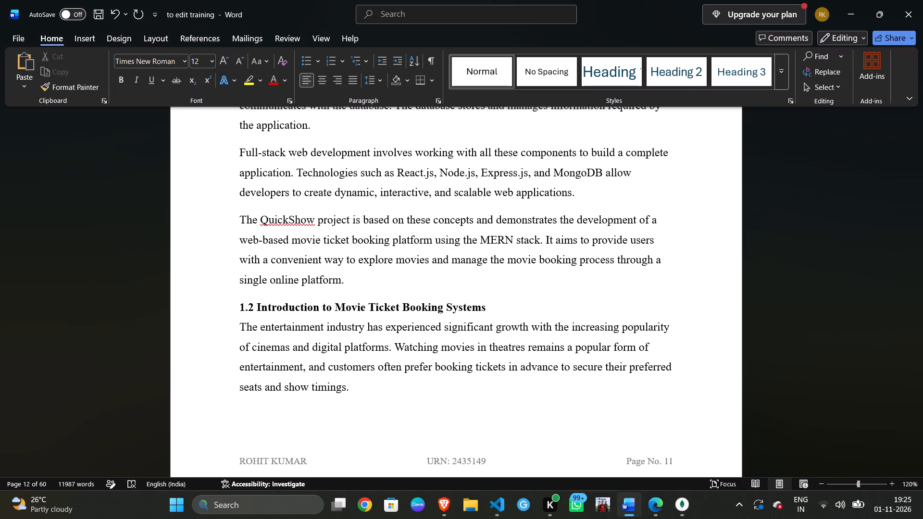
scroll(370, 272, down, 5)
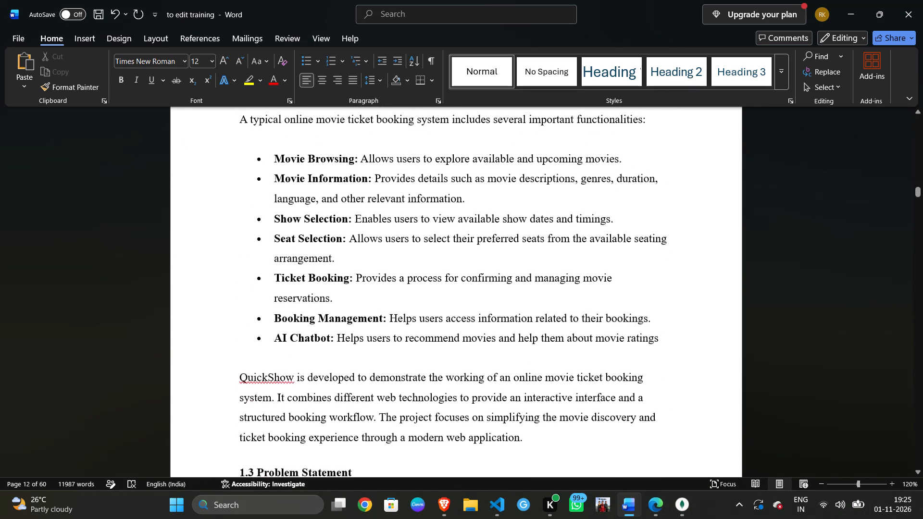
scroll(370, 272, up, 1)
ctrl+scroll(370, 272, down, 1)
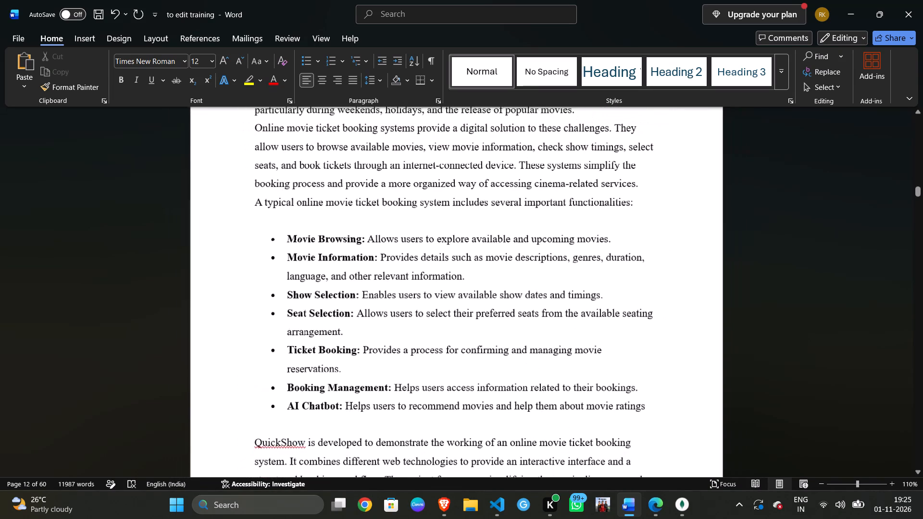
scroll(370, 272, down, 1)
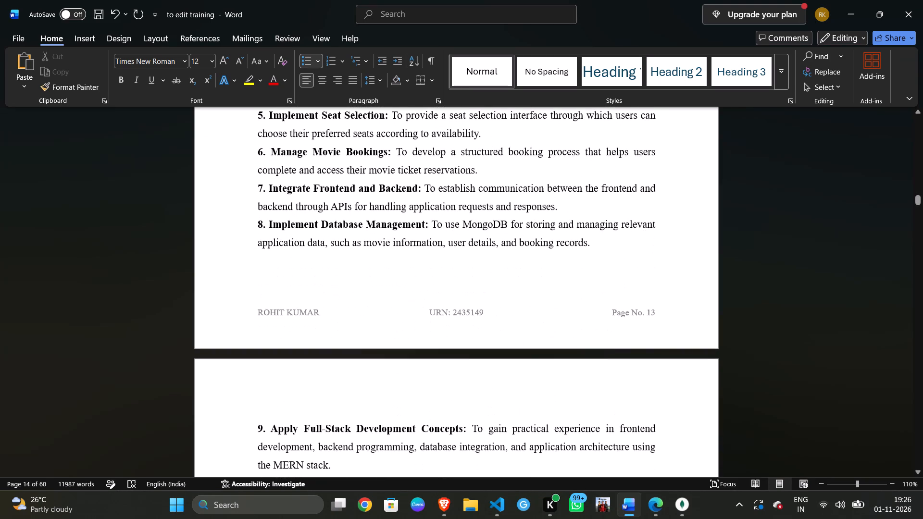
scroll(377, 342, down, 2)
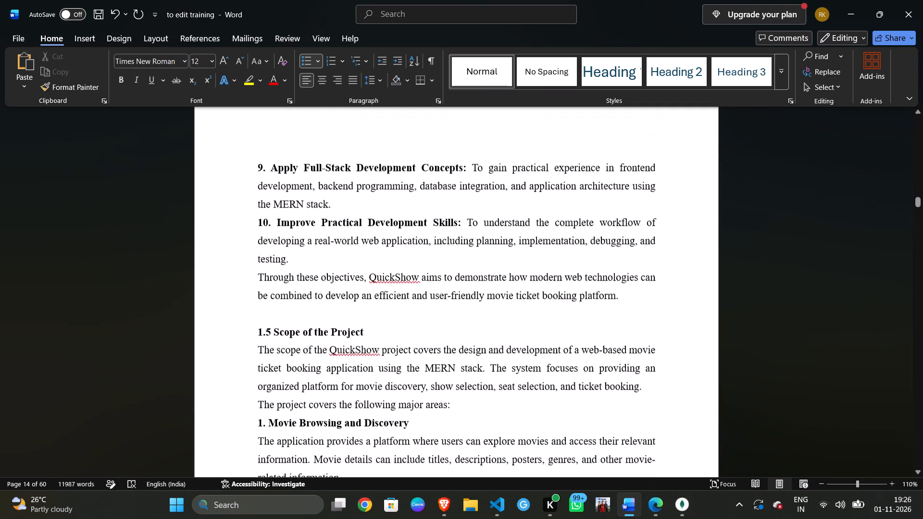
scroll(377, 342, down, 2)
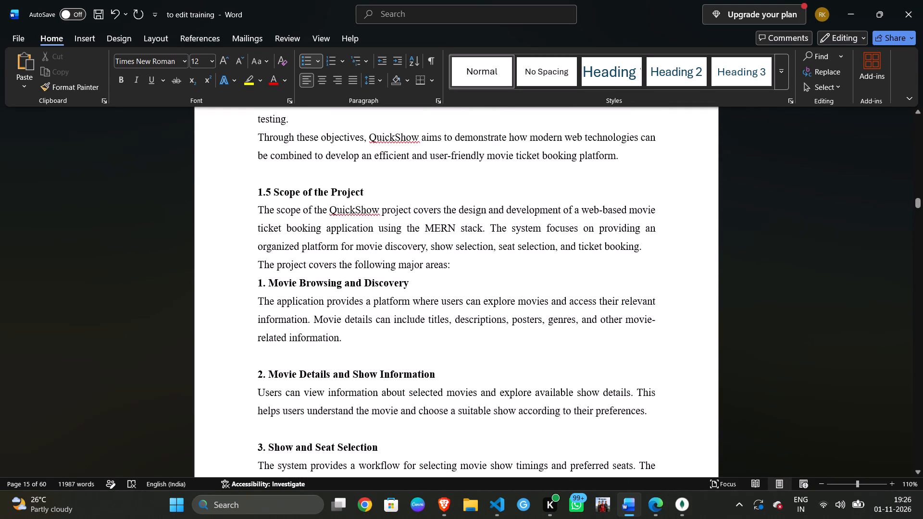
click(322, 360)
key(BackSpace)
key(Down)
key(Down)
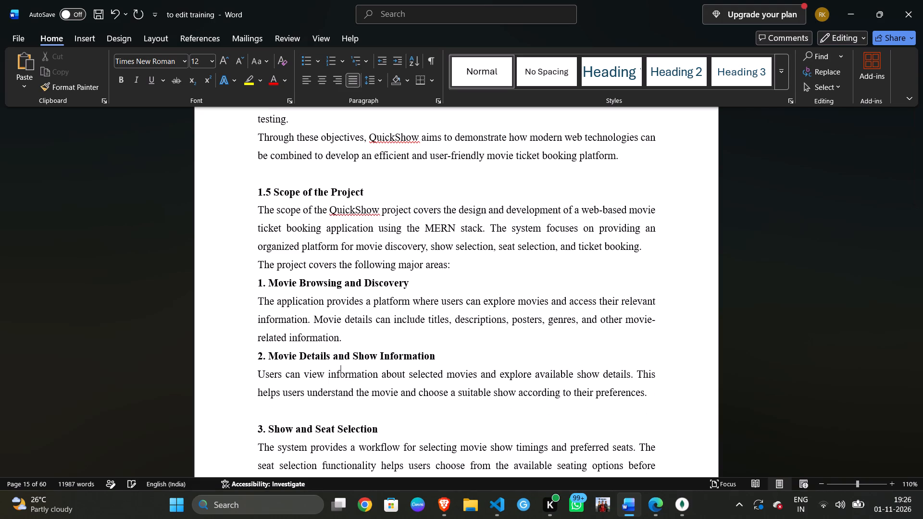
key(Down)
key(Down)
key(BackSpace)
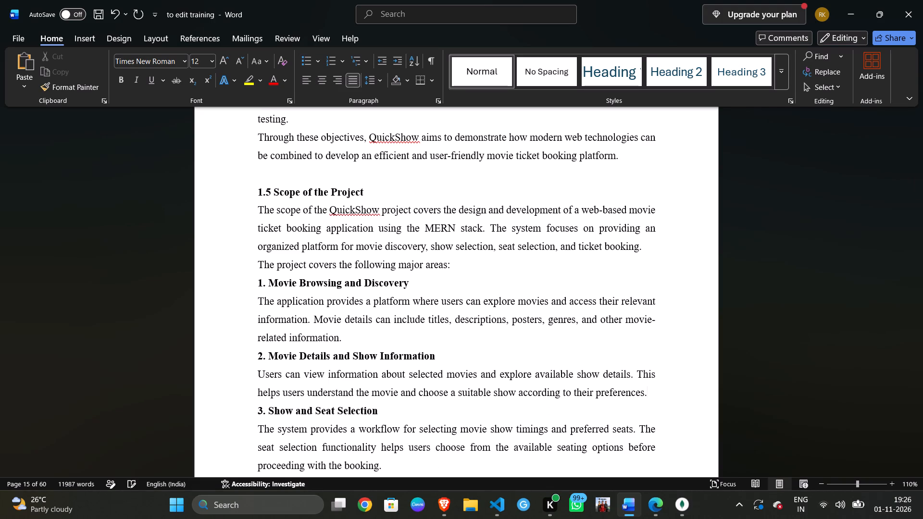
In section 1.5, delete the empty lines above "4. Online Ticket Booking" and "5. User Interface and Navigation".
scroll(322, 360, down, 1)
click(289, 299)
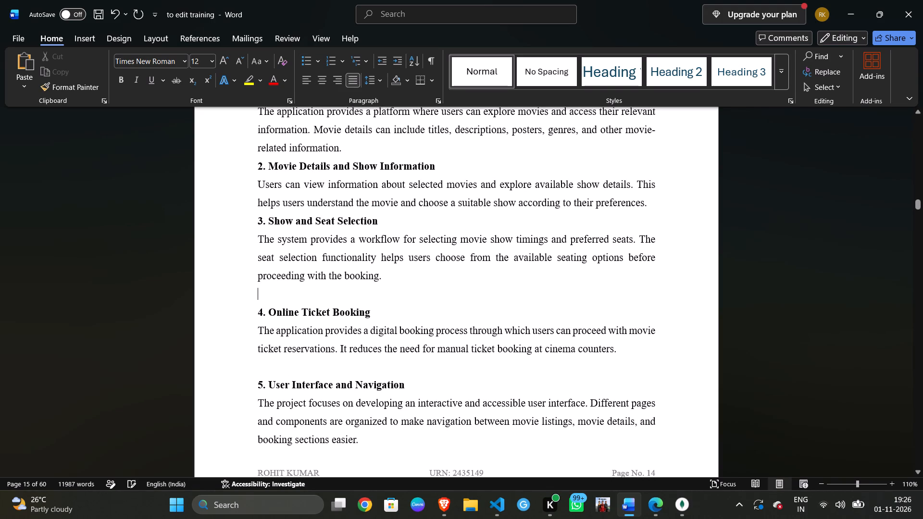
key(BackSpace)
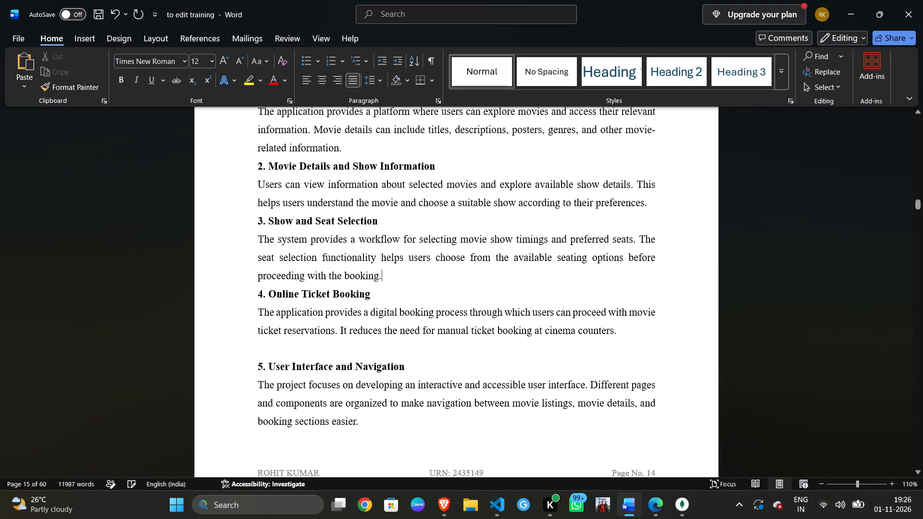
scroll(358, 286, up, 3)
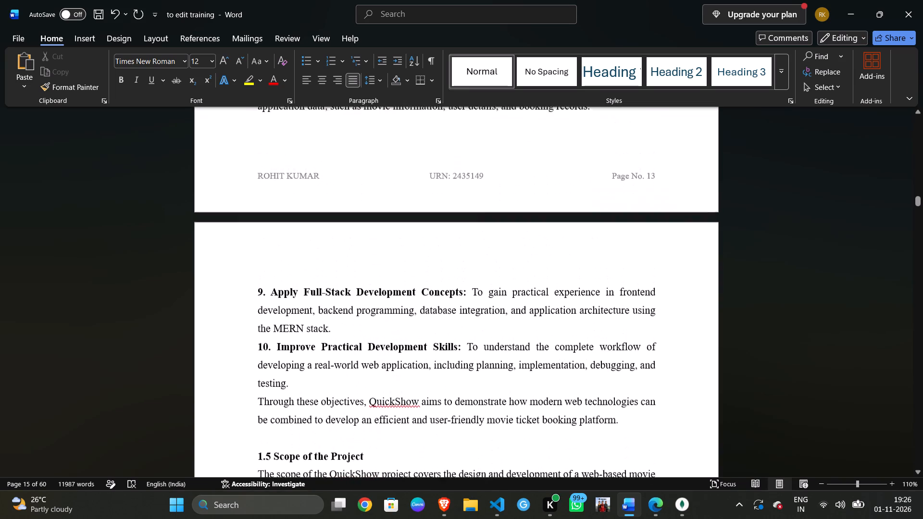
scroll(358, 286, up, 2)
scroll(358, 286, down, 4)
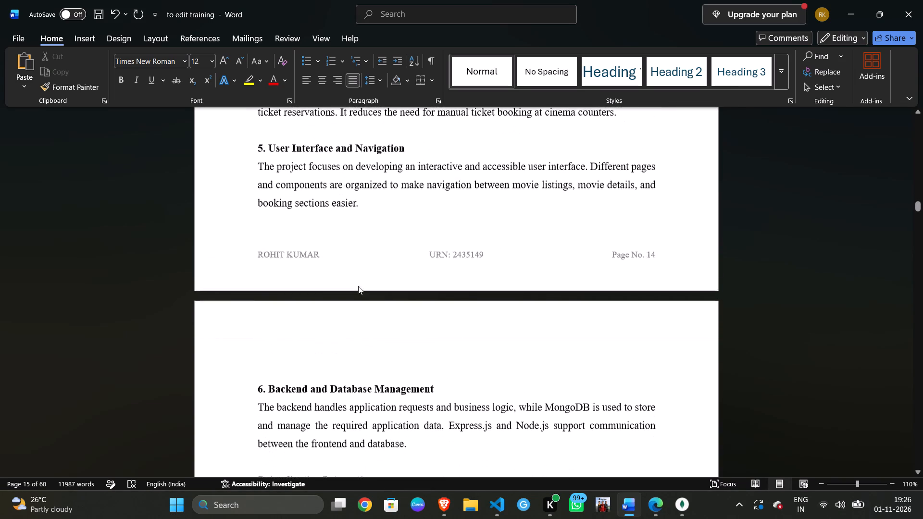
scroll(358, 286, down, 2)
scroll(358, 286, up, 2)
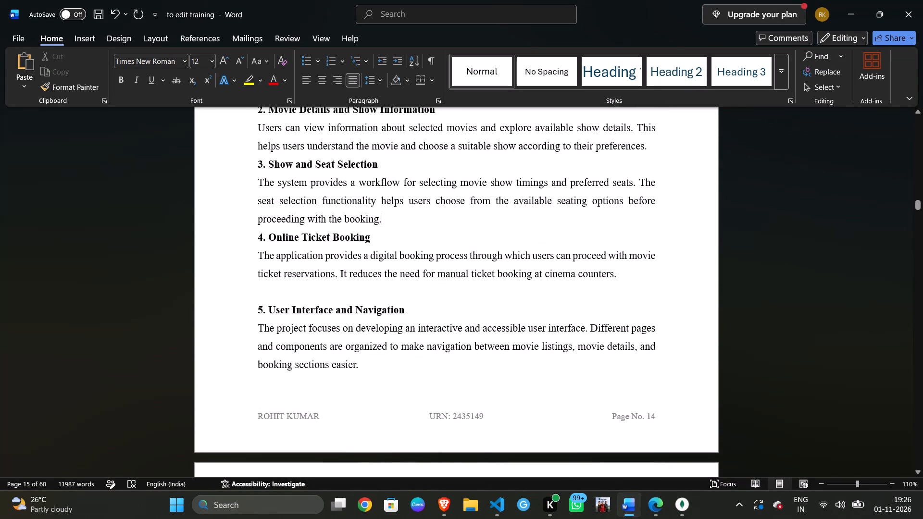
click(287, 297)
key(BackSpace)
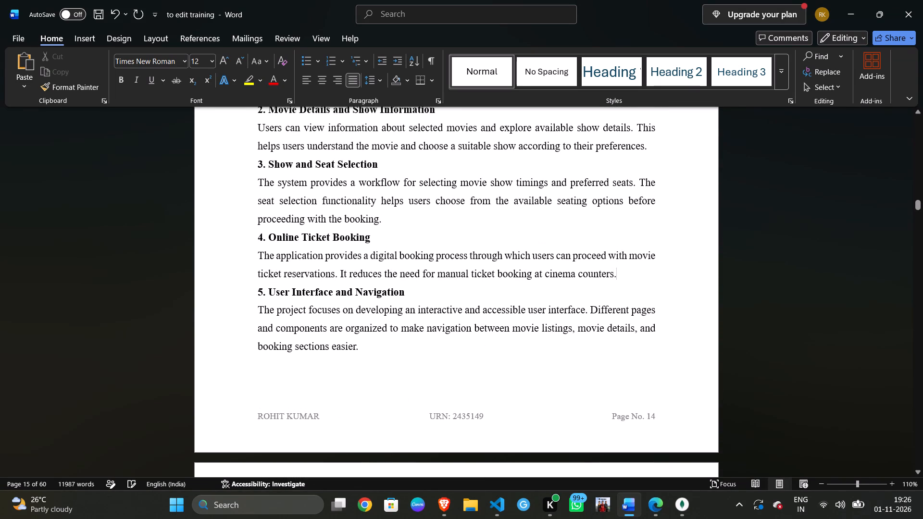
Check the font formatting of the "5. User Interface and Navigation" heading and look back through the earlier sections of Chapter 1.
drag(407, 294, 357, 293)
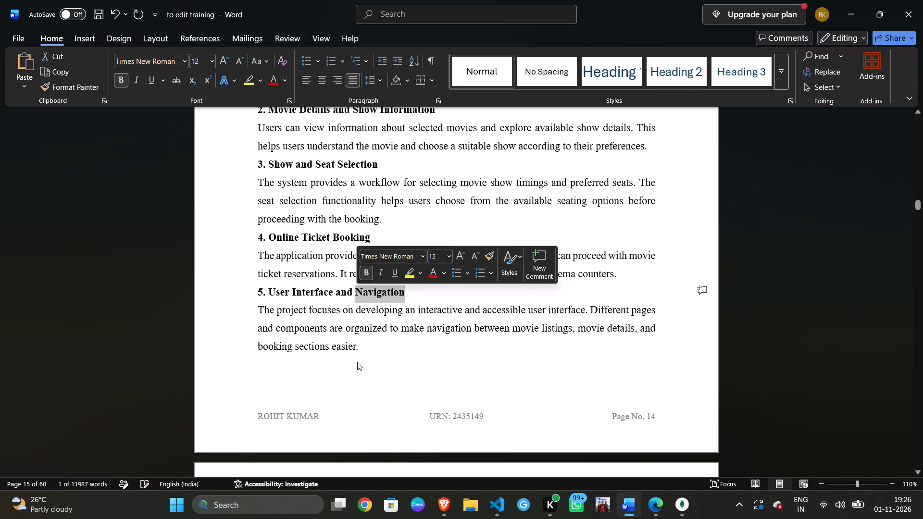
scroll(400, 288, up, 1)
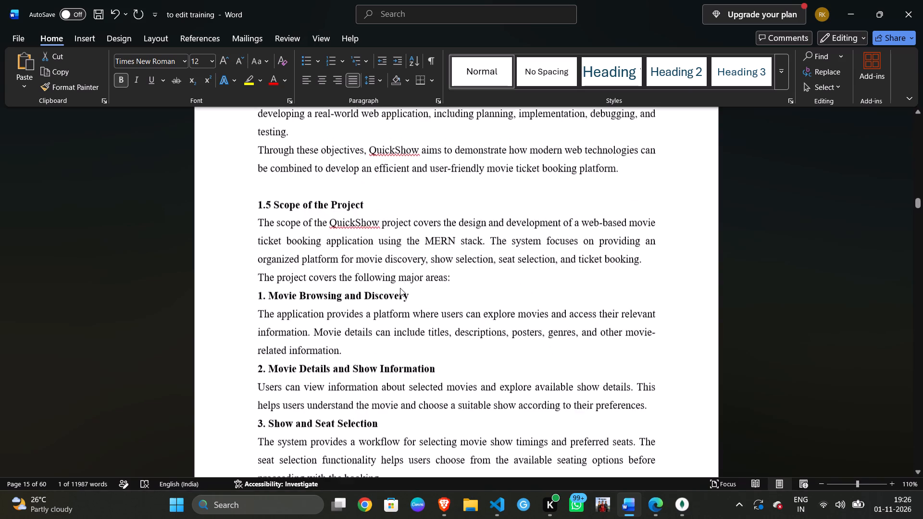
scroll(400, 288, up, 5)
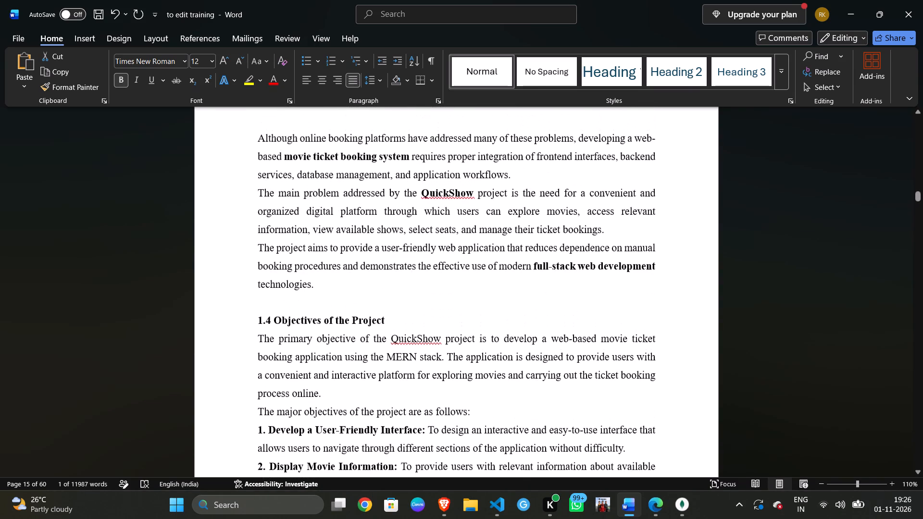
scroll(400, 288, up, 1)
scroll(400, 288, down, 1)
scroll(400, 288, up, 3)
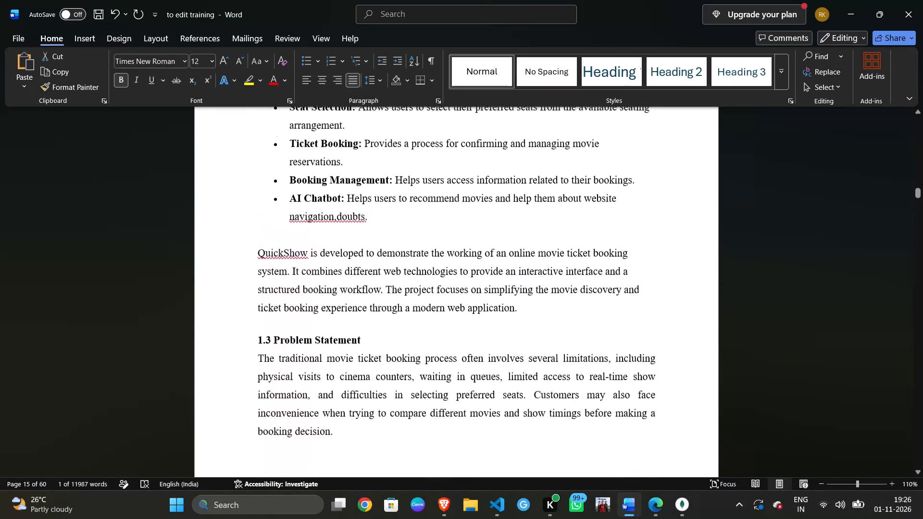
scroll(400, 288, up, 12)
Set both pairs of "Abbreviation" and "Full Form" column headings in the List of Abbreviations table to font size 14.
scroll(400, 288, down, 1)
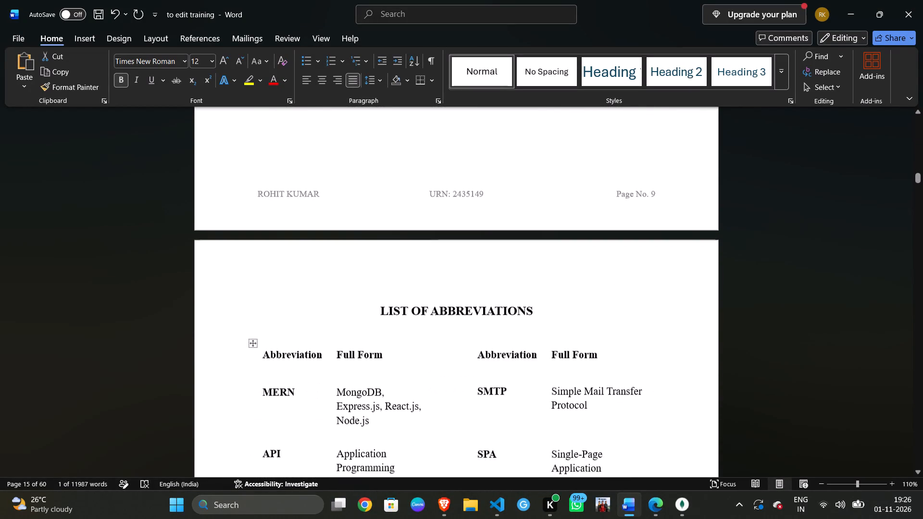
scroll(400, 288, down, 1)
drag(388, 212, 323, 208)
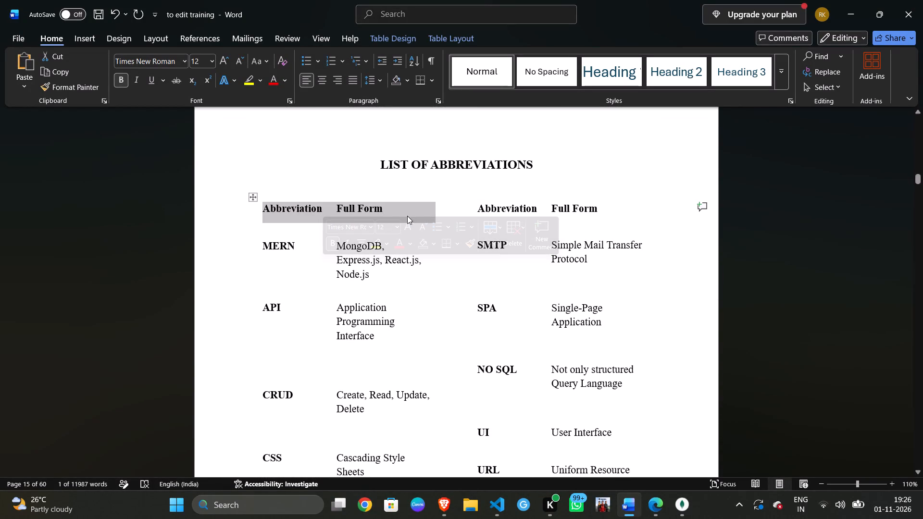
click(395, 226)
click(387, 314)
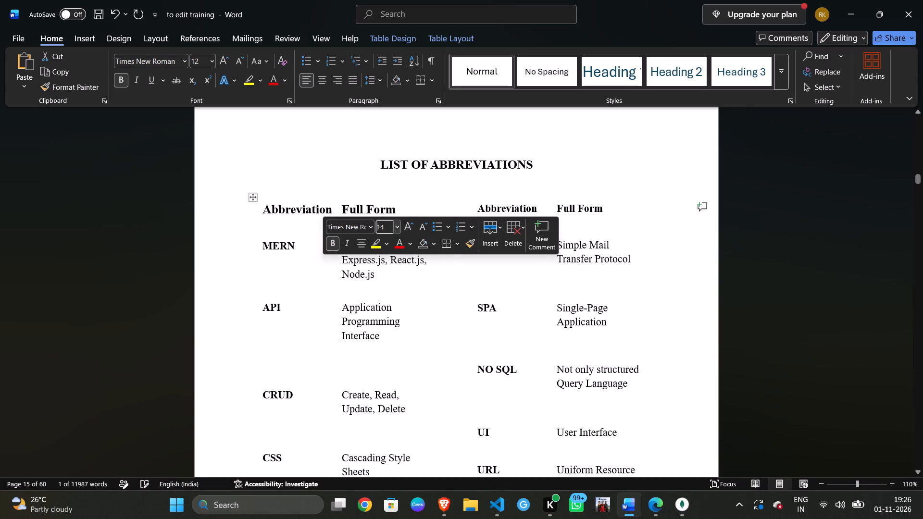
drag(608, 207, 487, 212)
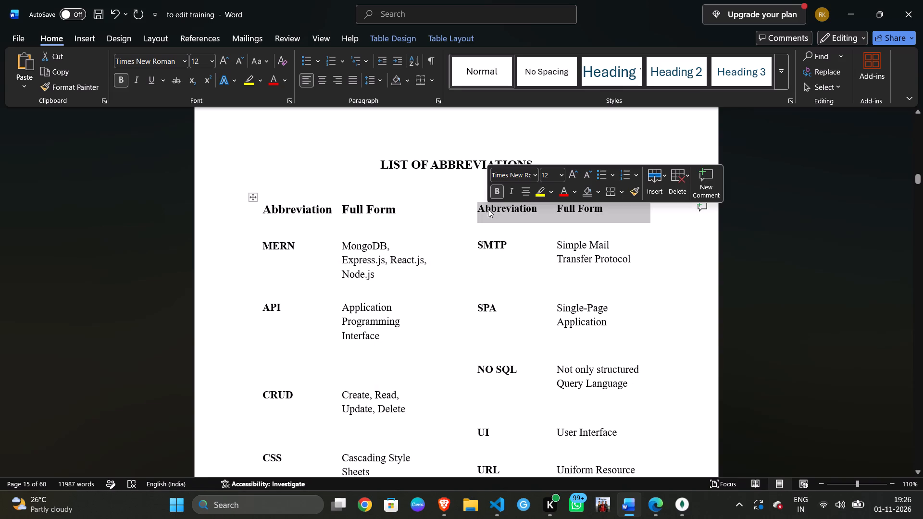
click(560, 175)
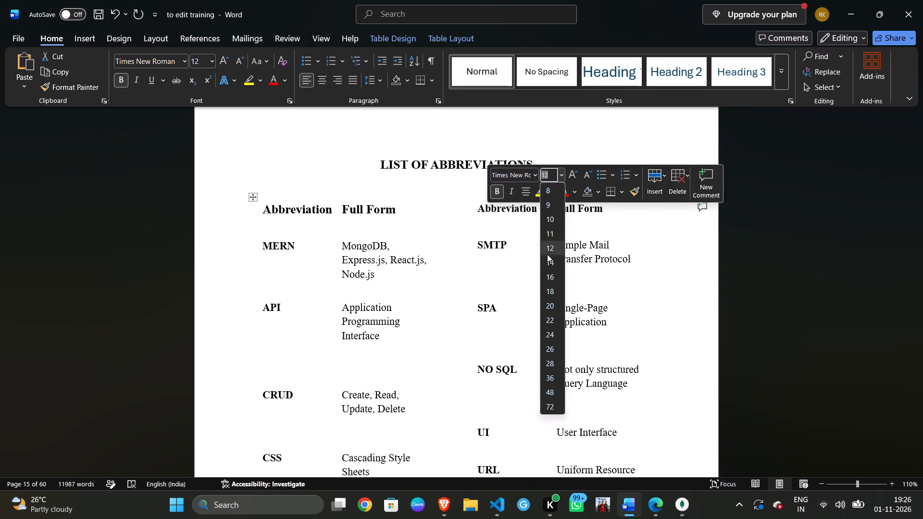
click(549, 263)
click(394, 215)
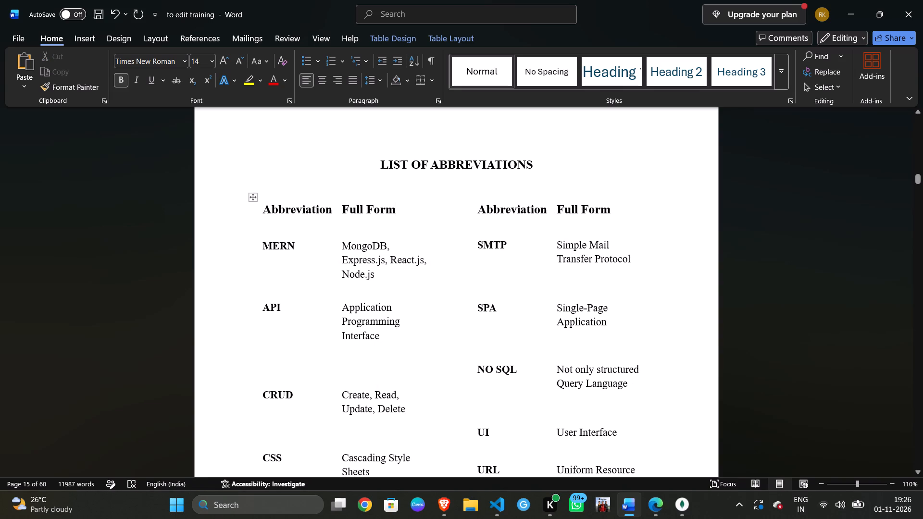
Check the "LIST OF ABBREVIATIONS" title's formatting and review the front matter from the List of Tables back to the Organization Profile.
drag(530, 161, 373, 160)
scroll(436, 213, up, 1)
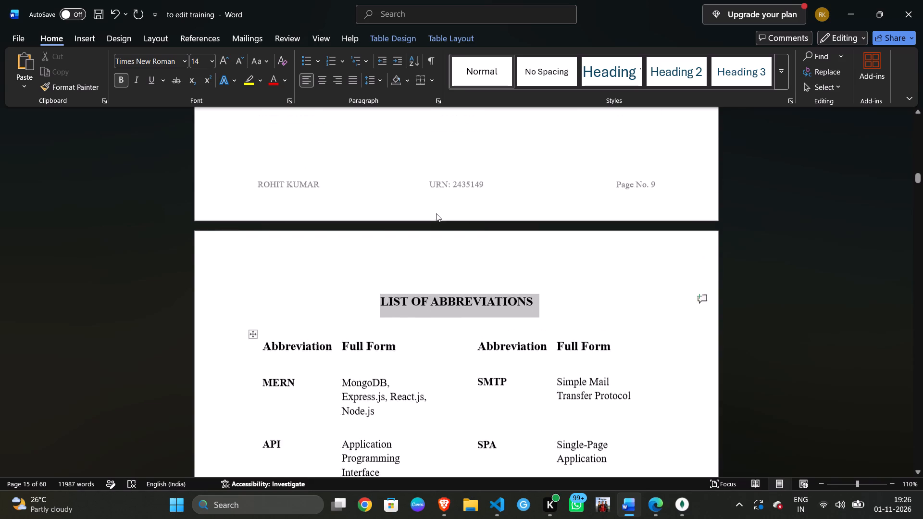
scroll(436, 213, up, 5)
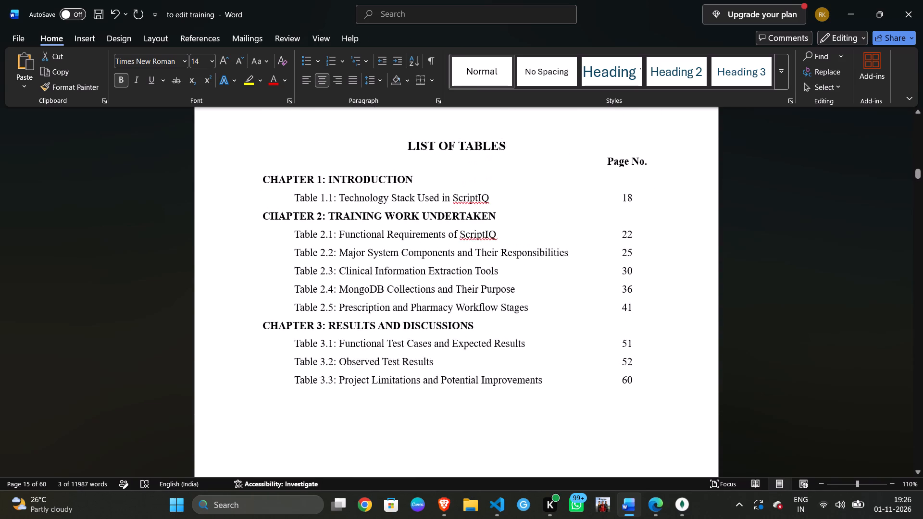
scroll(436, 213, up, 1)
scroll(436, 213, down, 2)
scroll(436, 213, up, 1)
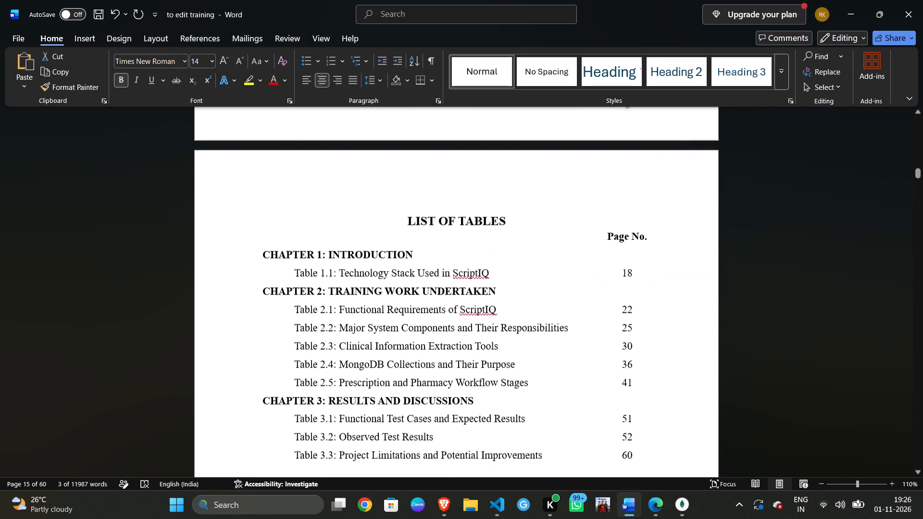
scroll(436, 213, up, 5)
scroll(436, 213, down, 2)
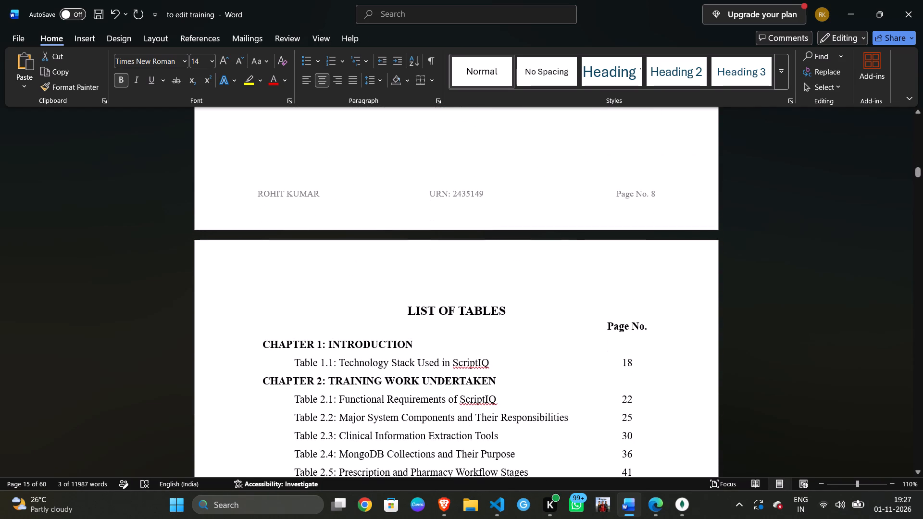
scroll(443, 318, up, 6)
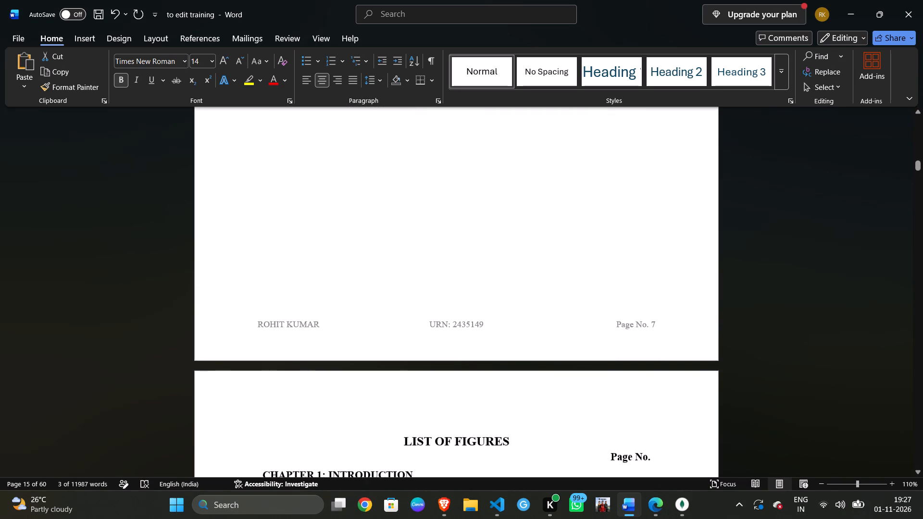
scroll(443, 318, up, 5)
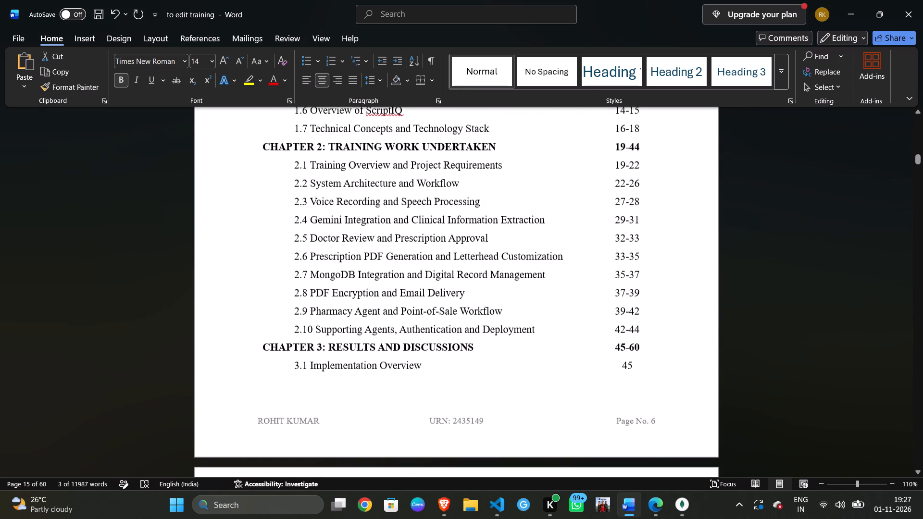
scroll(443, 318, up, 5)
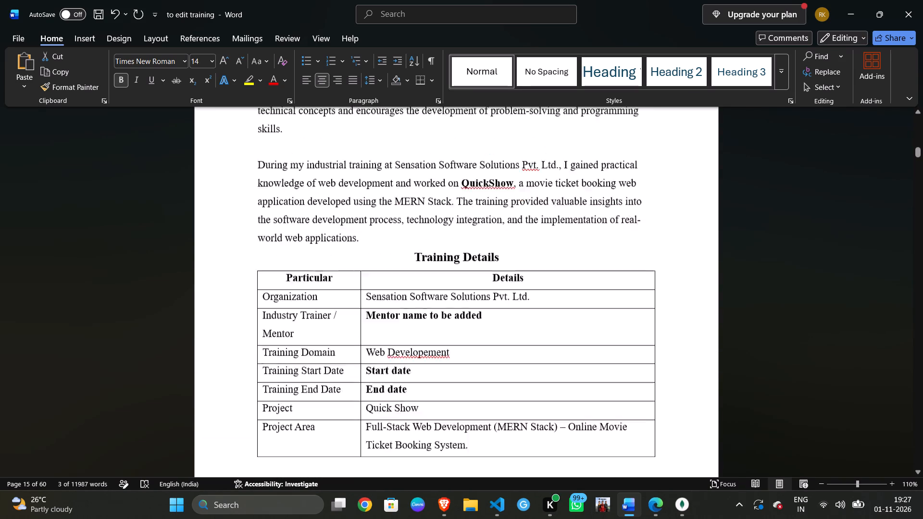
scroll(443, 318, up, 3)
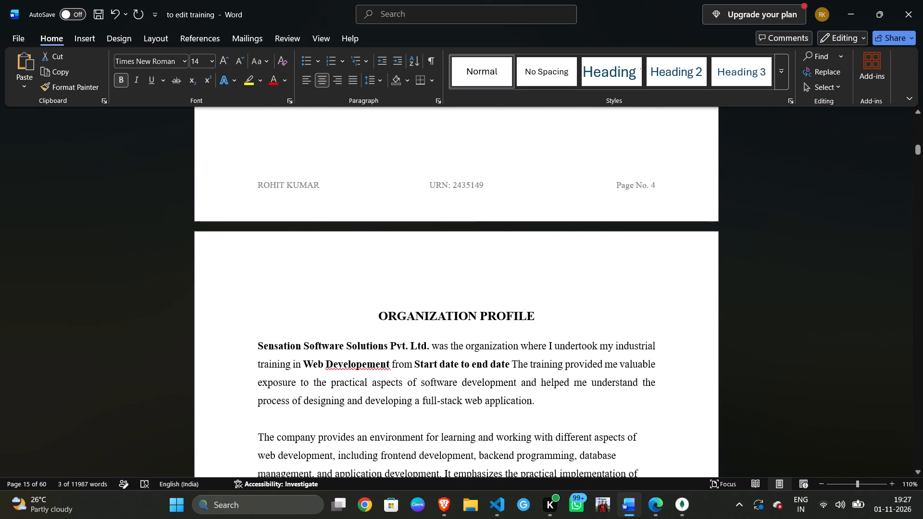
Review the layout and spacing of Chapter 1 from "Overall Technology Architecture" back to the chapter title.
scroll(423, 339, down, 11)
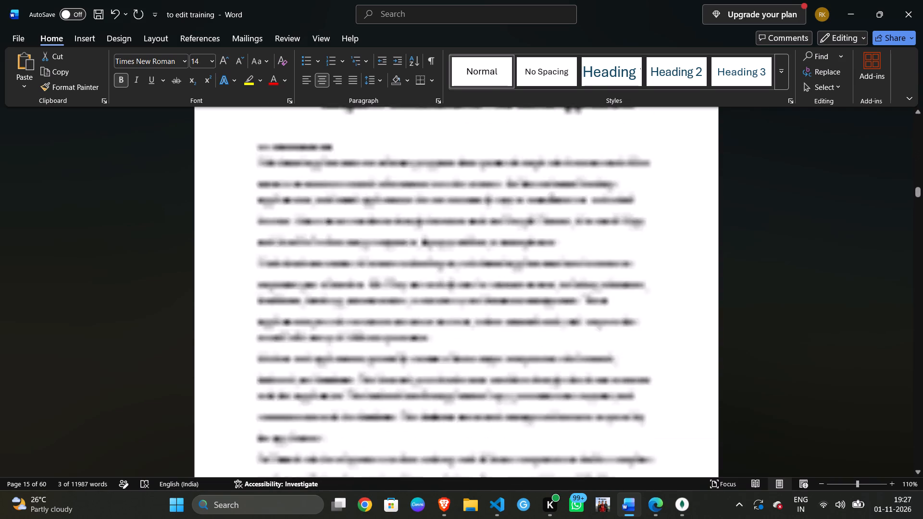
scroll(423, 339, down, 13)
scroll(423, 339, up, 2)
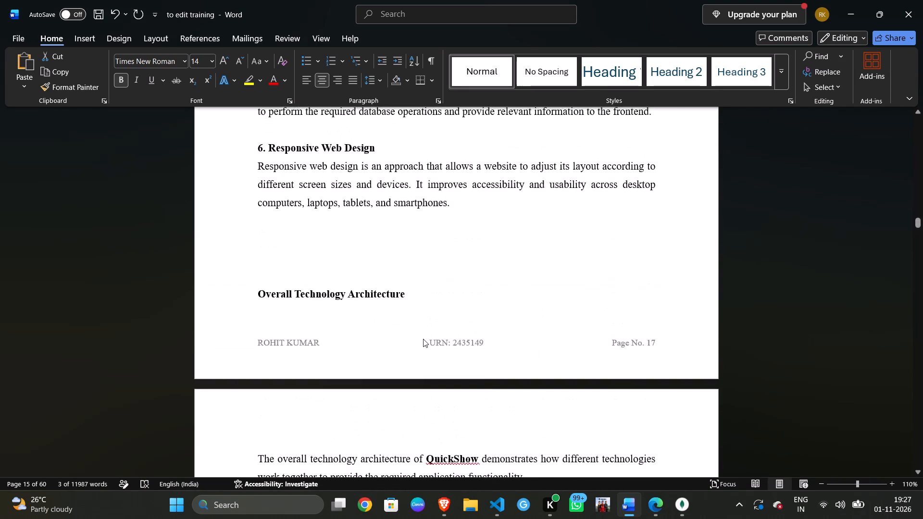
scroll(423, 339, up, 1)
scroll(423, 339, down, 1)
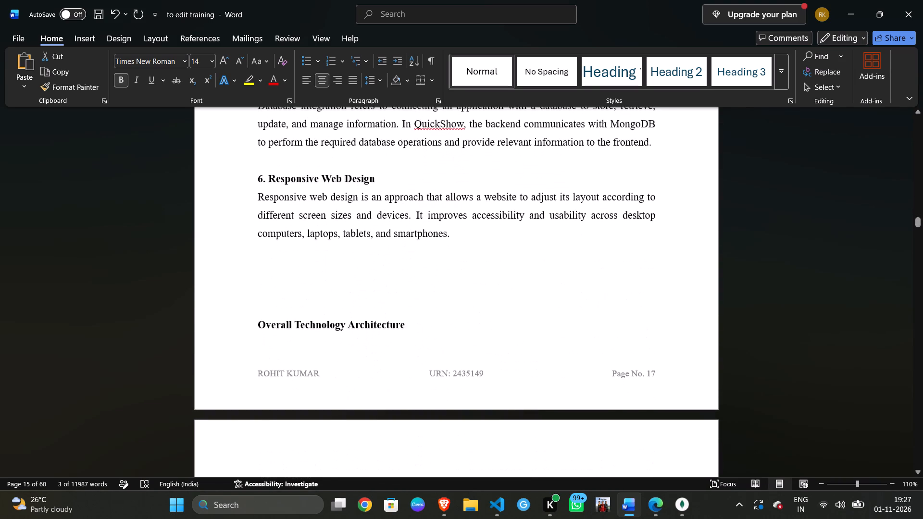
scroll(423, 339, up, 5)
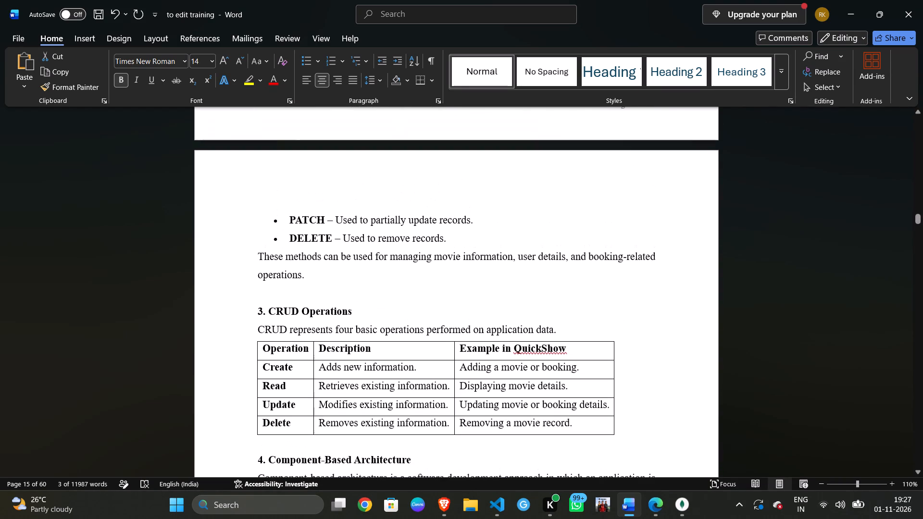
scroll(423, 339, up, 2)
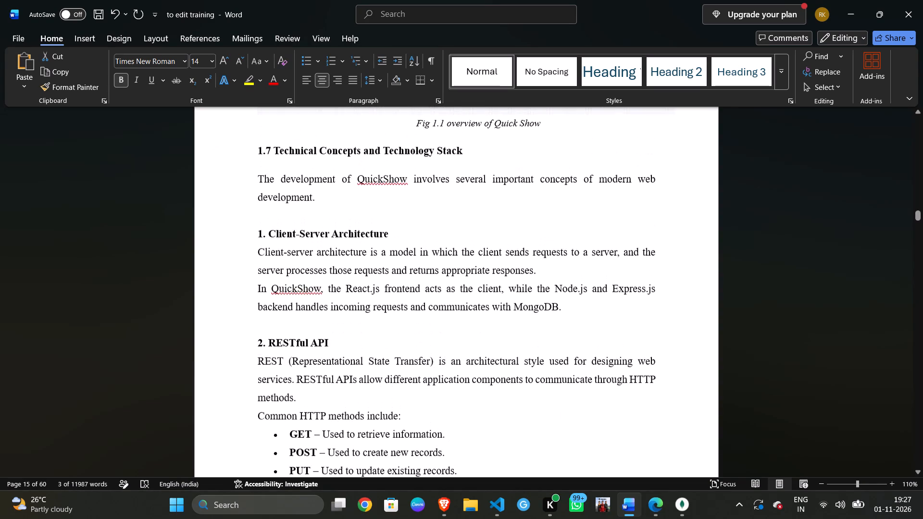
scroll(423, 339, up, 5)
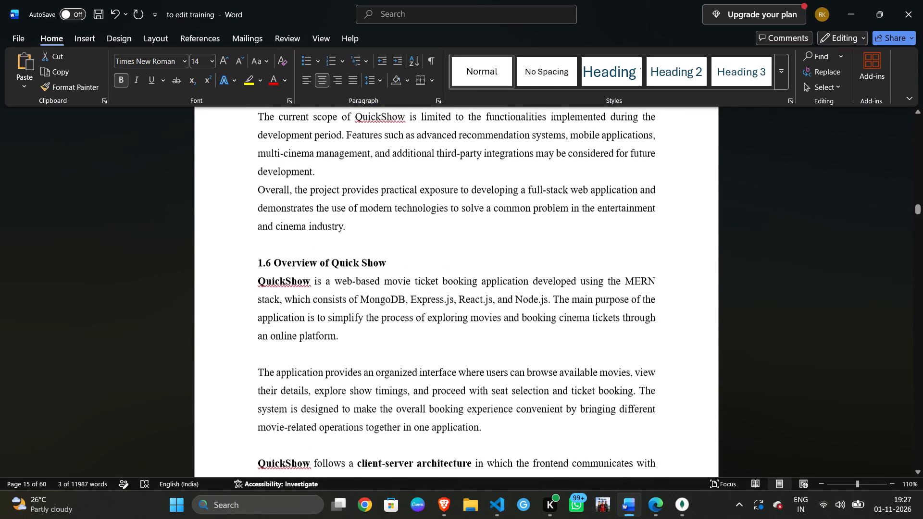
scroll(423, 339, up, 6)
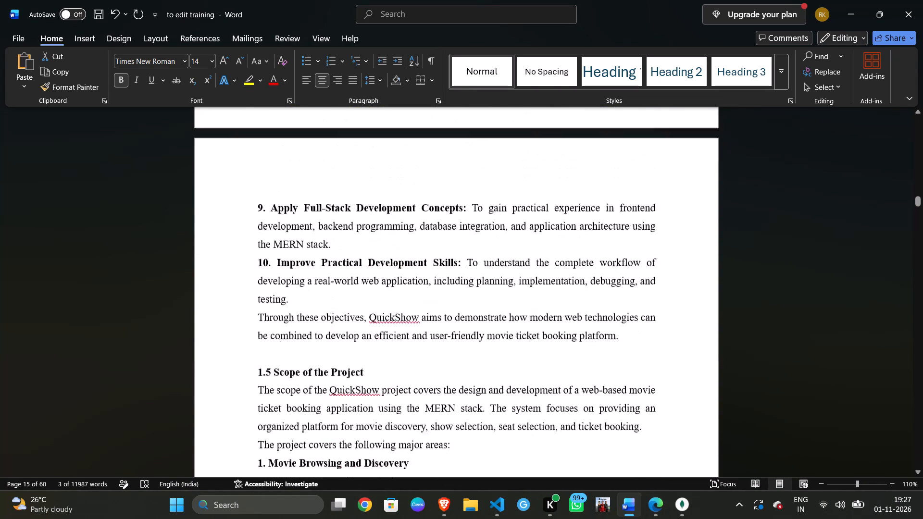
scroll(423, 339, up, 6)
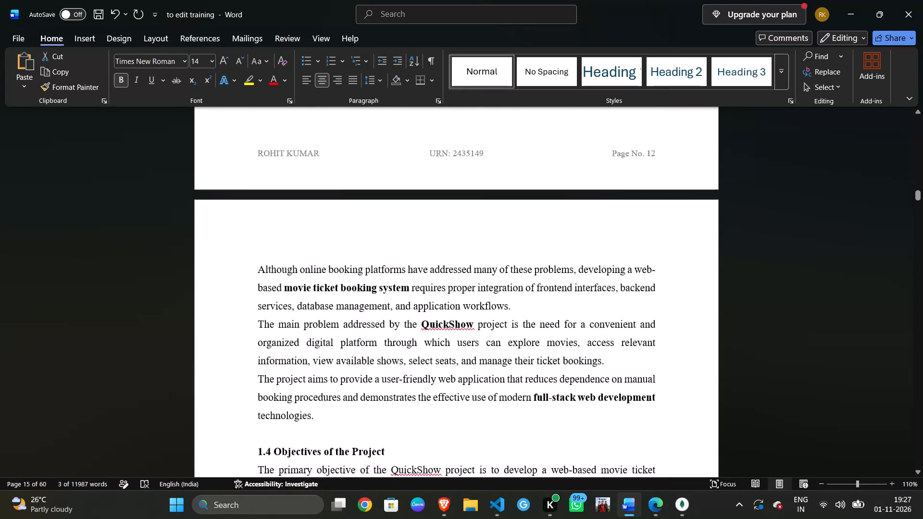
scroll(423, 339, up, 5)
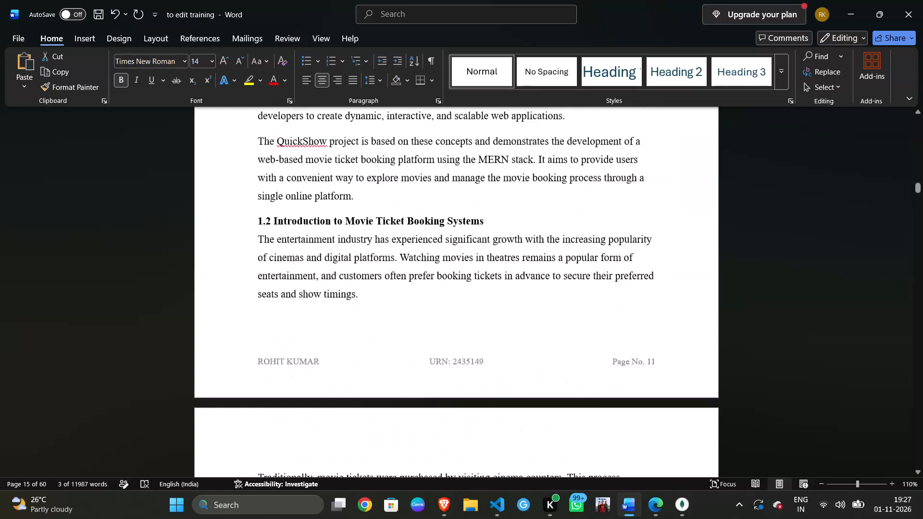
scroll(423, 339, up, 6)
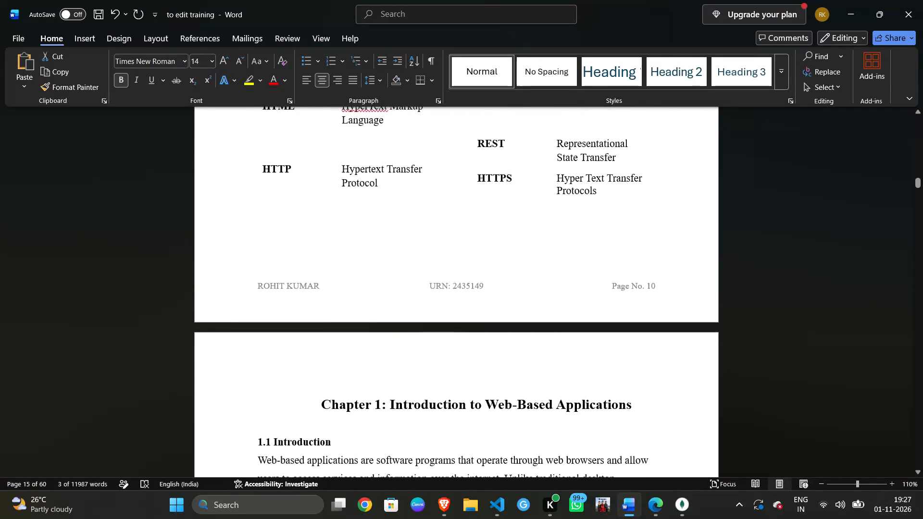
scroll(423, 339, up, 2)
scroll(423, 339, down, 2)
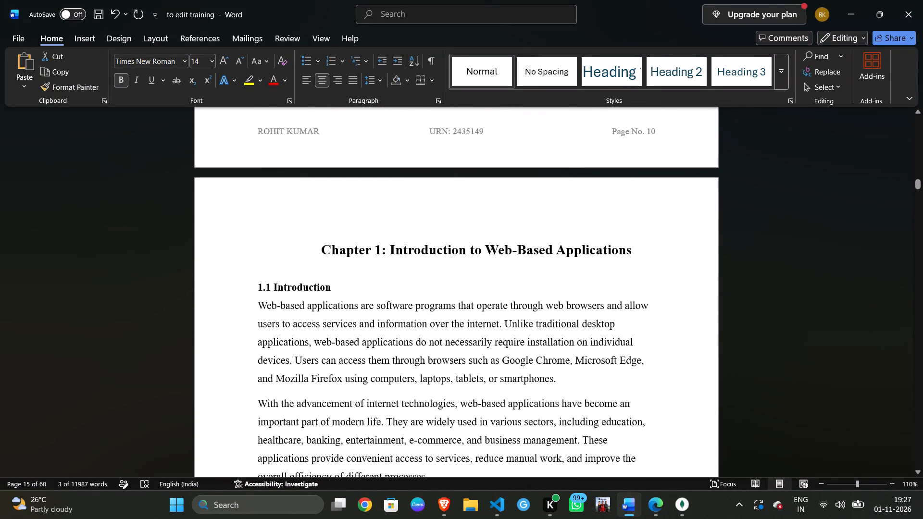
Check the Chapter 1 title's font size and set the "1.1 Introduction" heading to font size 14.
drag(460, 255, 412, 256)
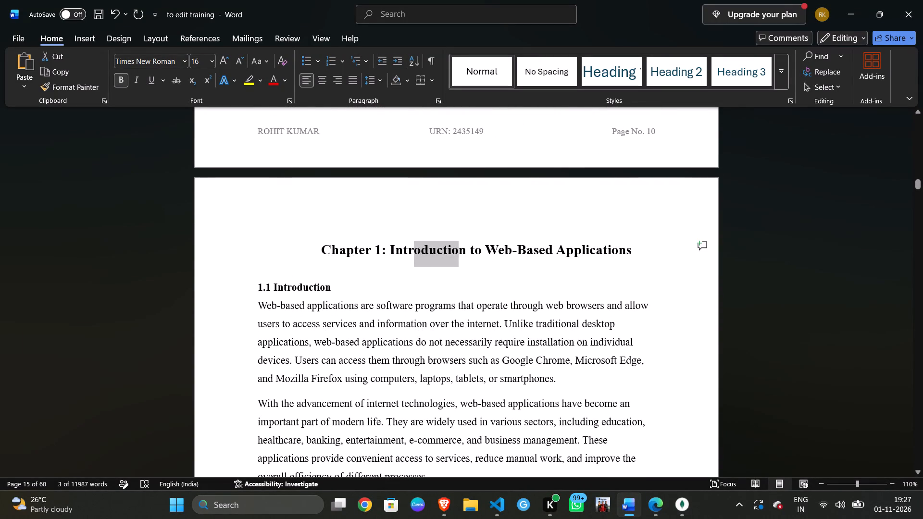
click(335, 290)
drag(334, 289, 254, 290)
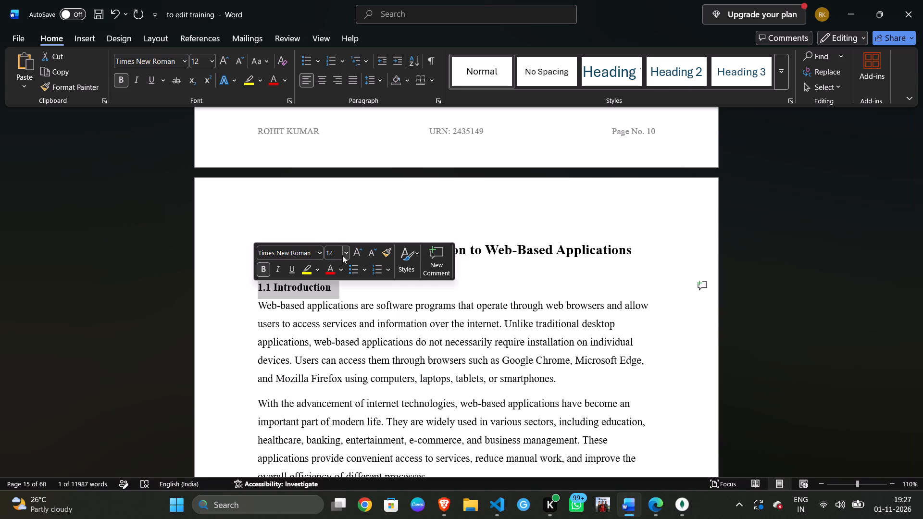
click(342, 255)
click(334, 93)
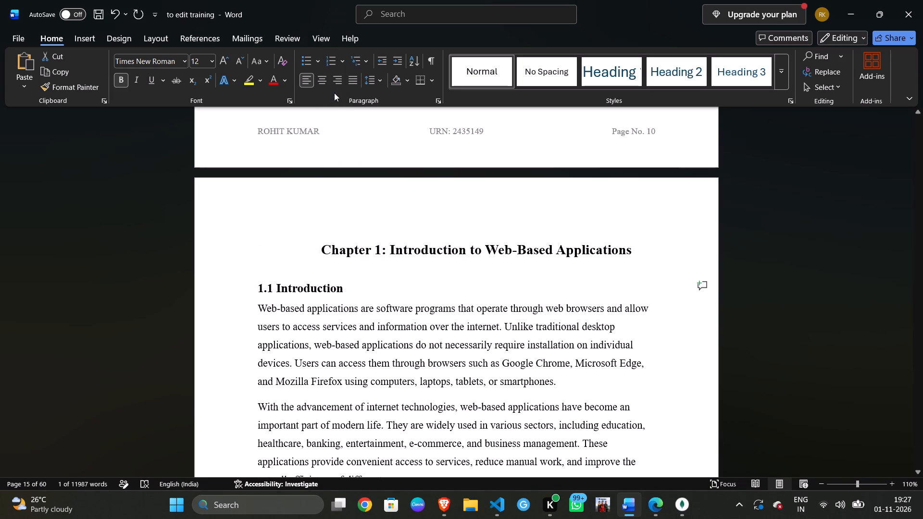
drag(359, 313, 345, 313)
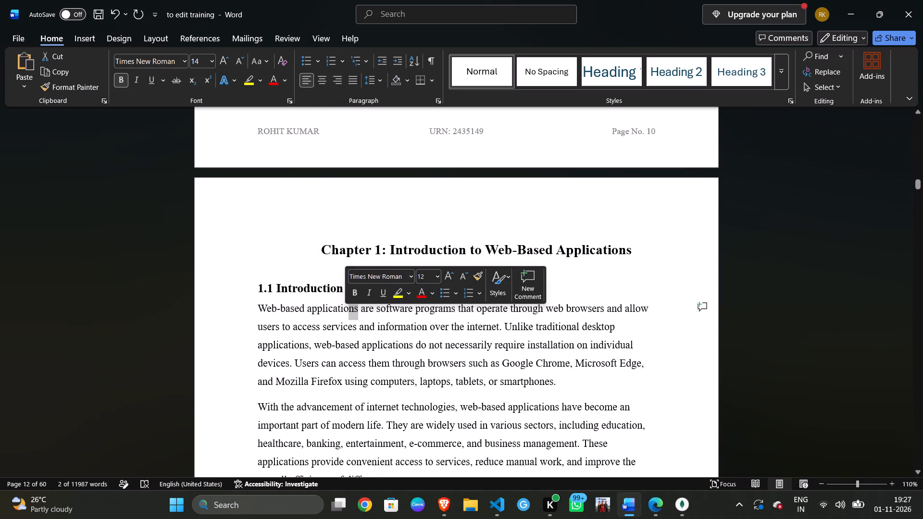
Set the "1.2 Introduction to Movie Ticket Booking Systems" heading to font size 14.
scroll(342, 348, down, 3)
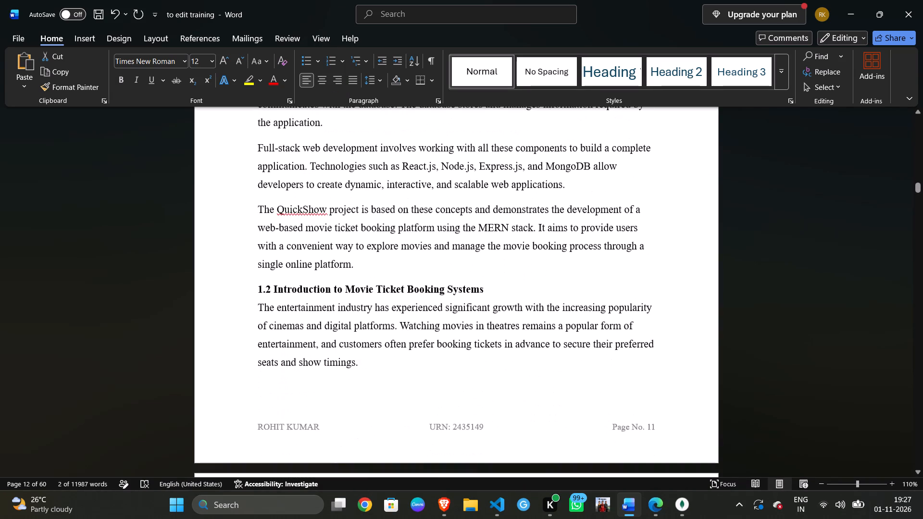
drag(490, 292, 249, 294)
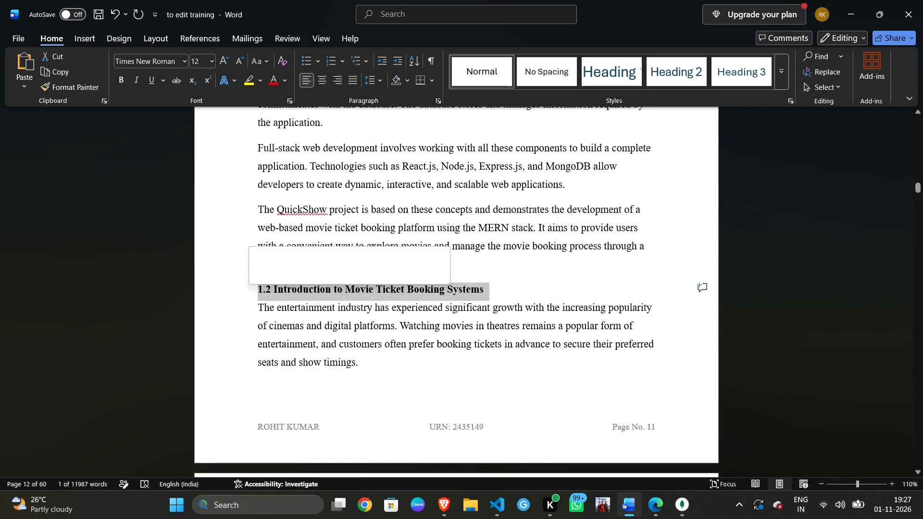
click(332, 258)
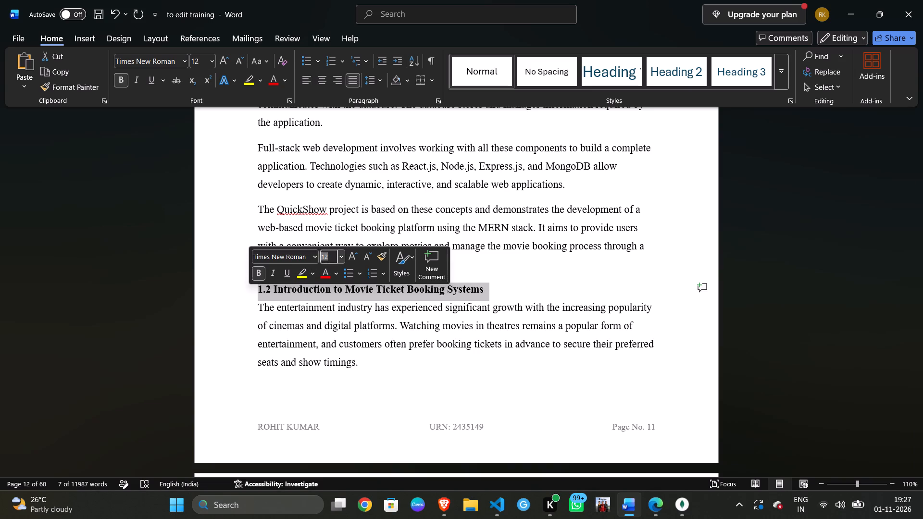
key(BackSpace)
text(14)
key(Return)
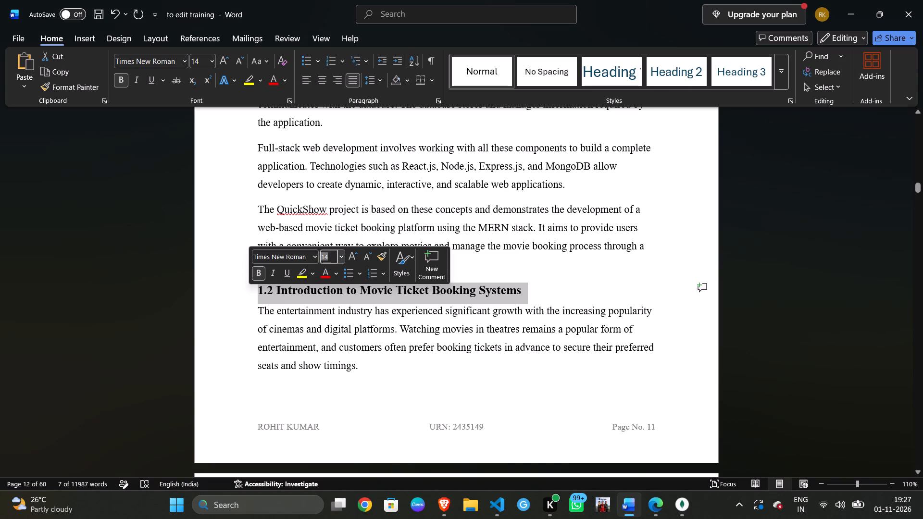
click(386, 387)
Set the "1.3 Problem Statement" heading to font size 14.
scroll(386, 387, down, 2)
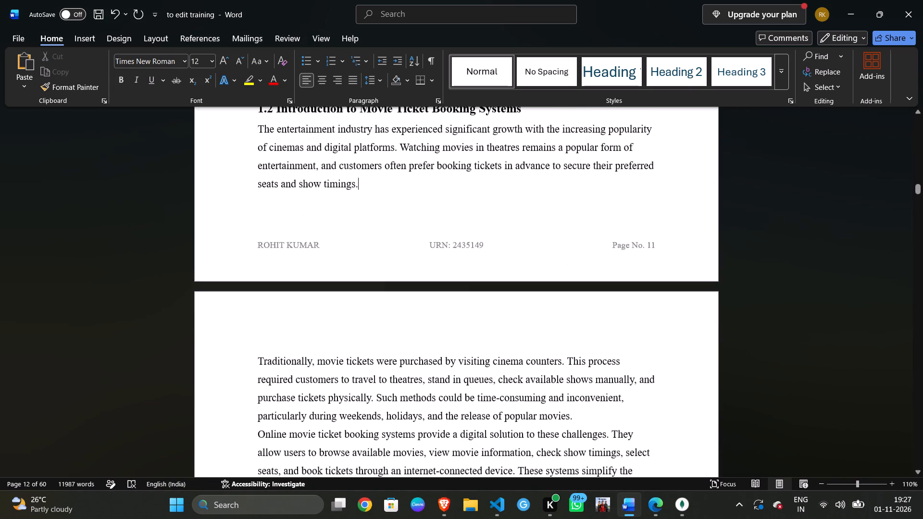
scroll(386, 387, down, 2)
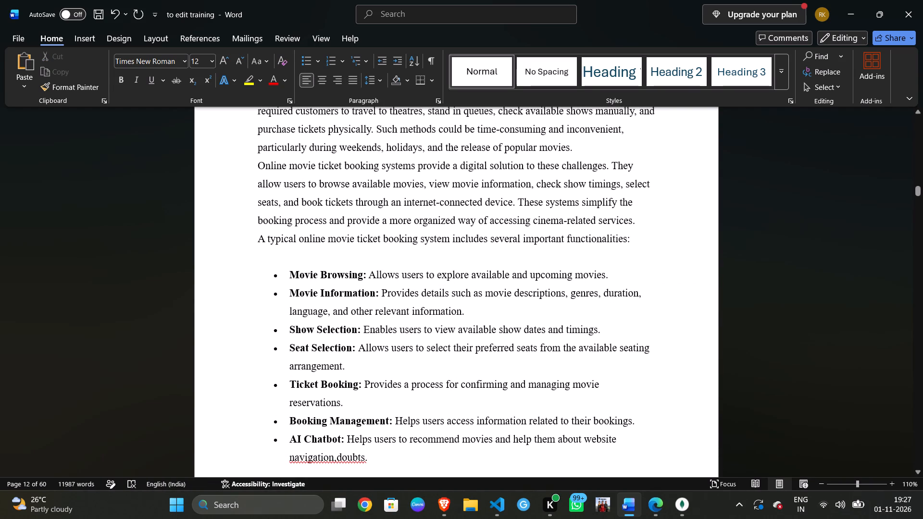
scroll(367, 300, down, 2)
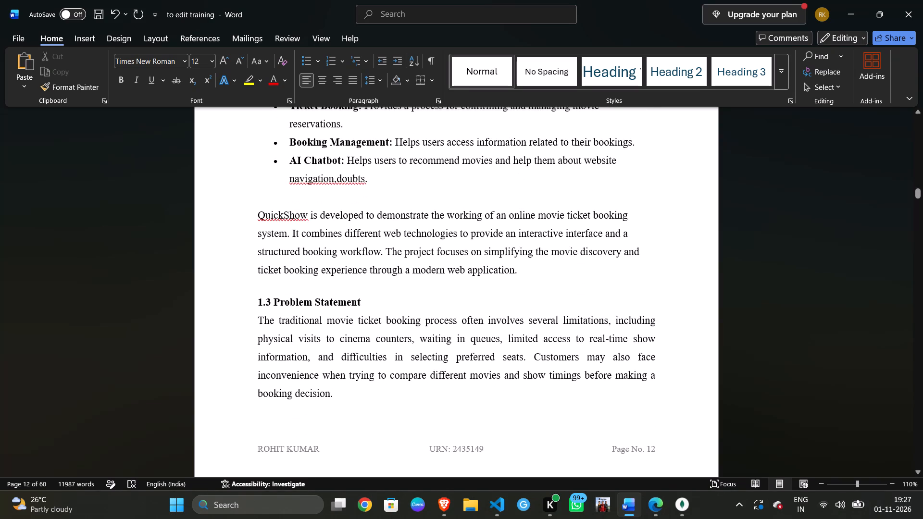
drag(363, 303, 251, 294)
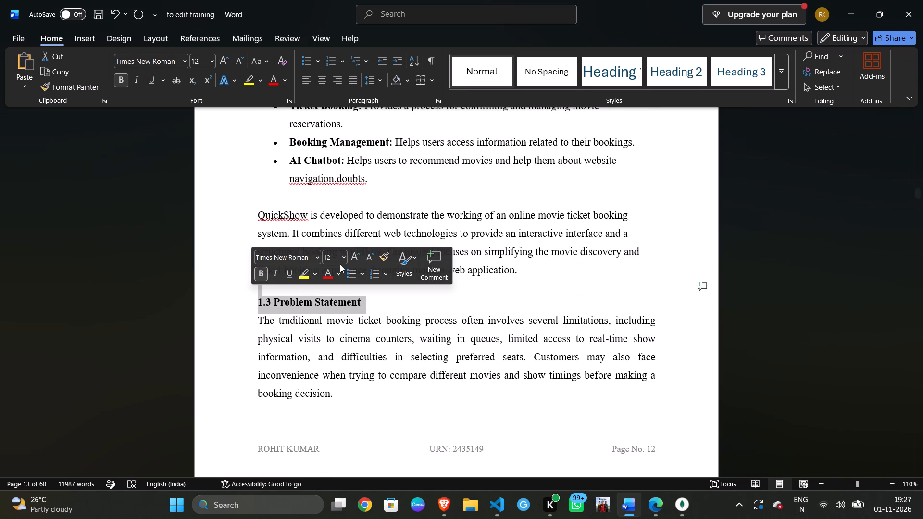
click(343, 259)
click(333, 96)
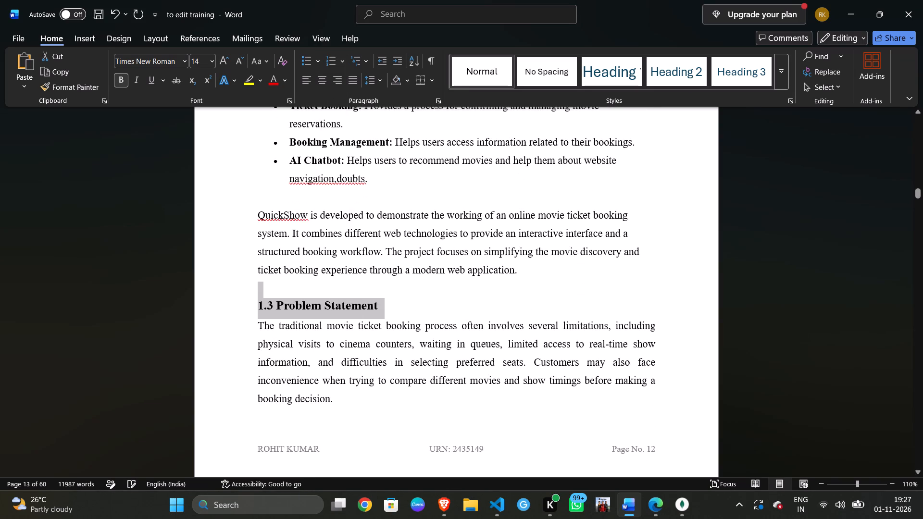
click(399, 313)
Switch to Edge to look over the test results section of the sample training report PDF, and return to the Word report.
scroll(399, 313, down, 2)
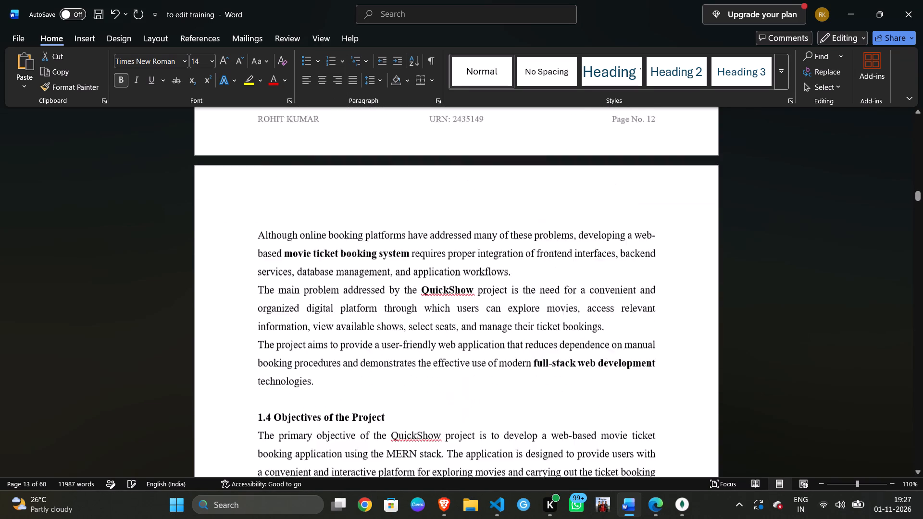
scroll(399, 313, down, 1)
click(446, 518)
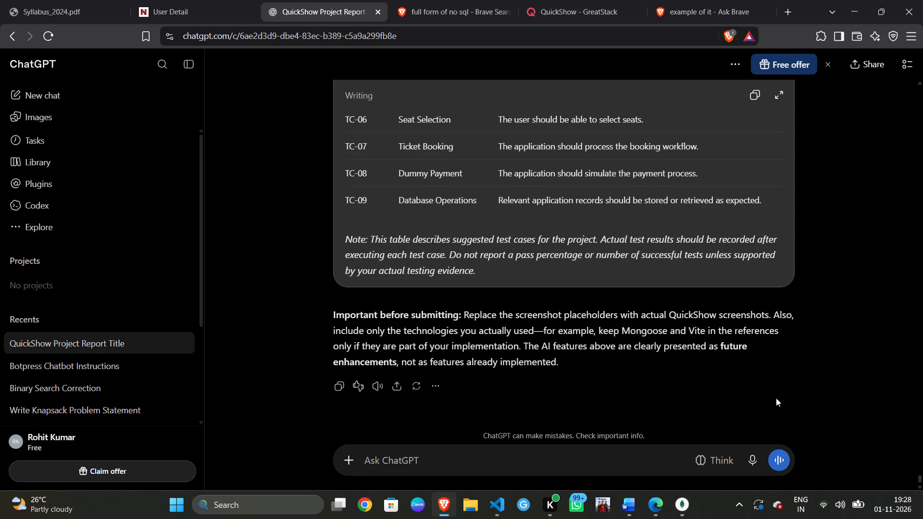
click(652, 512)
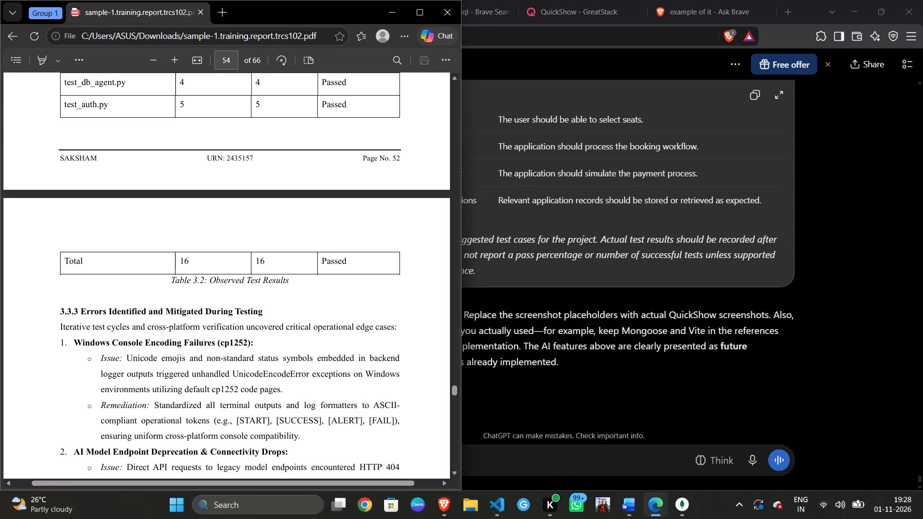
scroll(183, 334, up, 4)
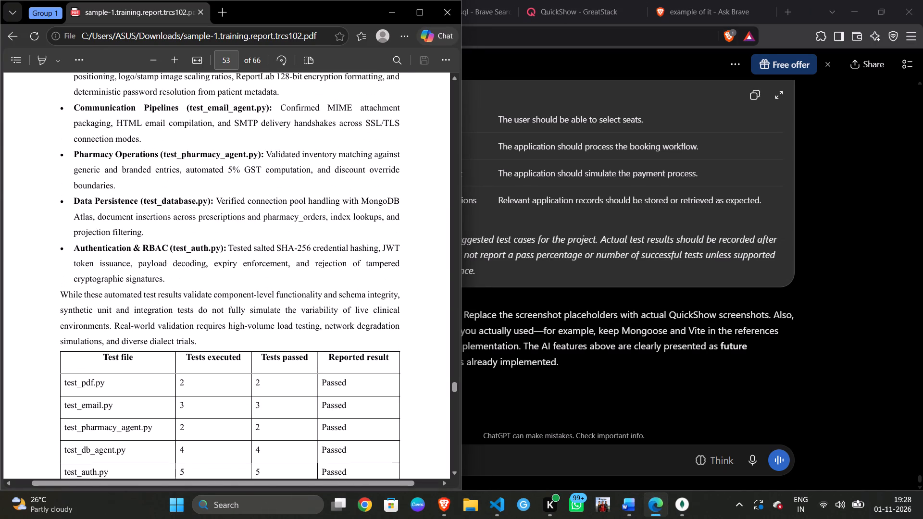
scroll(183, 334, up, 2)
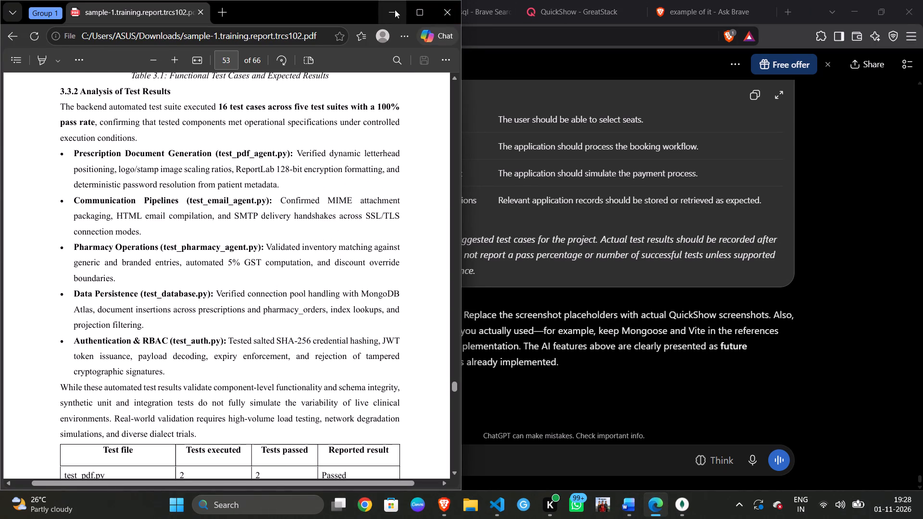
click(387, 16)
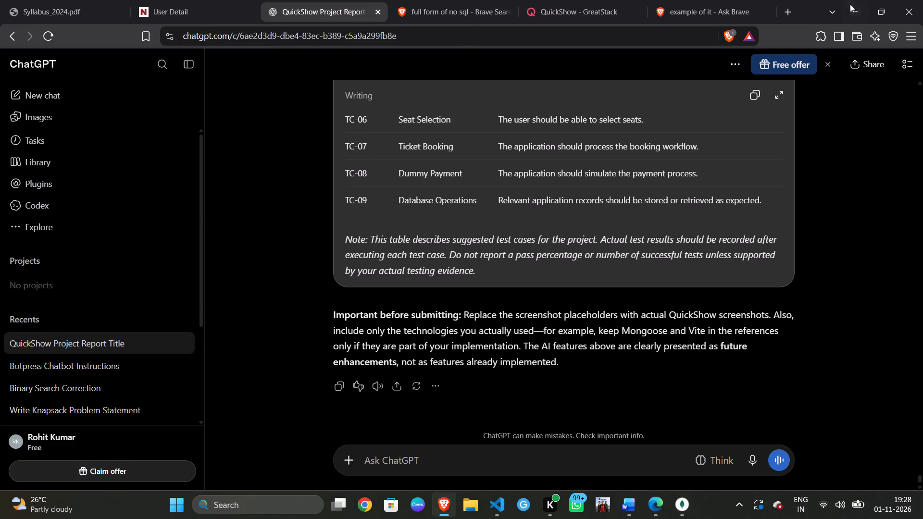
click(851, 5)
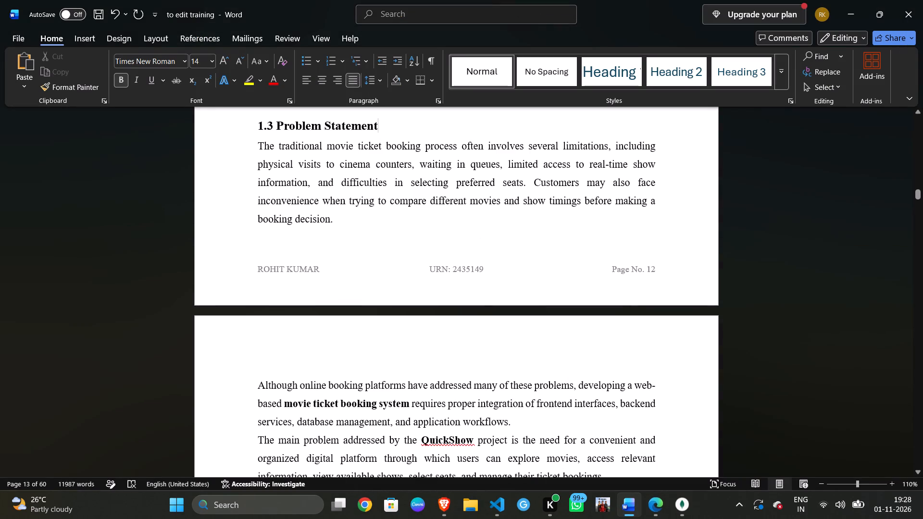
Set the "1.4 Objectives of the Project" heading to font size 14.
ctrl+scroll(480, 237, down, 1)
scroll(403, 286, down, 1)
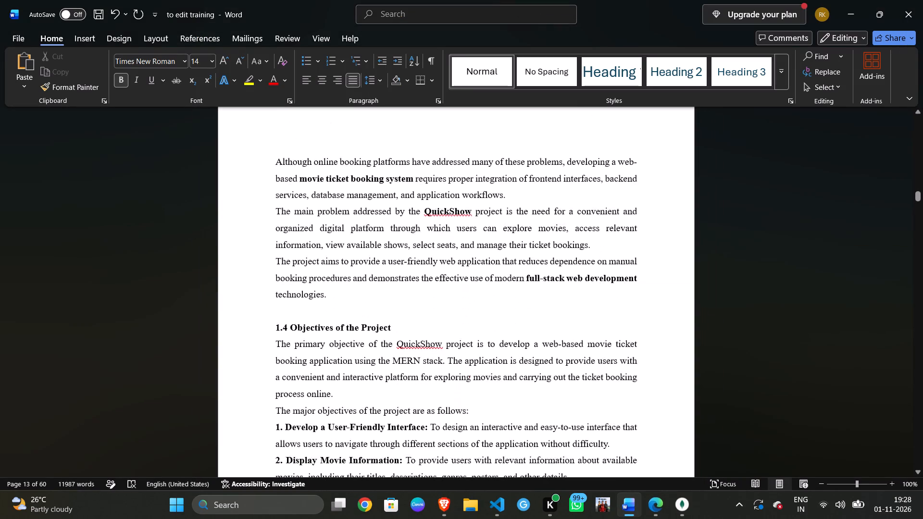
scroll(403, 286, down, 1)
drag(393, 229, 262, 238)
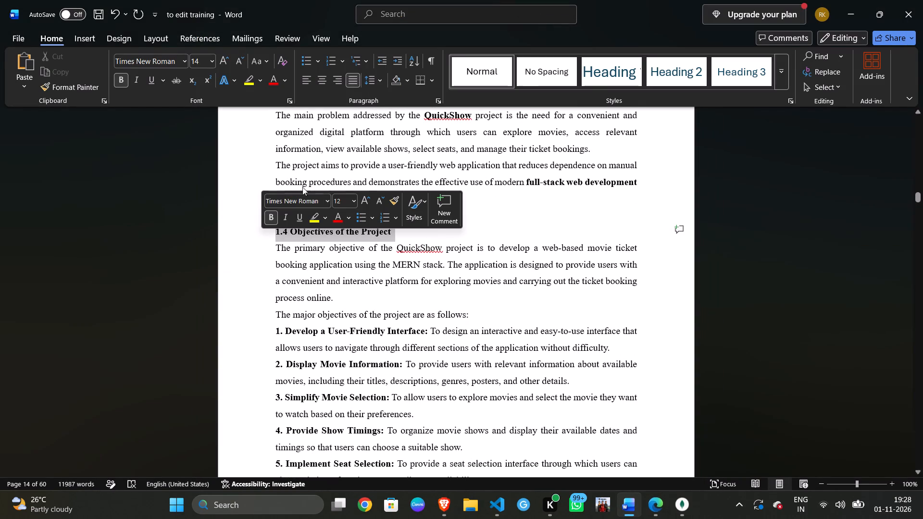
click(351, 202)
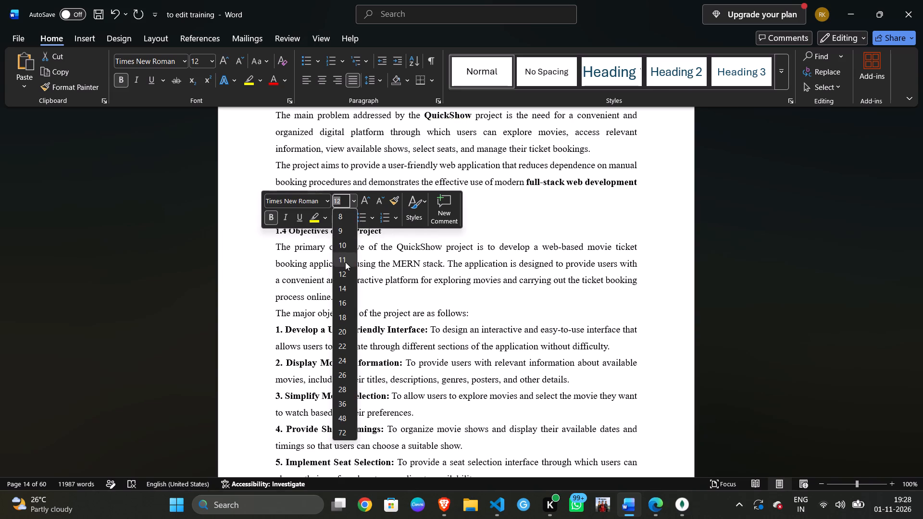
click(343, 286)
click(467, 232)
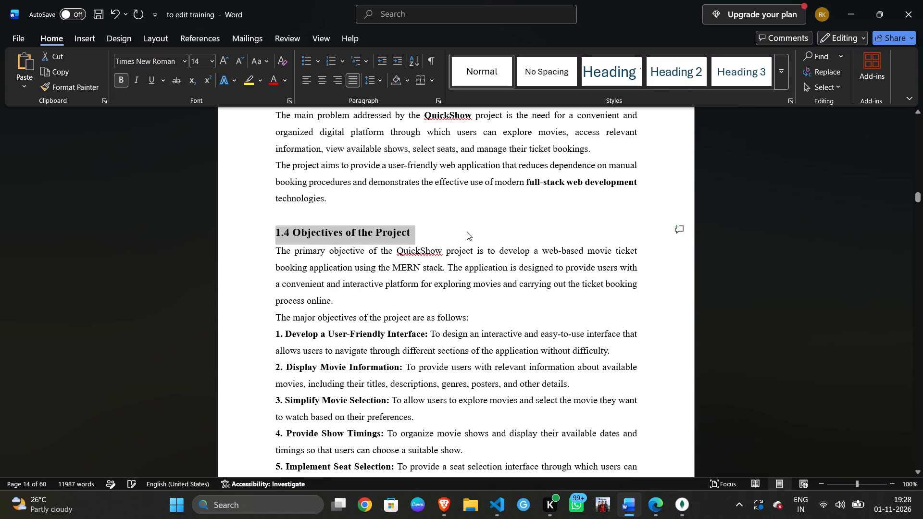
Set the "1.5 Scope of the Project" heading to font size 14.
scroll(467, 232, up, 2)
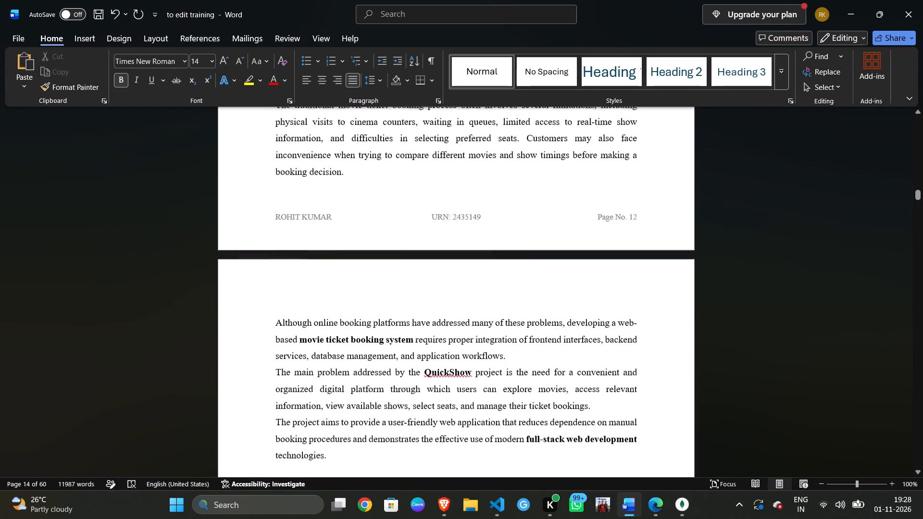
scroll(467, 232, up, 1)
scroll(467, 232, down, 2)
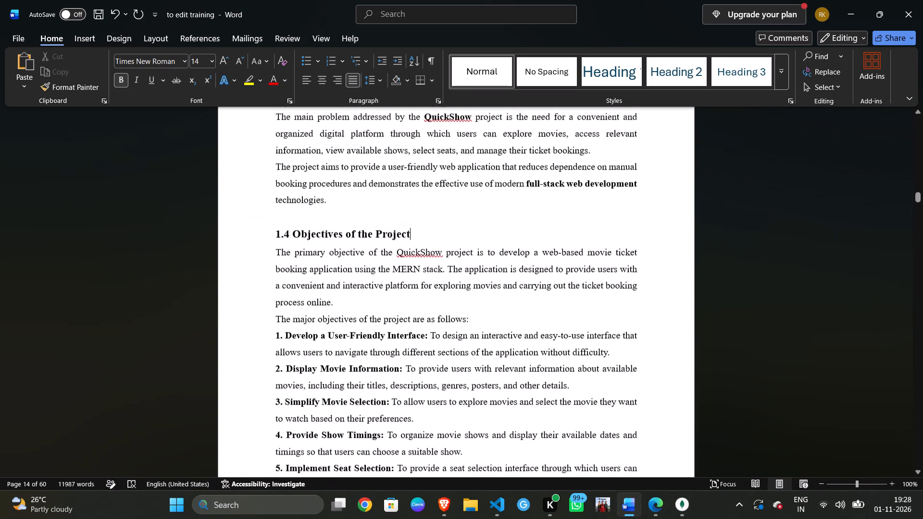
scroll(467, 232, down, 1)
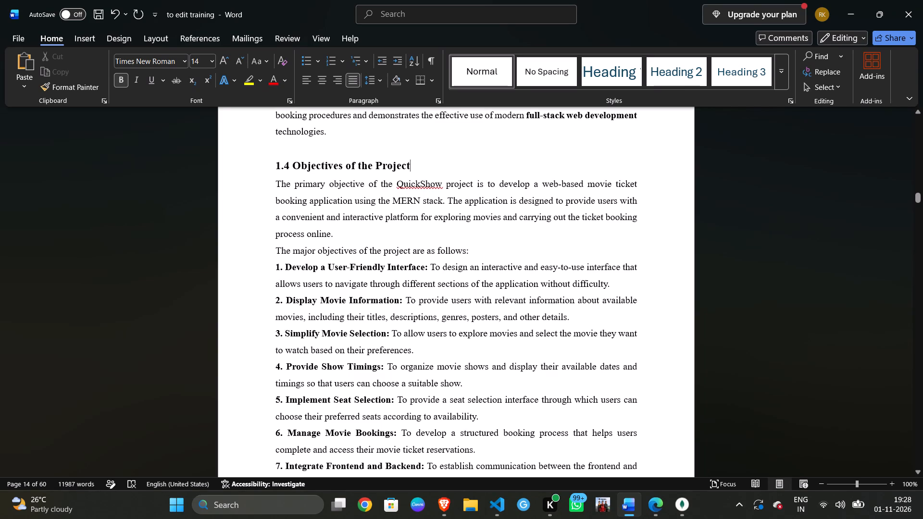
scroll(427, 269, down, 2)
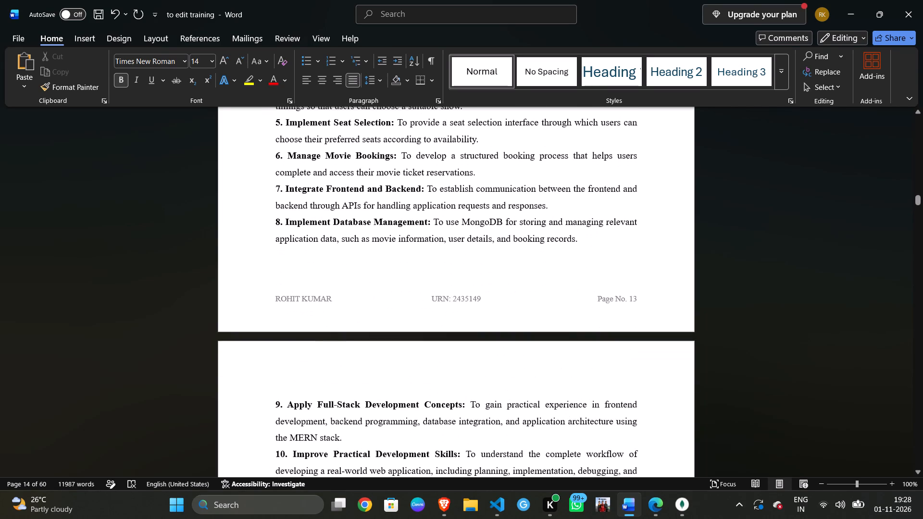
scroll(427, 269, down, 2)
drag(376, 260, 253, 248)
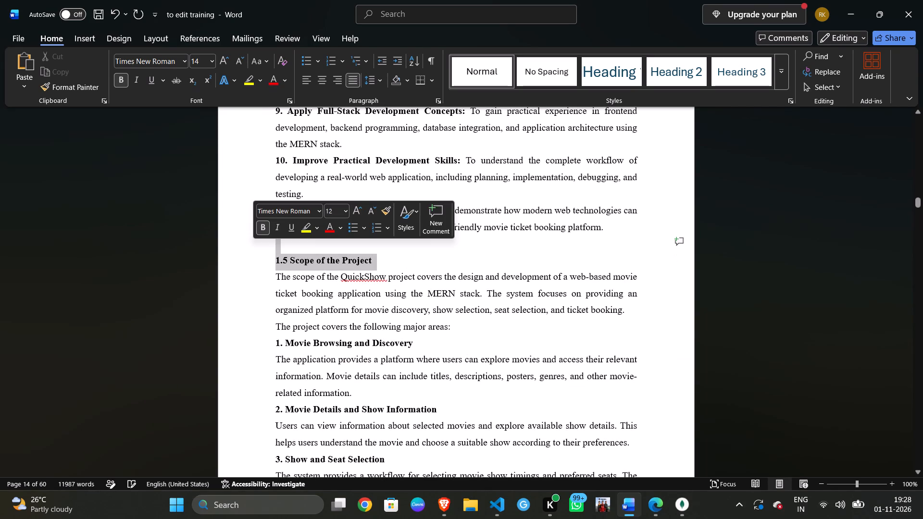
click(346, 212)
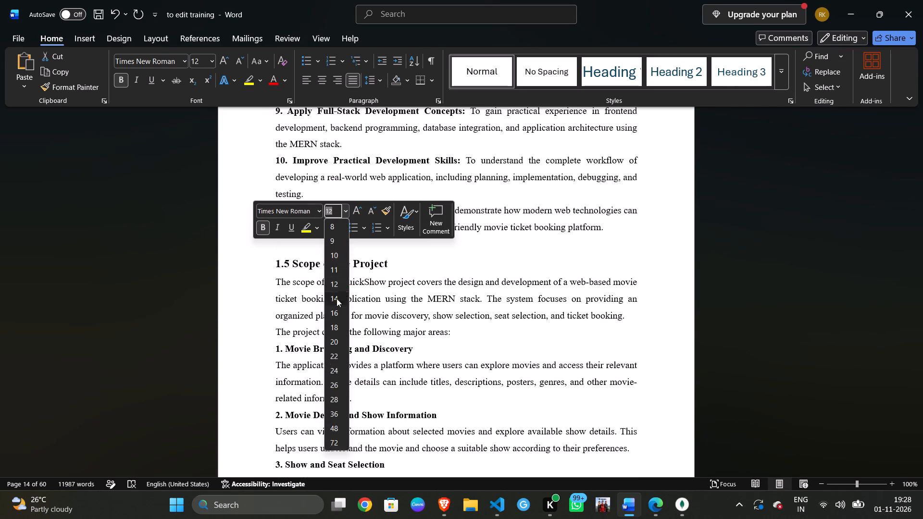
click(337, 298)
Delete the blank line above the "7. Application Integration" heading in section 1.5.
scroll(389, 303, down, 1)
scroll(406, 227, up, 1)
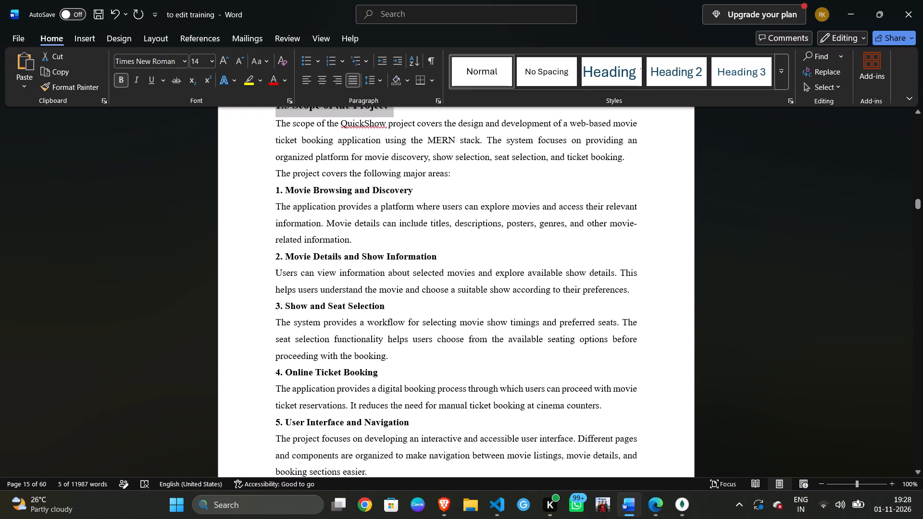
scroll(358, 303, down, 4)
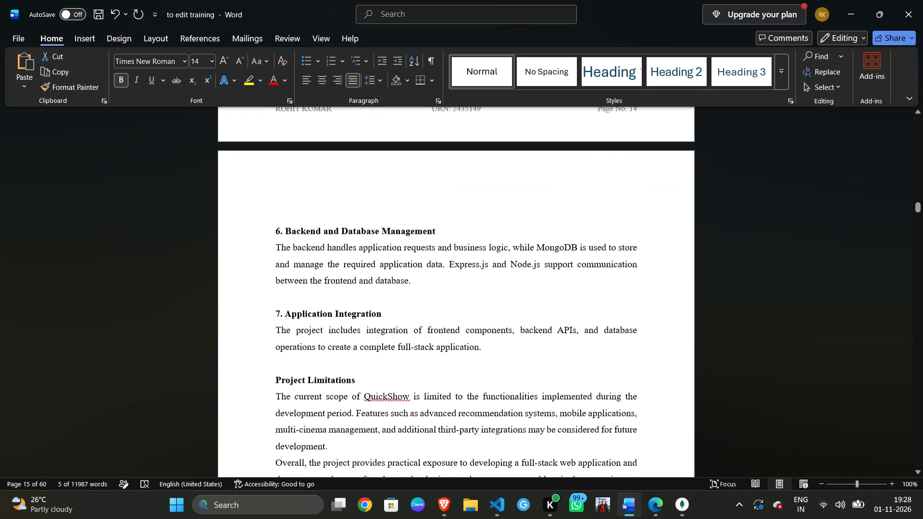
click(324, 301)
key(BackSpace)
Set the "Project Limitations" heading in section 1.5 to font size 14.
scroll(323, 302, down, 1)
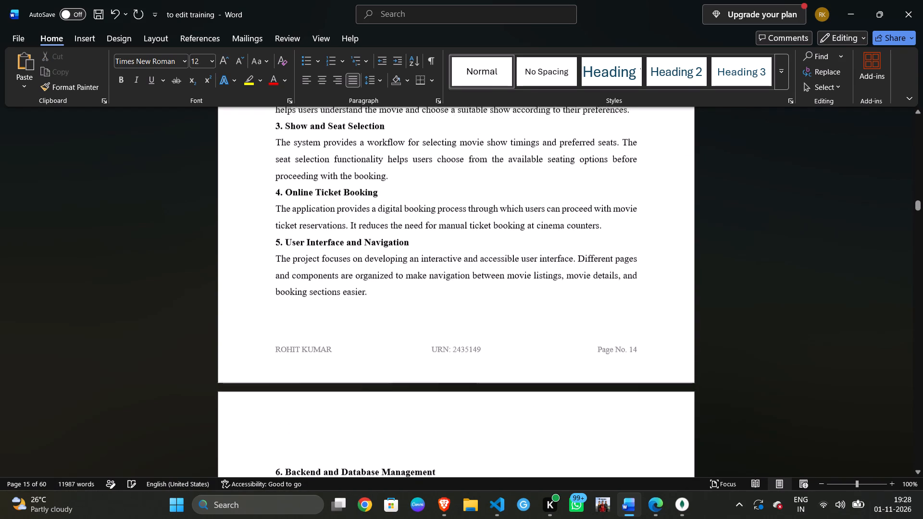
scroll(323, 302, down, 1)
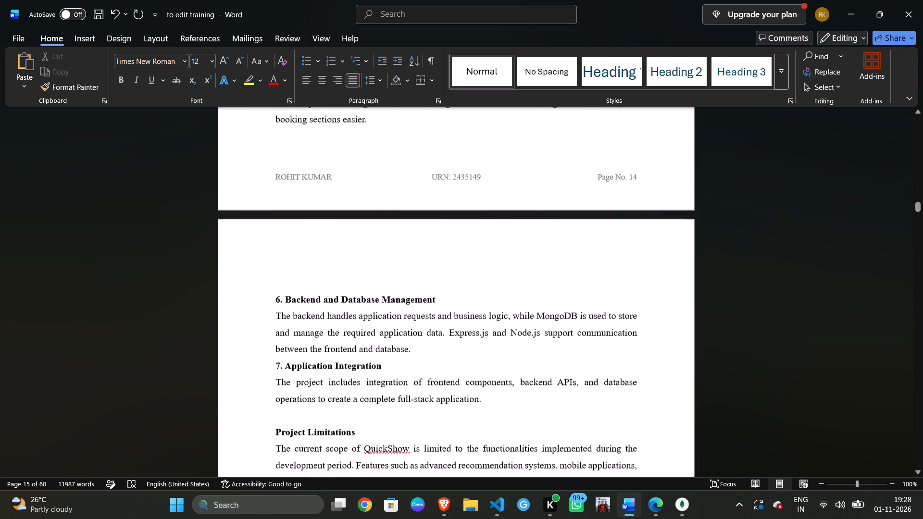
scroll(323, 302, down, 1)
drag(360, 396, 263, 391)
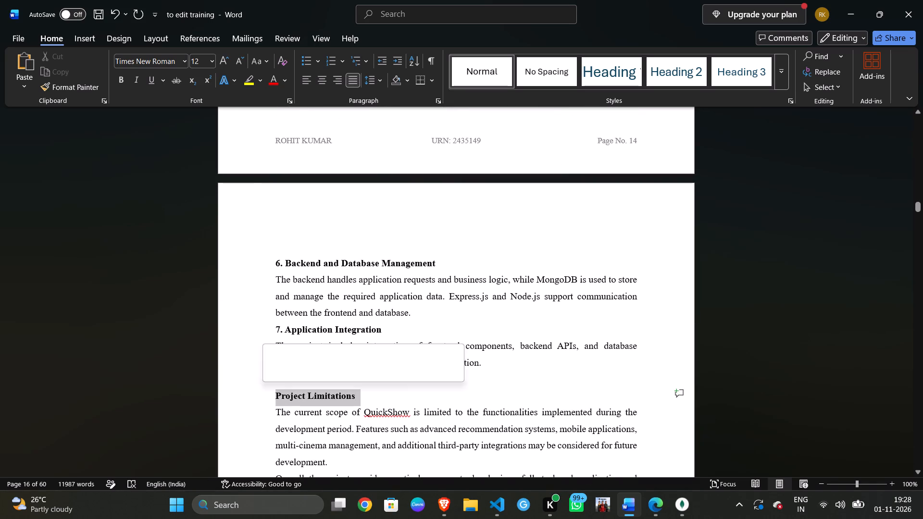
click(353, 352)
click(346, 192)
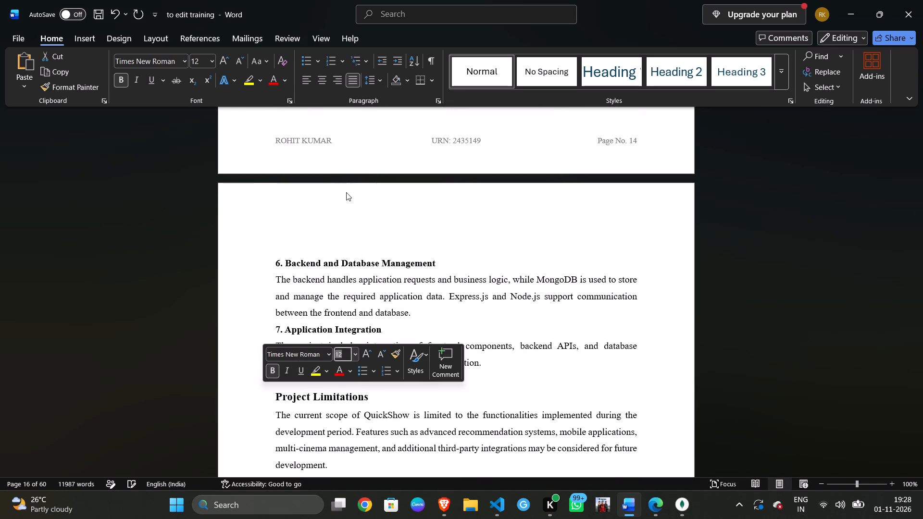
click(542, 383)
Set the "1.6 Overview of Quick Show" heading to font size 14.
scroll(542, 383, down, 2)
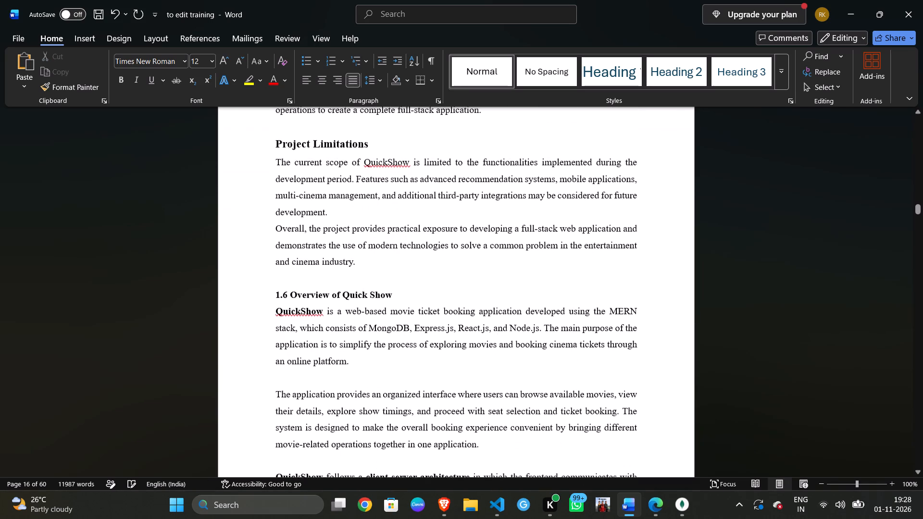
drag(390, 297, 267, 292)
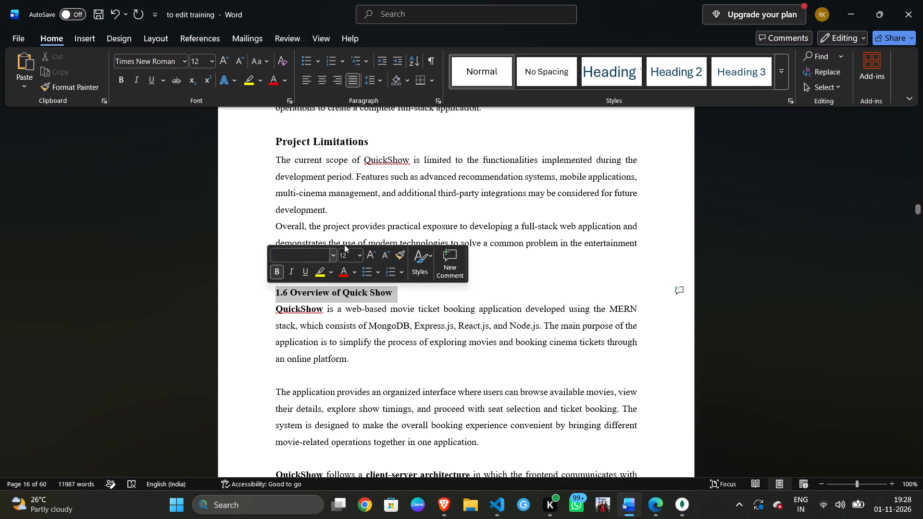
click(360, 258)
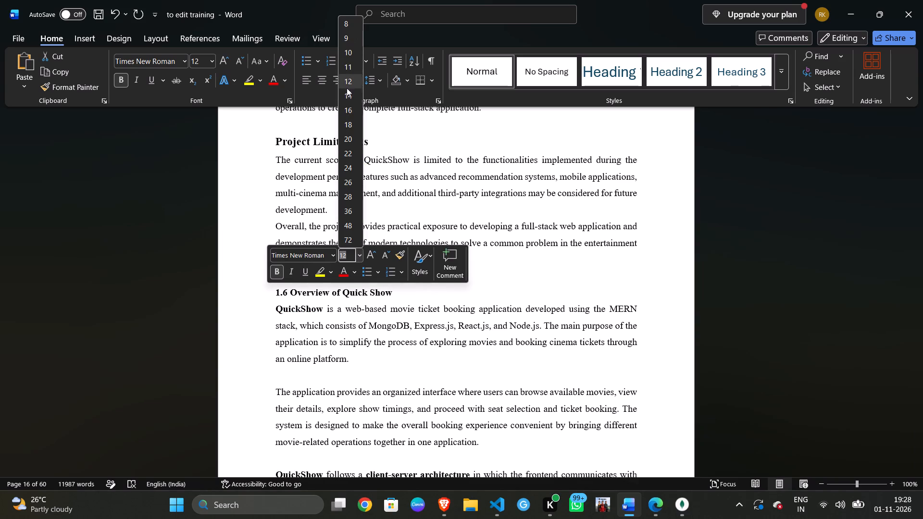
click(348, 93)
Set the "1.7 Technical Concepts and Technology Stack" heading below the MERN Stack figure to font size 14.
scroll(358, 360, down, 1)
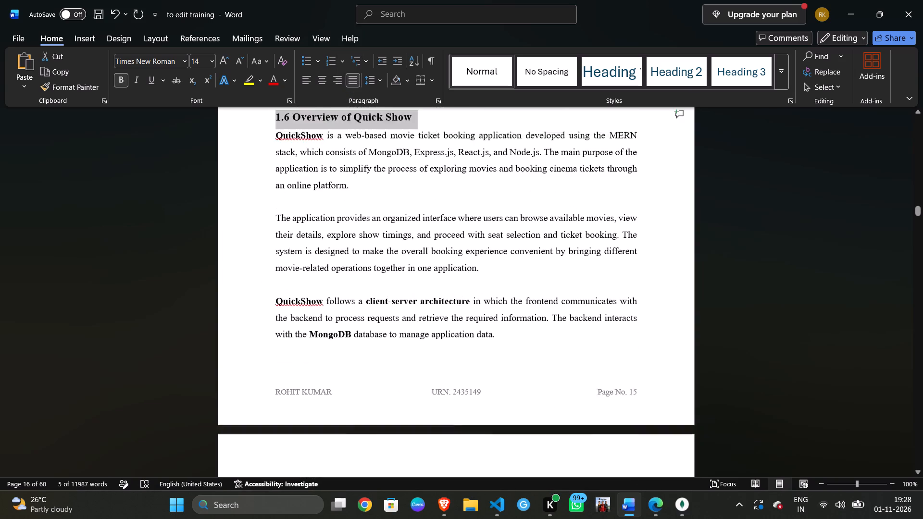
scroll(358, 360, down, 1)
scroll(350, 317, down, 2)
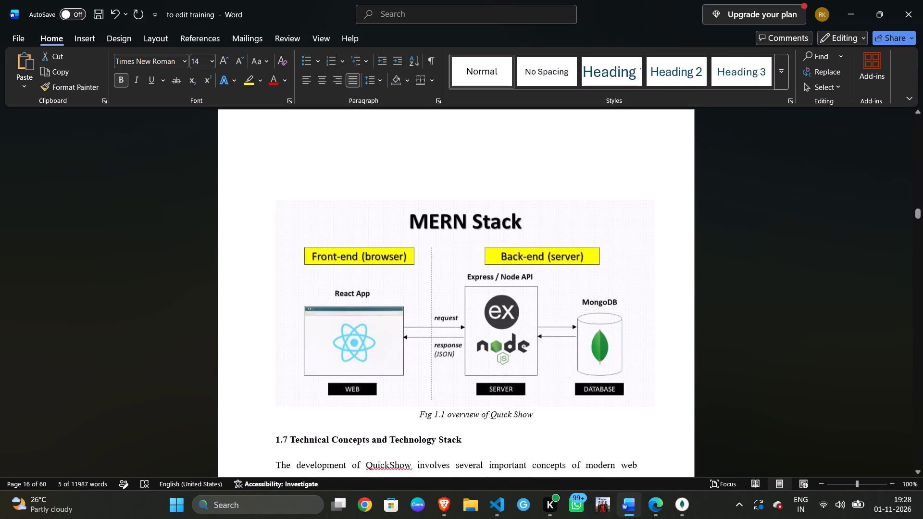
scroll(350, 317, down, 1)
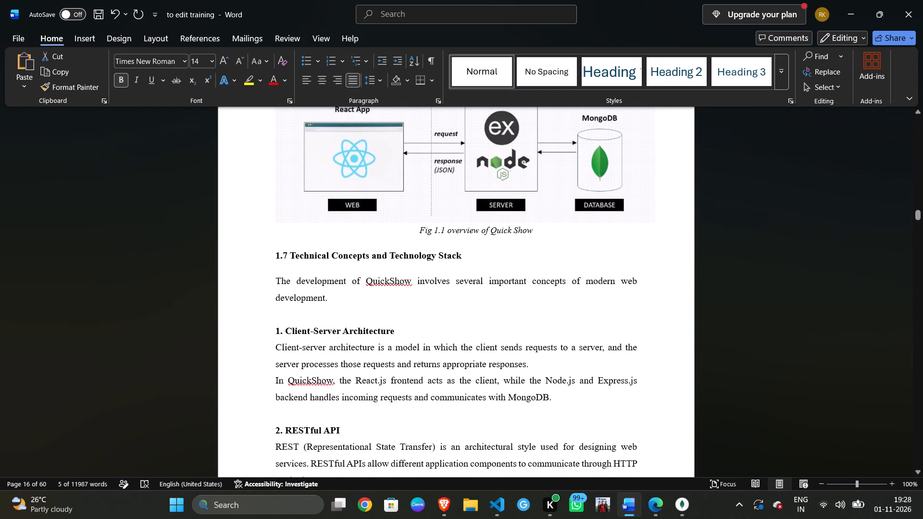
drag(474, 258, 273, 254)
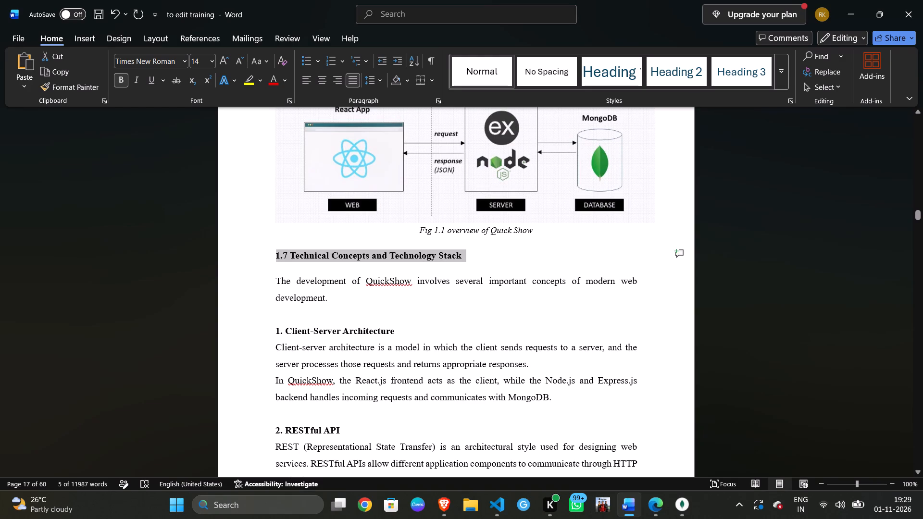
drag(273, 254, 272, 254)
click(361, 214)
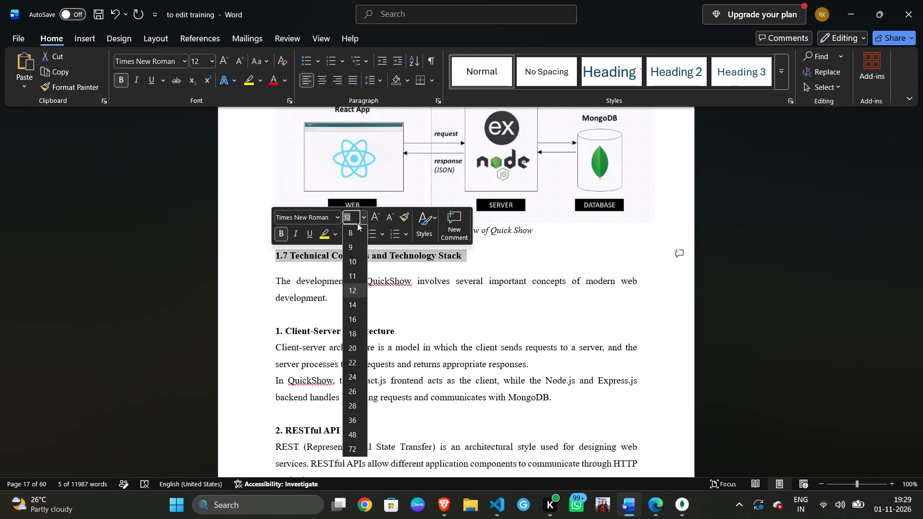
click(352, 304)
click(363, 310)
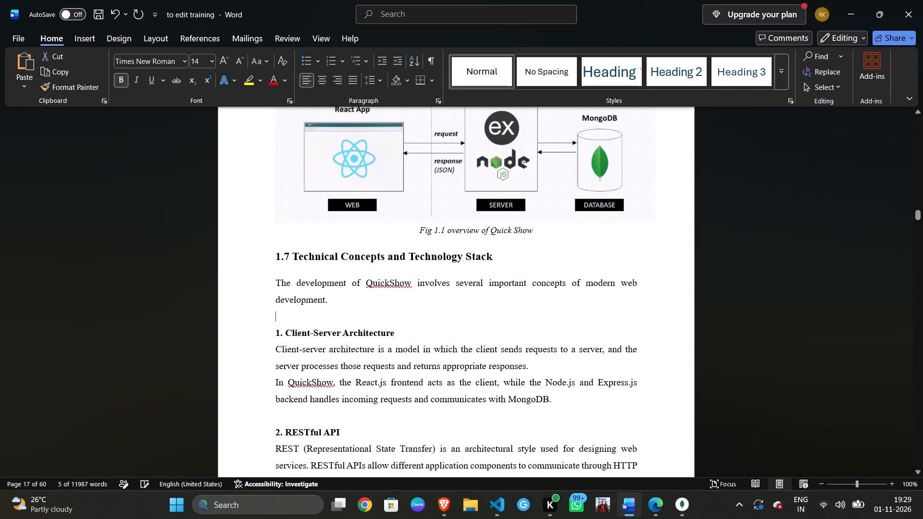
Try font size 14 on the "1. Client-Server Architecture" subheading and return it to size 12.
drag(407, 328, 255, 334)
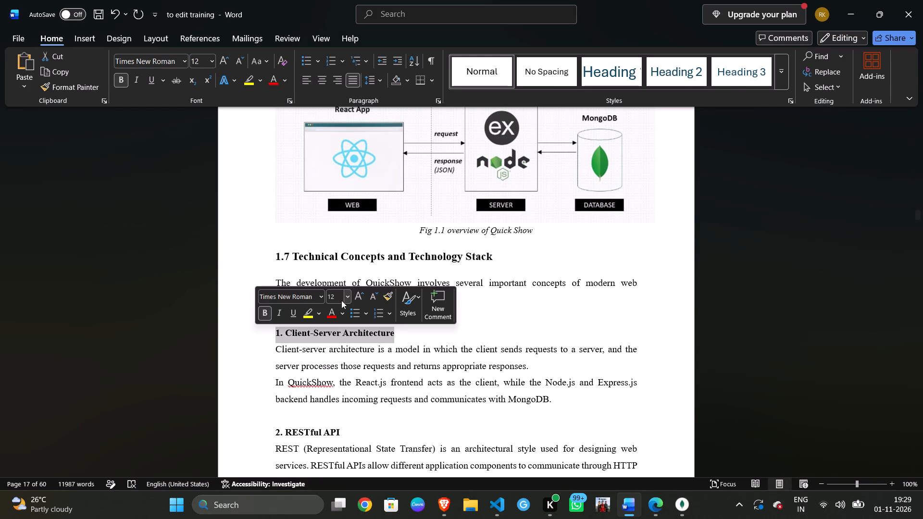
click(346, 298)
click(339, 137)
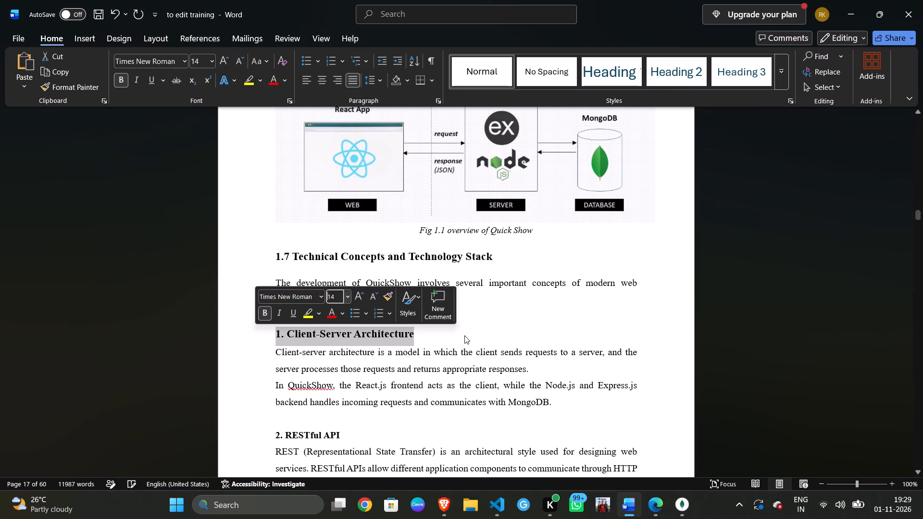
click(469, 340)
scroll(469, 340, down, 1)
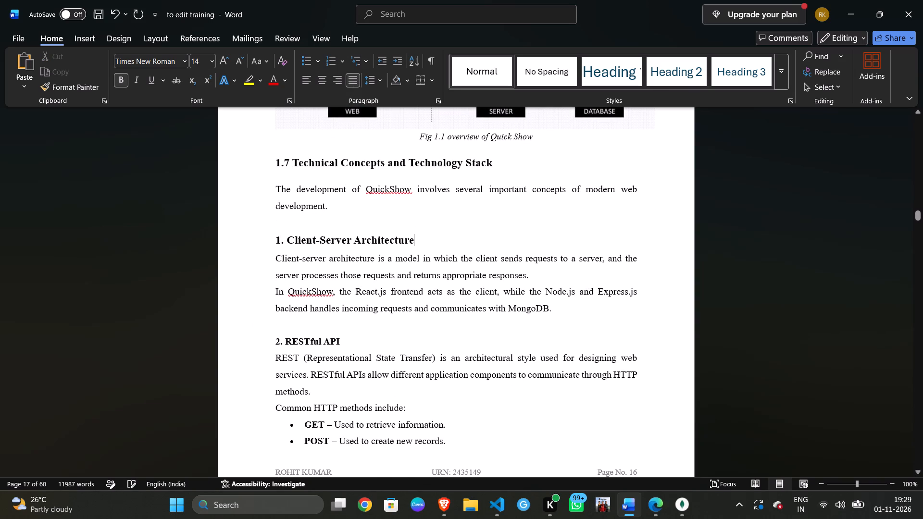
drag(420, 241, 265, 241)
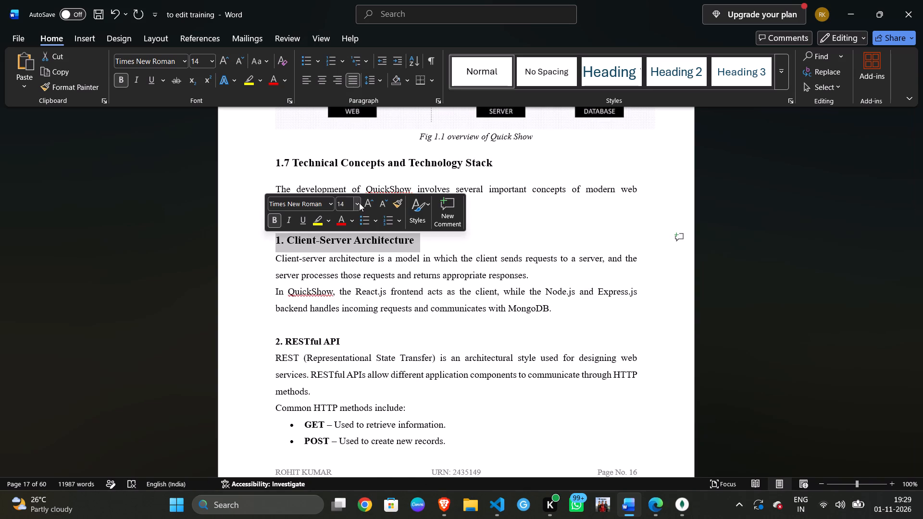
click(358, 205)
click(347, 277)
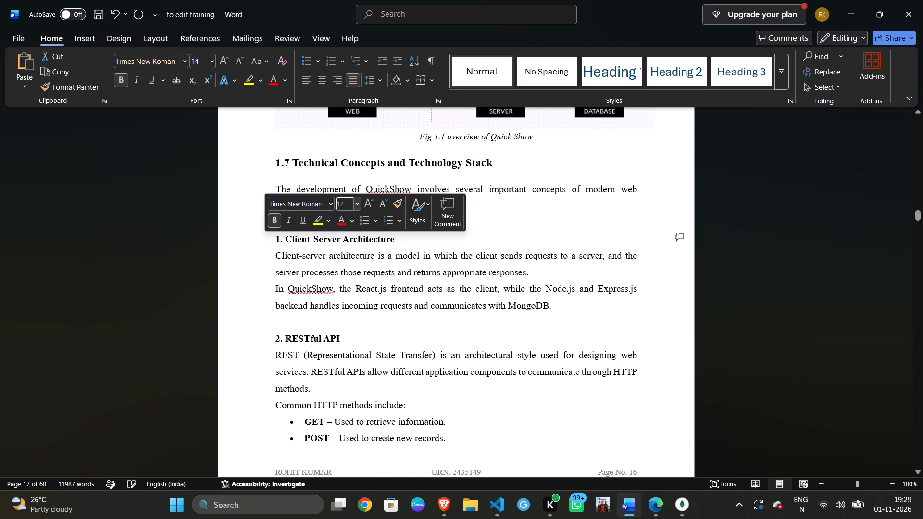
Delete the blank lines above the "2. RESTful API", "3. CRUD Operations" and "5. Database Integration" subheadings in section 1.7.
click(295, 329)
key(BackSpace)
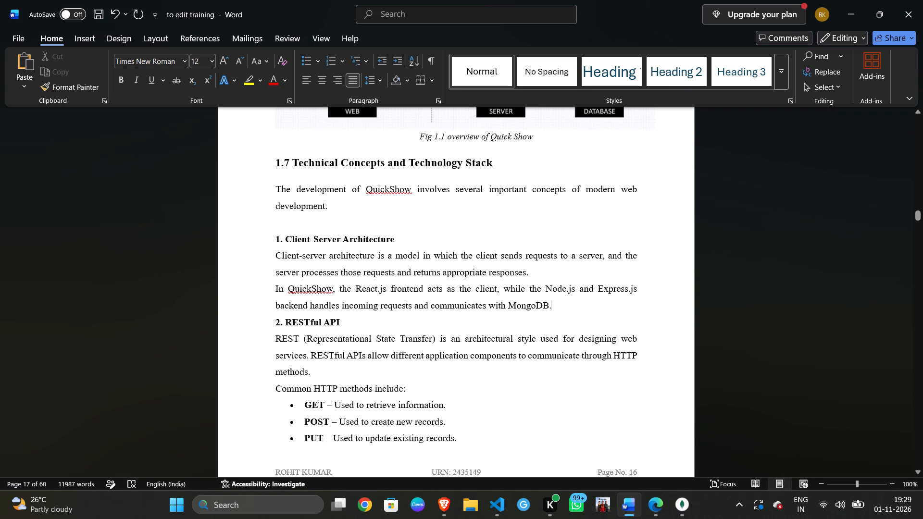
drag(339, 321, 303, 321)
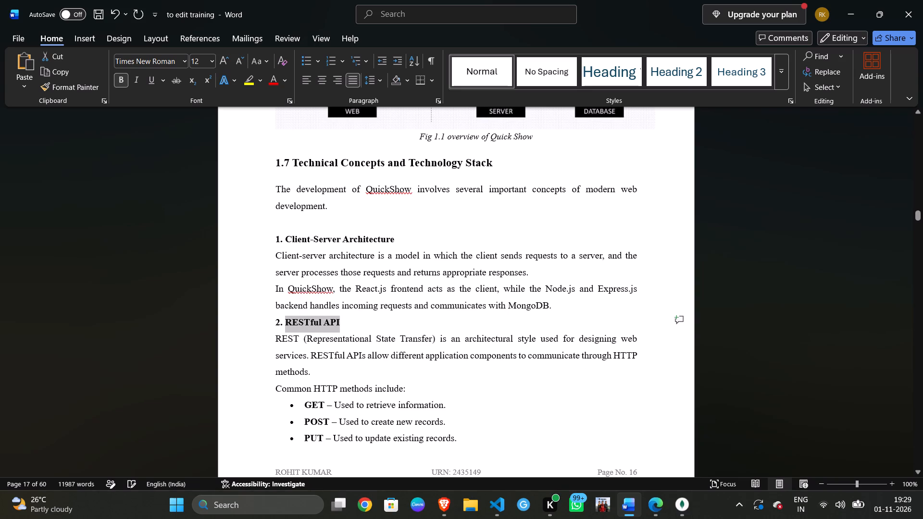
scroll(331, 381, down, 2)
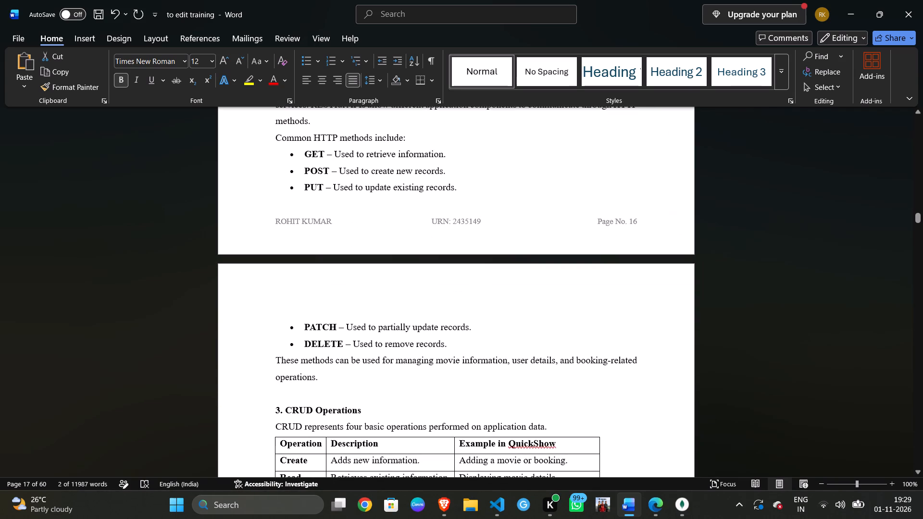
click(292, 393)
key(BackSpace)
click(292, 393)
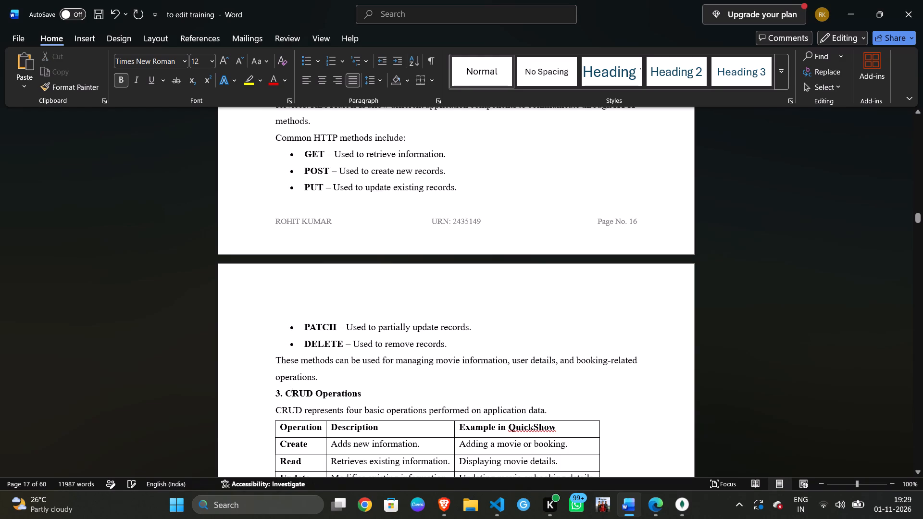
scroll(360, 389, down, 2)
click(310, 317)
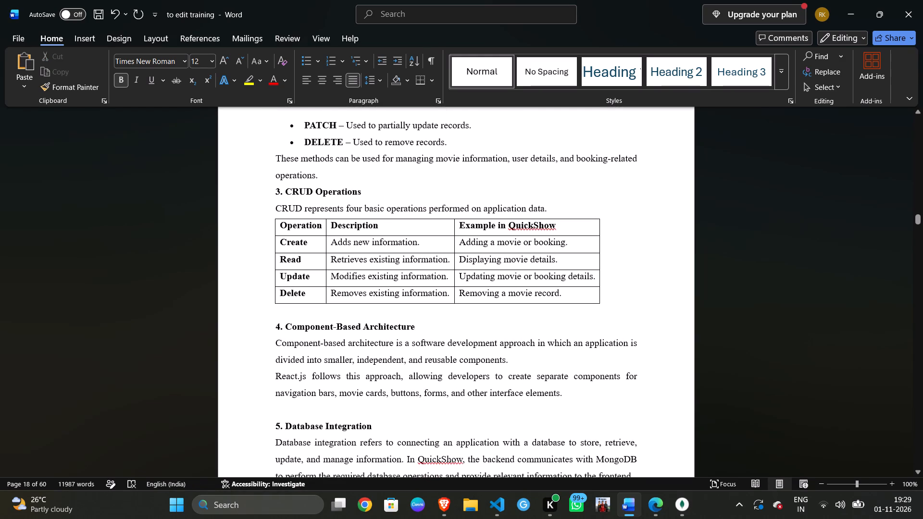
click(289, 413)
key(BackSpace)
Remove the extra blank lines above the "Overall Technology Architecture" heading, leaving a single one.
scroll(289, 413, down, 2)
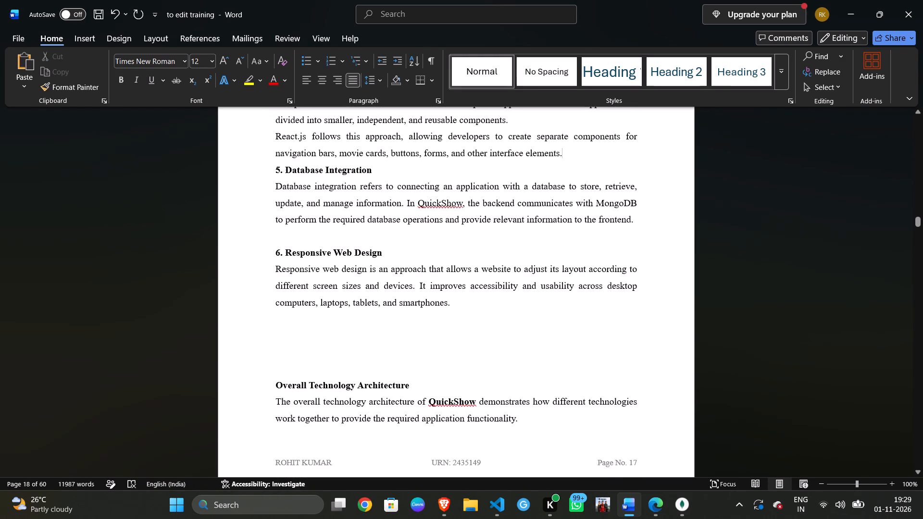
click(292, 369)
key(BackSpace)
key(BackSpace)
key(BackSpace)
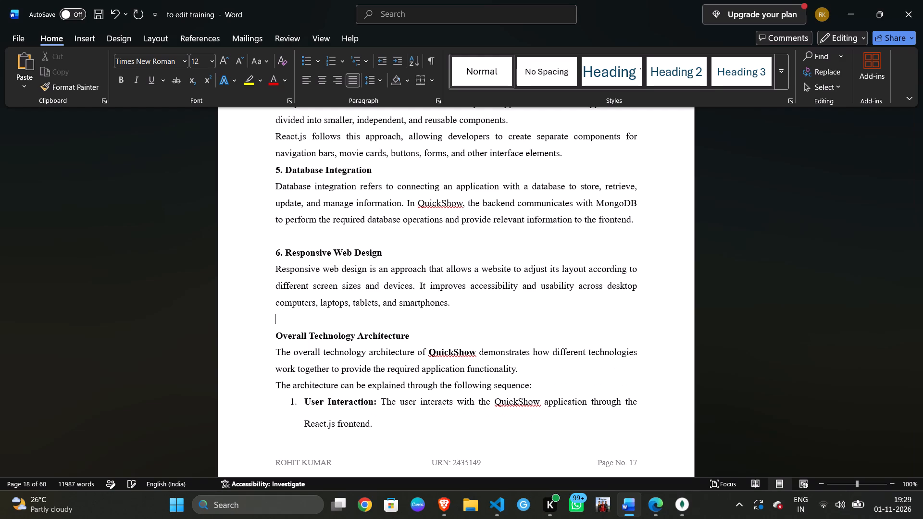
key(BackSpace)
key(Return)
Set the "Overall Technology Architecture" heading to font size 14.
drag(410, 335, 264, 338)
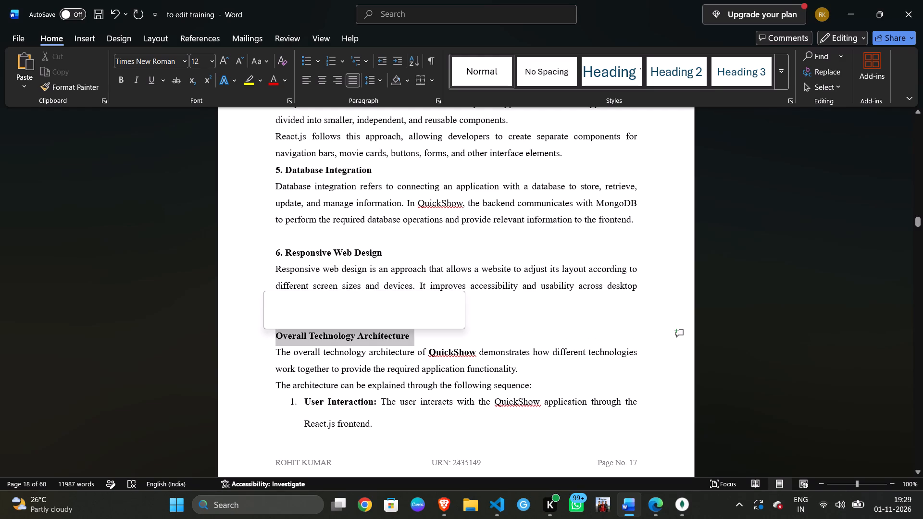
click(353, 302)
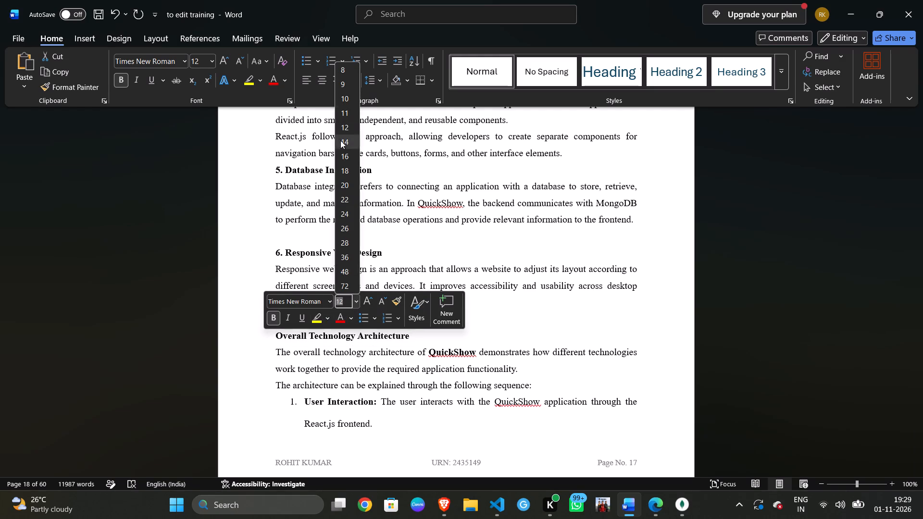
click(345, 144)
click(540, 336)
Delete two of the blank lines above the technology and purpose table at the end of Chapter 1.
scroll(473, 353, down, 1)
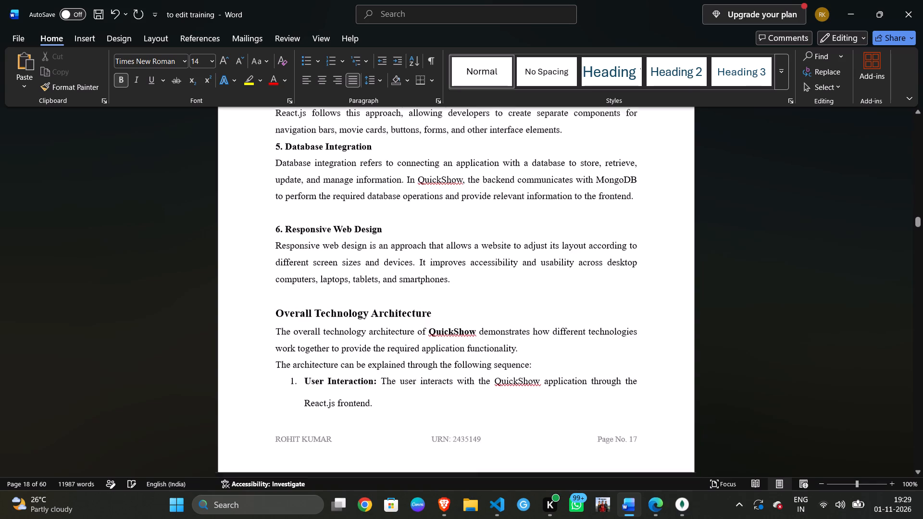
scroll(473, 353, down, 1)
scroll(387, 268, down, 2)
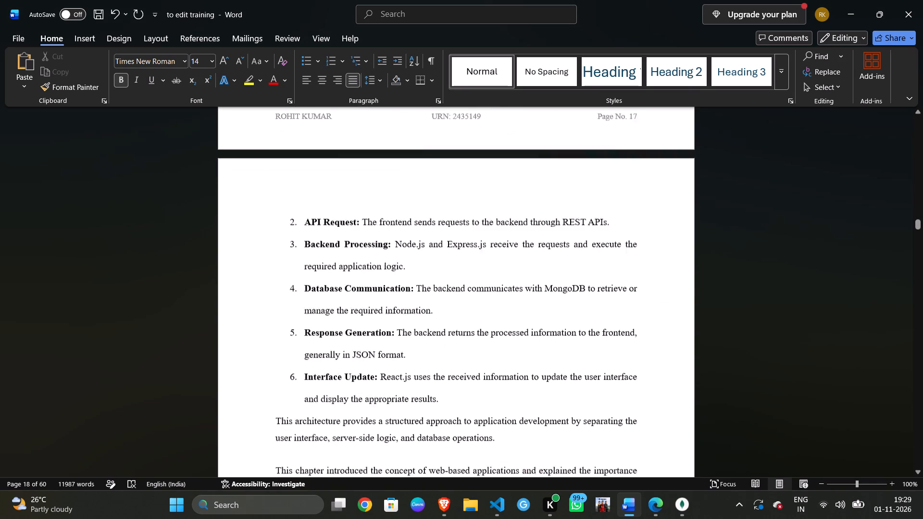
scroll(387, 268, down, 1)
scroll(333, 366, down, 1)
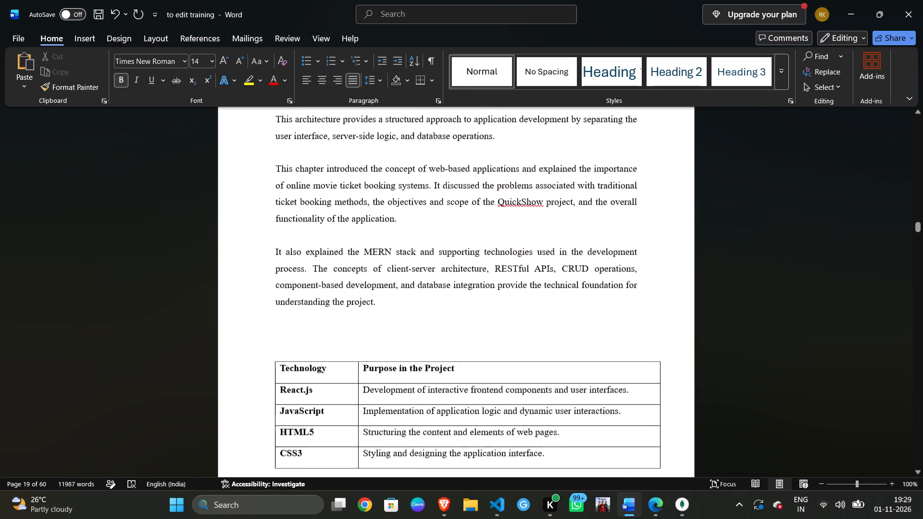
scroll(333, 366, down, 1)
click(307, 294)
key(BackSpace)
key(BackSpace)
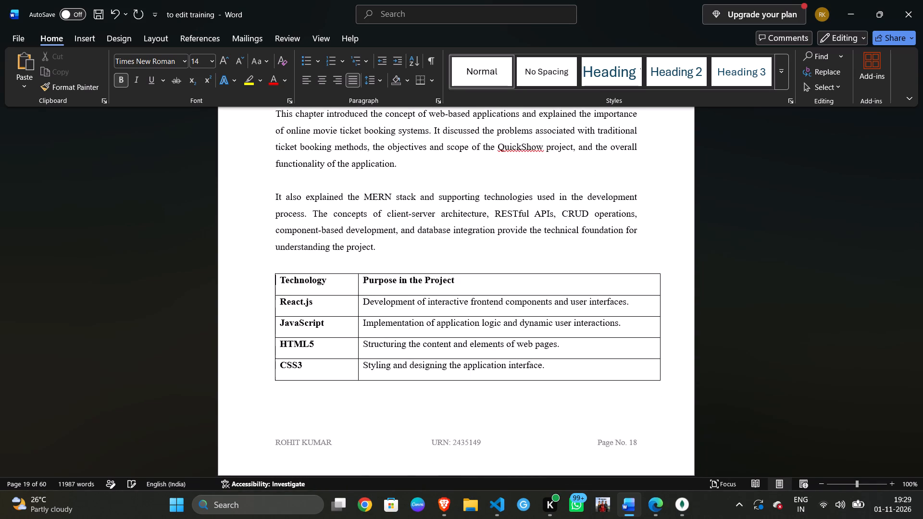
Insert eight blank lines above the technology and purpose table to push the whole table onto the next page.
scroll(307, 294, right, 1)
scroll(307, 294, up, 1)
key(Return)
key(Return)
key(Return)
key(Return)
scroll(307, 294, down, 1)
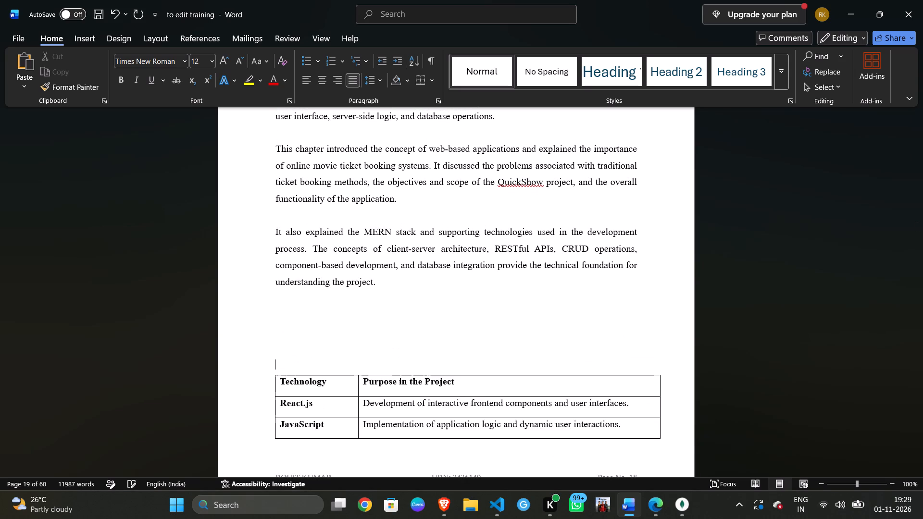
scroll(307, 294, down, 1)
key(Return)
key(Return)
key(Return)
key(Return)
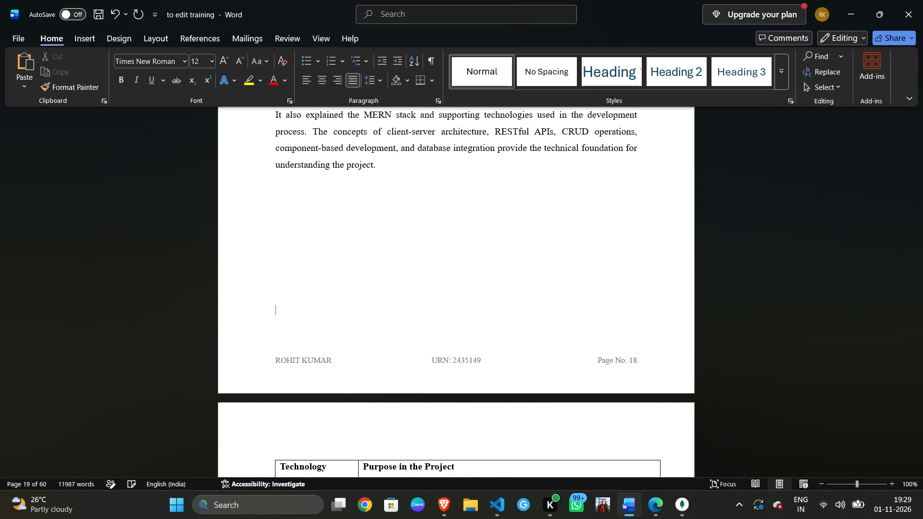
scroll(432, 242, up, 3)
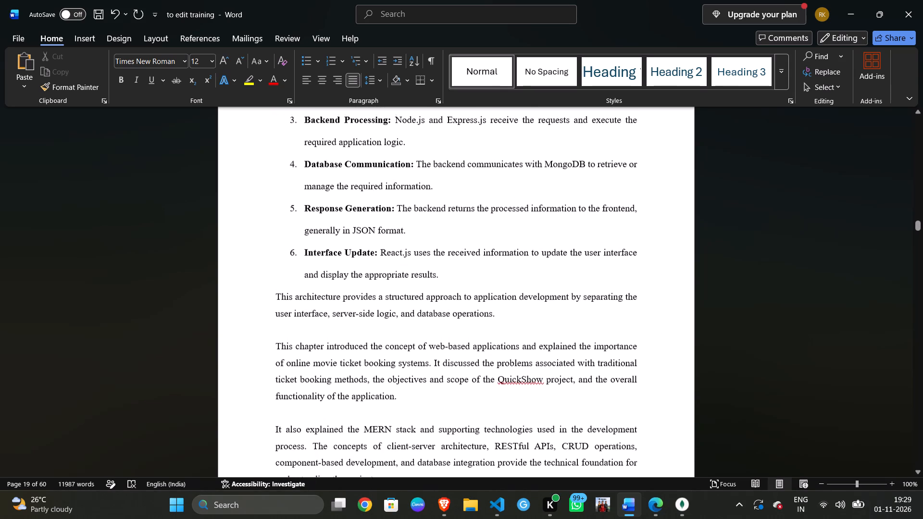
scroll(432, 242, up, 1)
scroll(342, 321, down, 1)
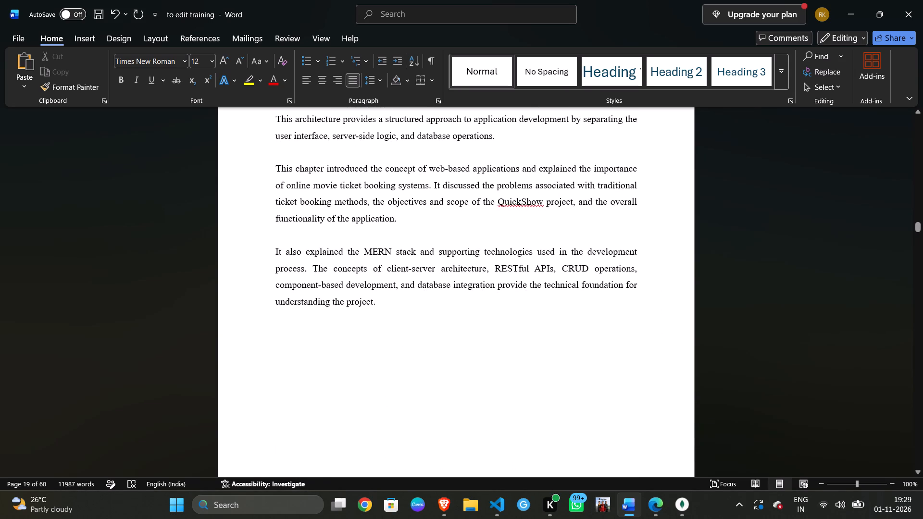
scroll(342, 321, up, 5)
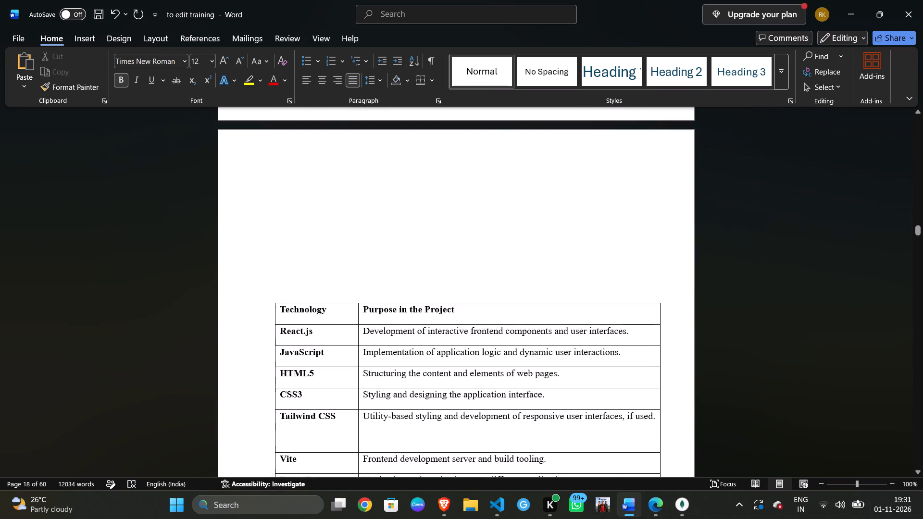
click(321, 283)
key(BackSpace)
key(BackSpace)
key(BackSpace)
key(BackSpace)
key(BackSpace)
key(BackSpace)
key(BackSpace)
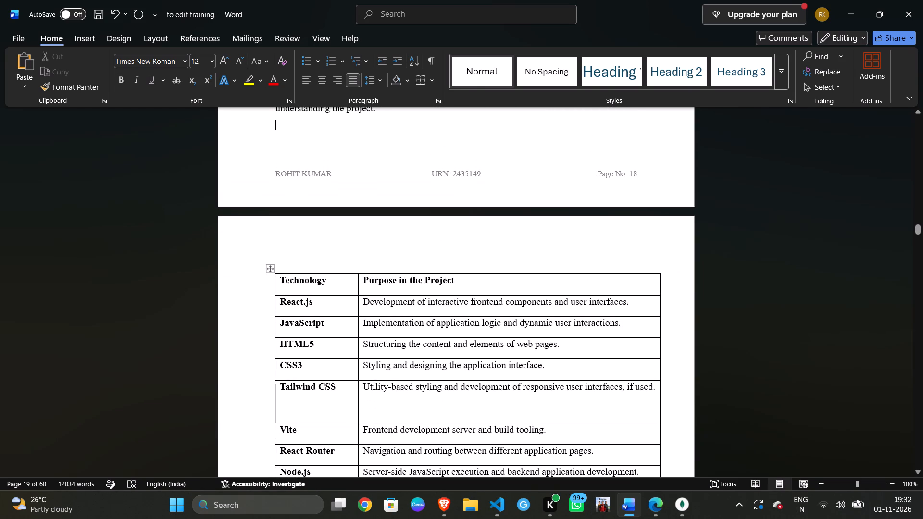
Delete the blank lines above the "CHAPTER 2: TRAINING WORK UNDERTAKEN" heading, keeping it separate from the Table 1.1 caption at the top of its own page.
key(Down)
key(Down)
key(Down)
key(Down)
key(Down)
key(Down)
key(Down)
key(Down)
key(Down)
key(Down)
key(Down)
key(Down)
key(Down)
key(Down)
key(Down)
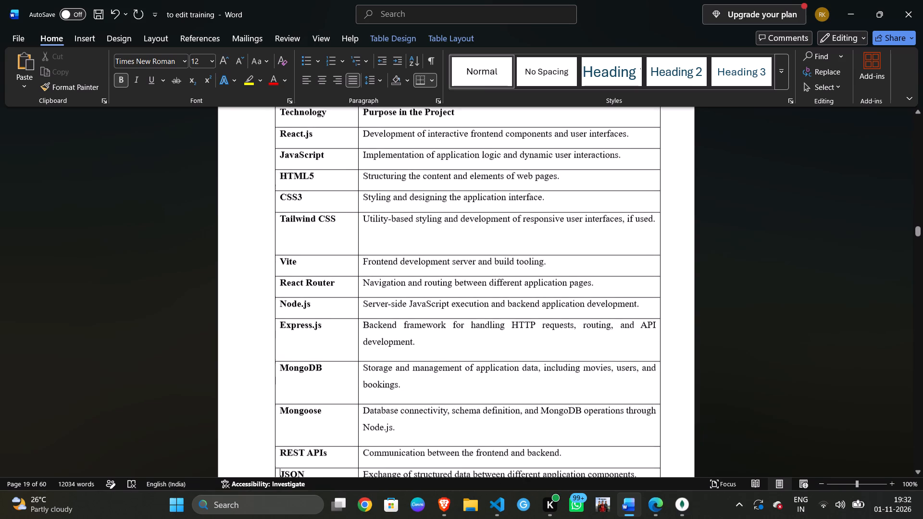
key(Down)
key(Down)
key(Down)
key(Down)
key(Down)
key(Down)
key(Down)
key(Down)
key(Down)
key(Down)
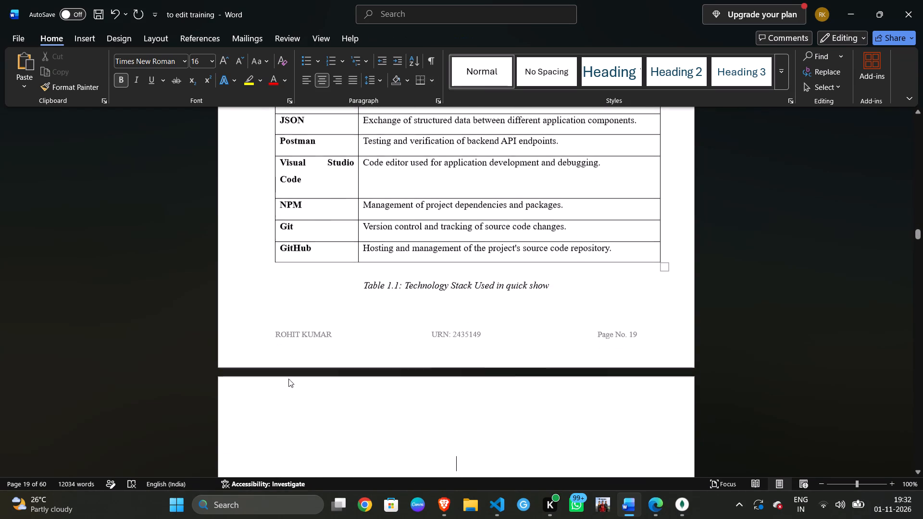
key(Up)
key(Down)
key(Down)
key(Down)
key(Down)
key(Down)
key(Down)
key(Down)
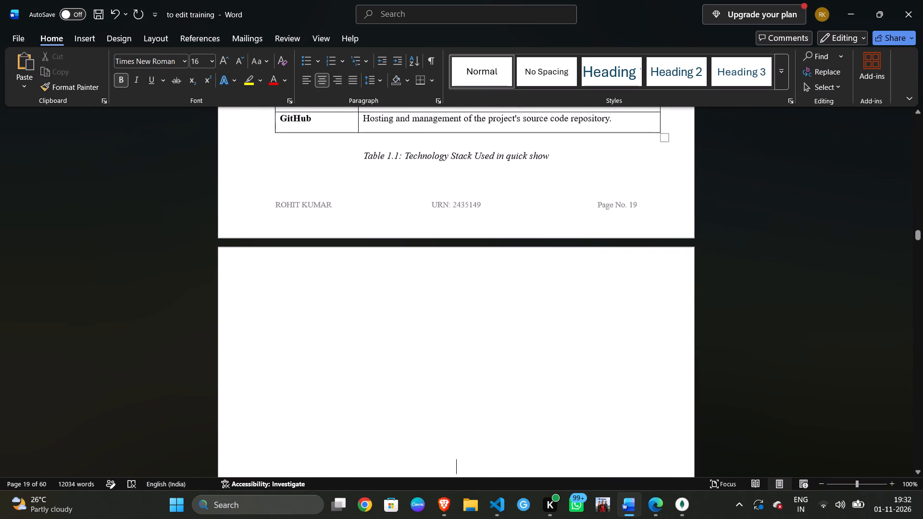
key(Down)
key(Down)
key(Down)
key(Down)
key(Down)
key(Down)
key(Down)
key(Down)
key(Down)
key(Down)
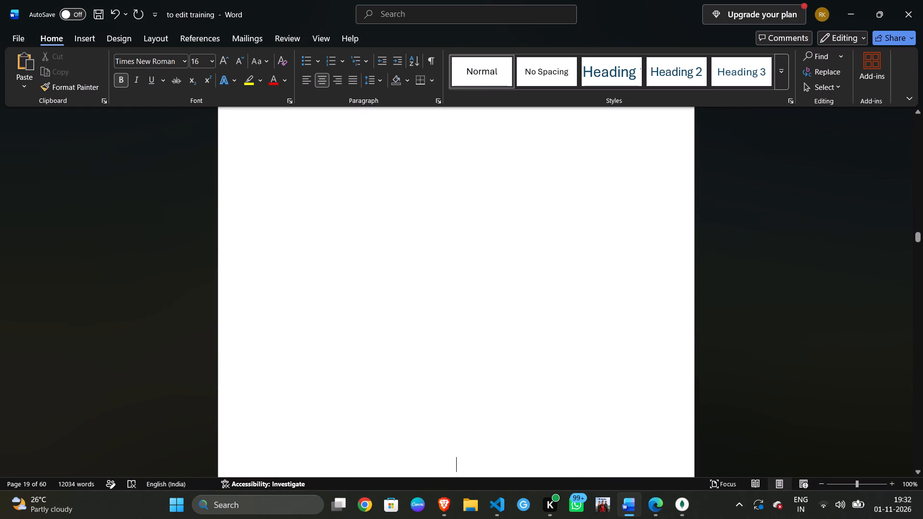
key(Down)
key(Down)
key(Down)
key(Up)
key(Up)
key(Down)
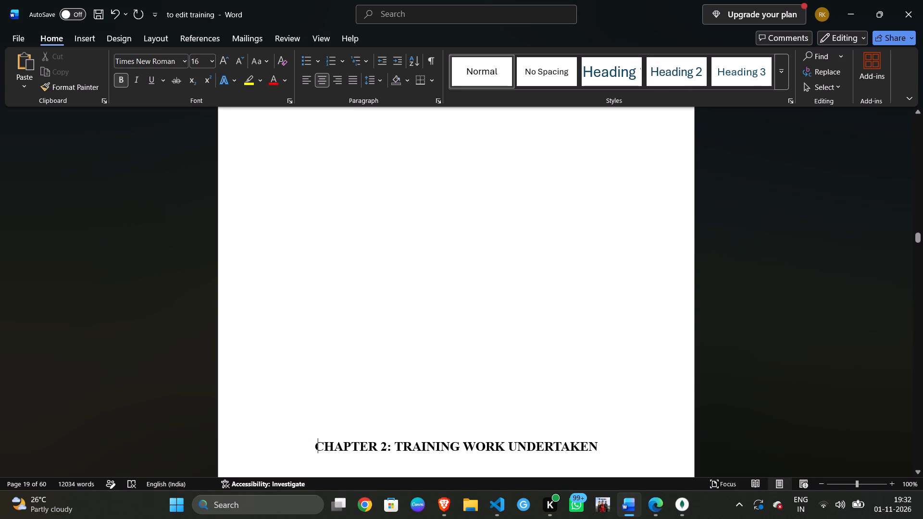
key(BackSpace)
key(BackSpace)
key(BackSpace)
key(BackSpace)
key(BackSpace)
key(BackSpace)
key(BackSpace)
key(BackSpace)
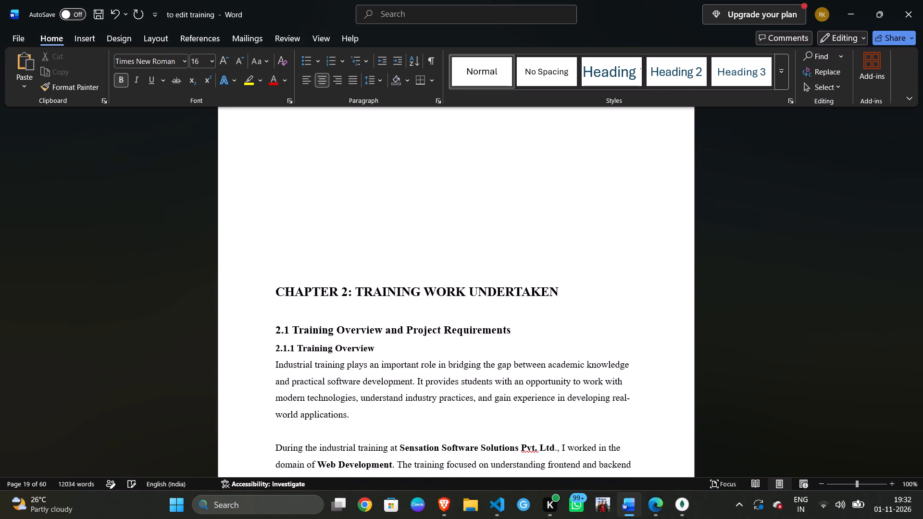
key(BackSpace)
key(BackSpace)
key(BackSpace)
key(BackSpace)
key(BackSpace)
scroll(288, 379, up, 1)
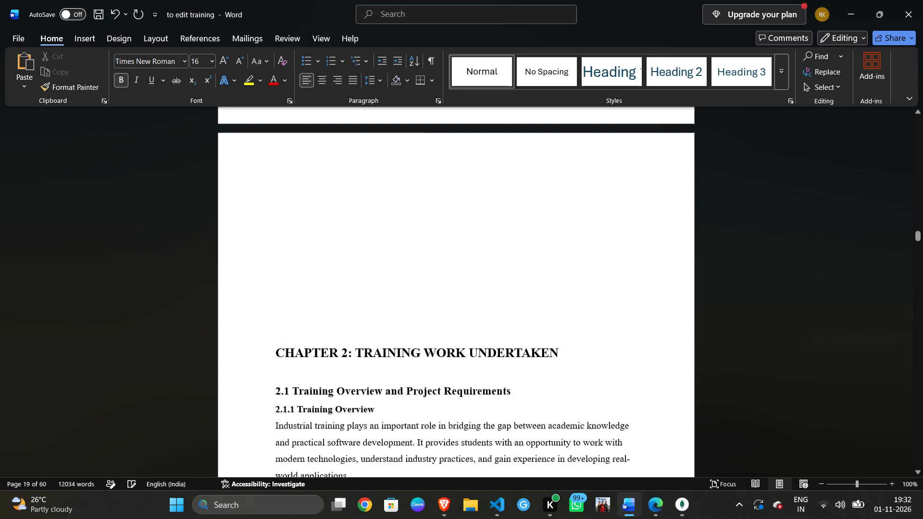
scroll(288, 379, up, 2)
key(BackSpace)
key(BackSpace)
key(BackSpace)
key(BackSpace)
key(BackSpace)
key(BackSpace)
key(BackSpace)
key(BackSpace)
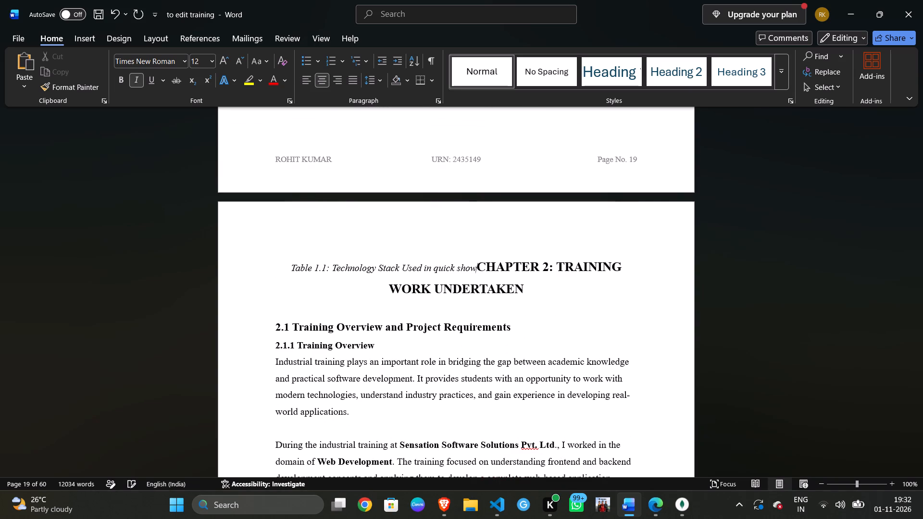
key(ctrl+z)
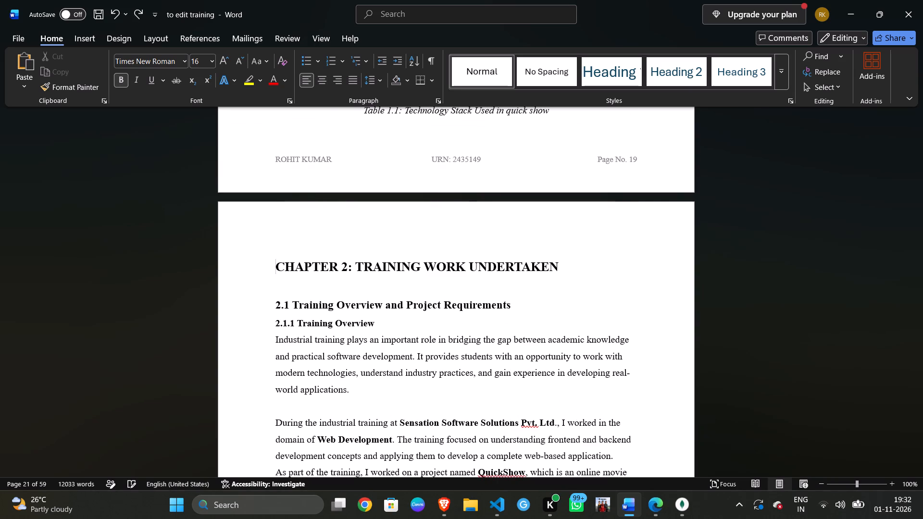
Center the "CHAPTER 2: TRAINING WORK UNDERTAKEN" heading and delete the blank line below it.
click(324, 80)
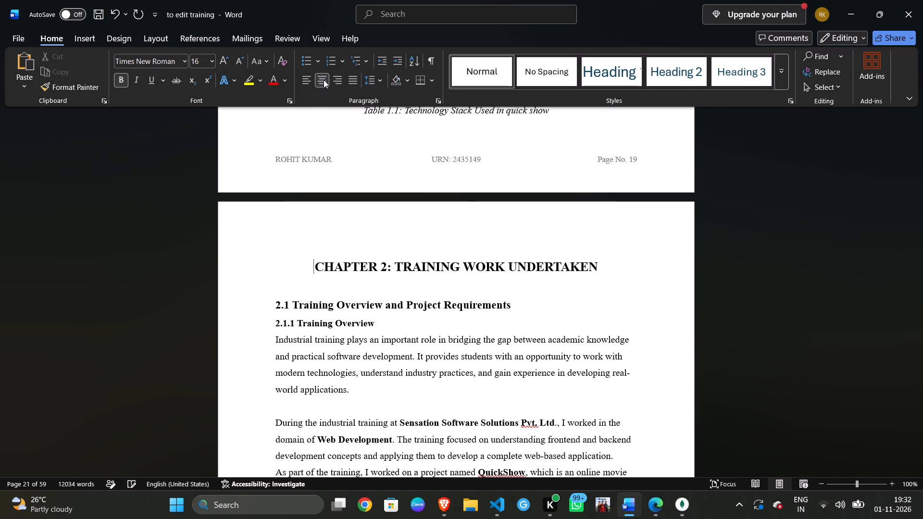
click(288, 288)
key(BackSpace)
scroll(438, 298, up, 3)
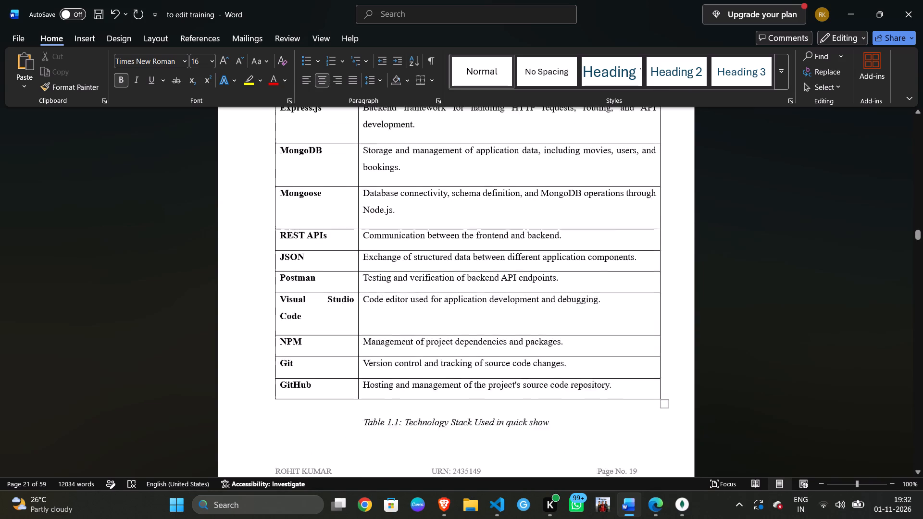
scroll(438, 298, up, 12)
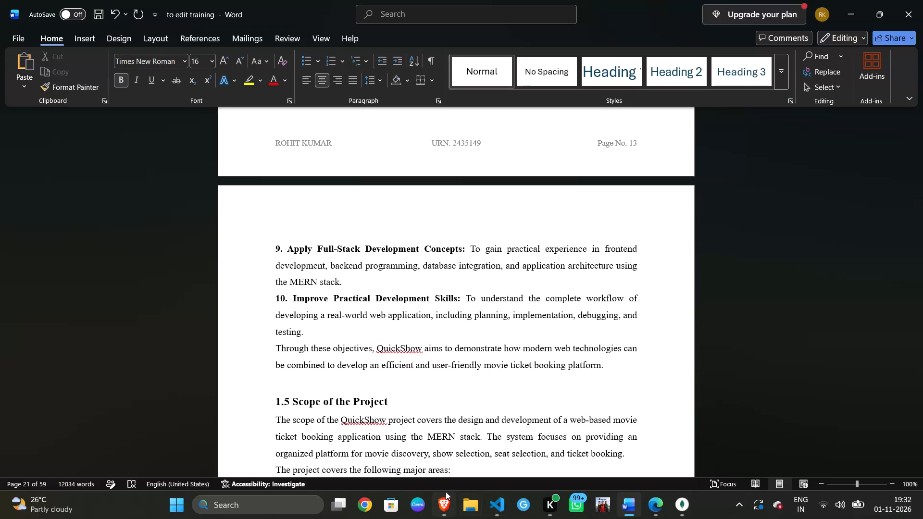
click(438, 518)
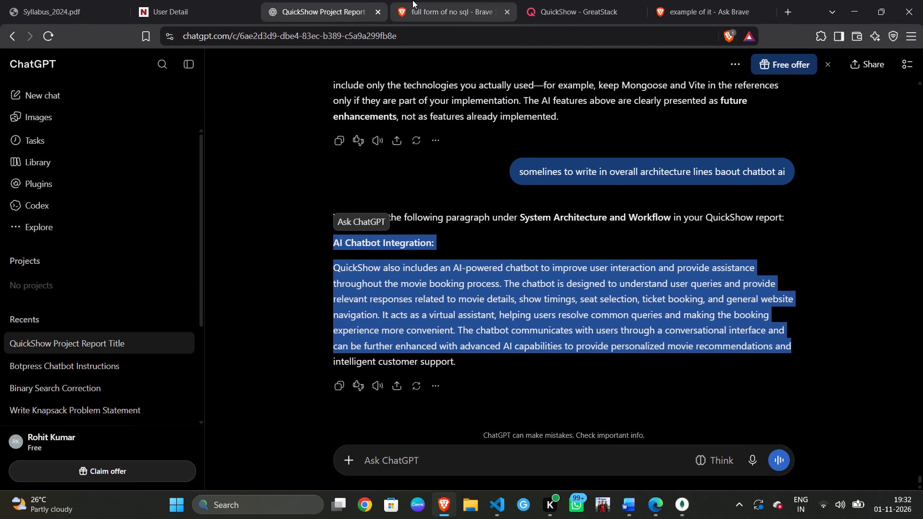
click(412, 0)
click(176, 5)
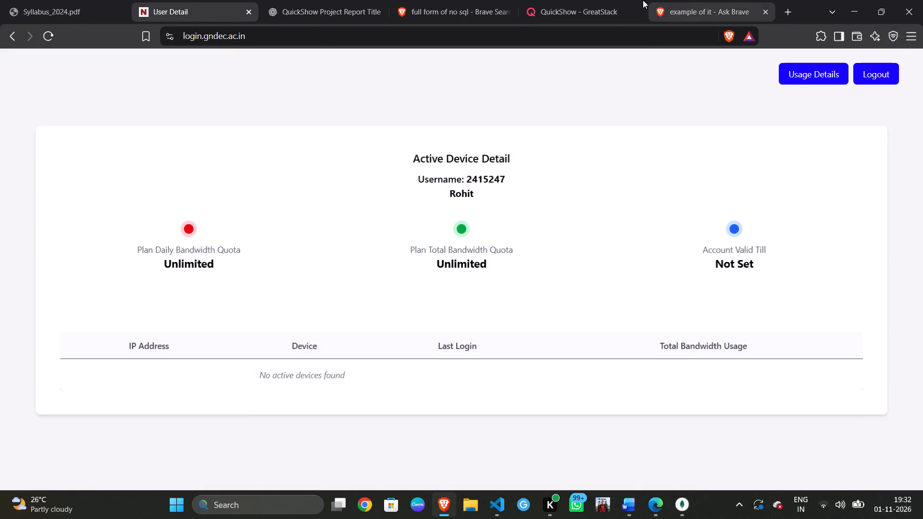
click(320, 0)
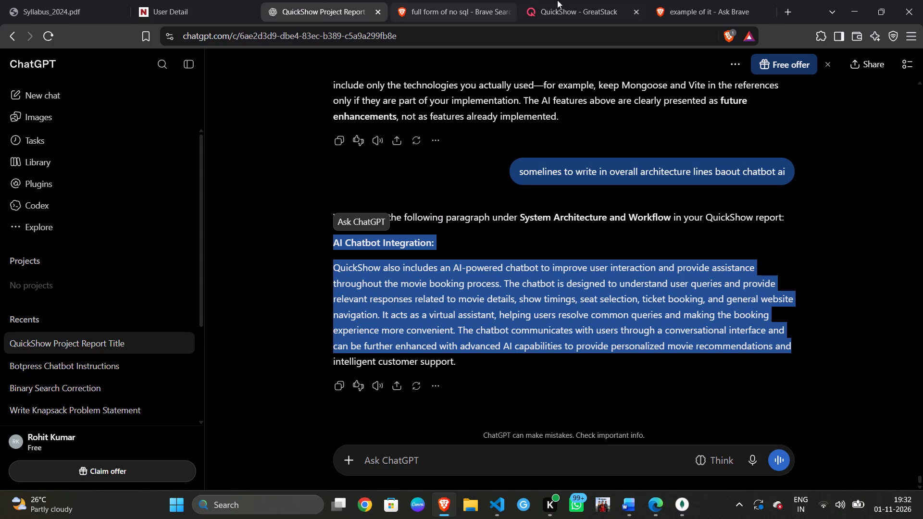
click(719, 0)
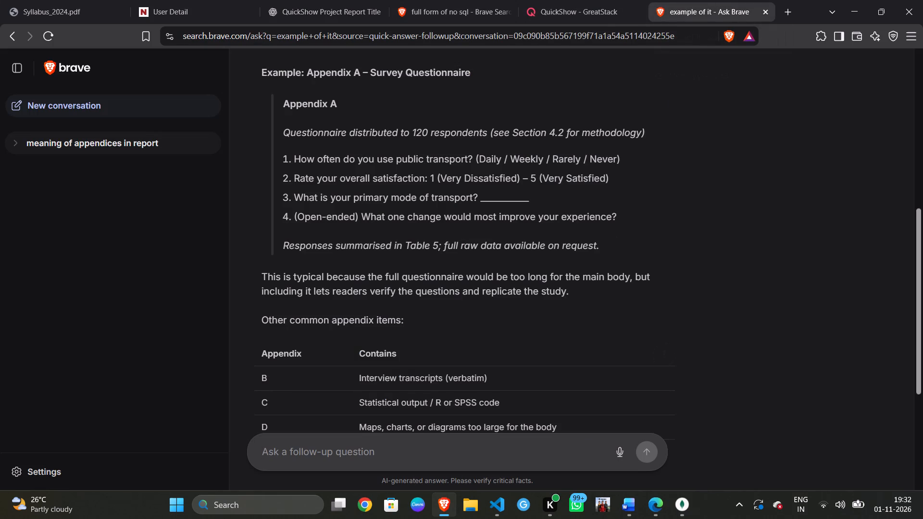
Switch to Microsoft Edge and look back through the sample training report PDF to examine how its Chapter 2 is laid out.
click(654, 505)
scroll(182, 340, up, 17)
scroll(182, 340, down, 1)
scroll(182, 340, up, 5)
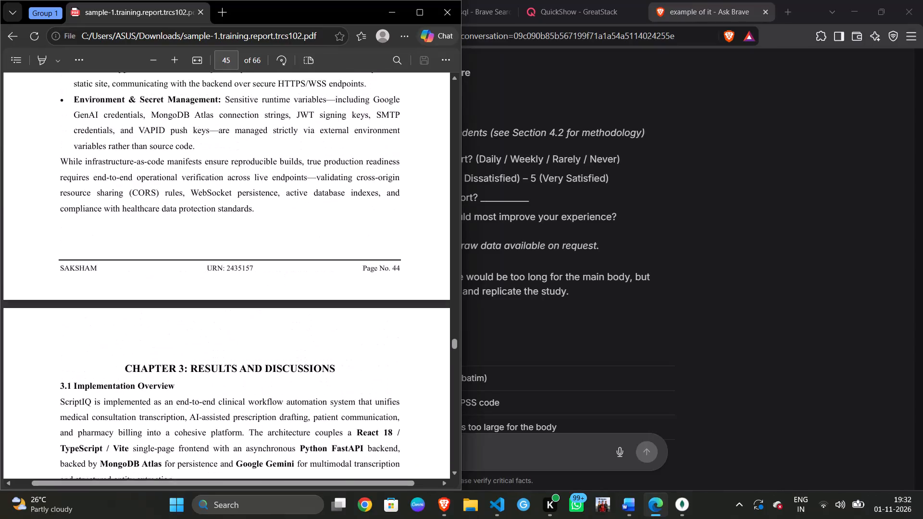
scroll(182, 340, up, 9)
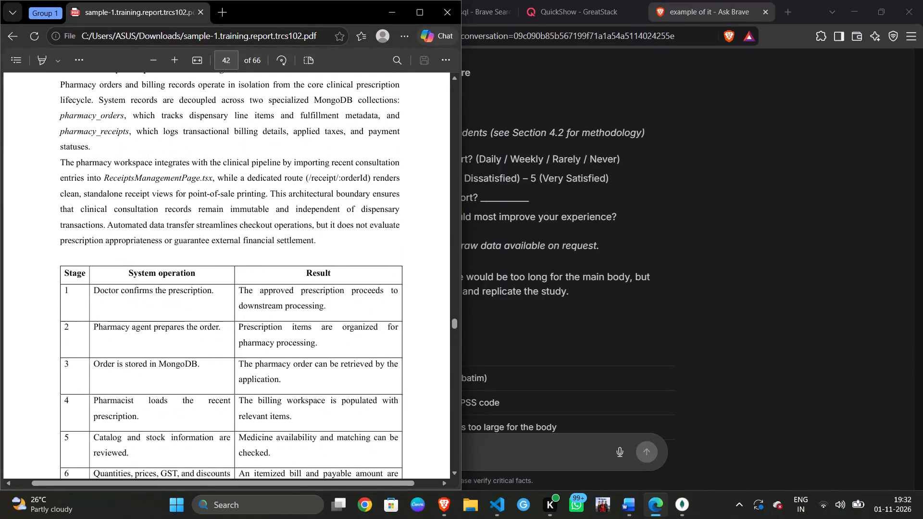
scroll(182, 340, up, 9)
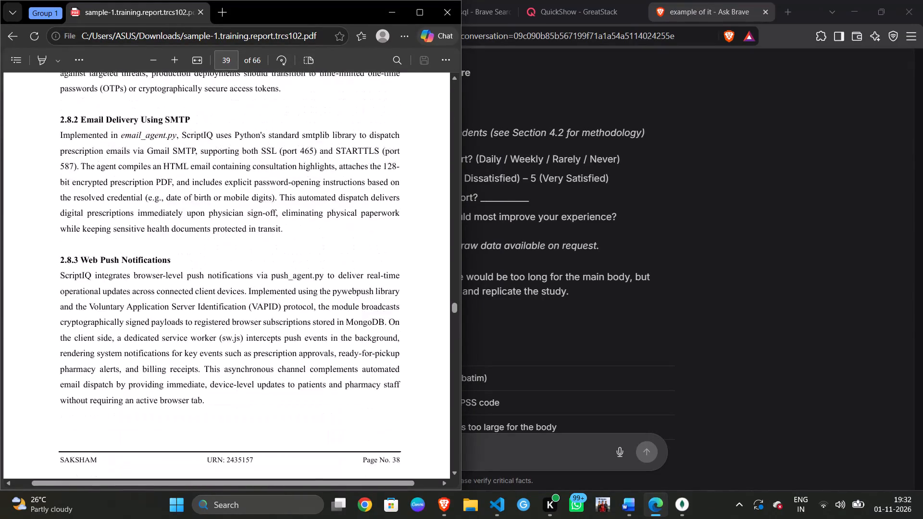
scroll(182, 340, up, 12)
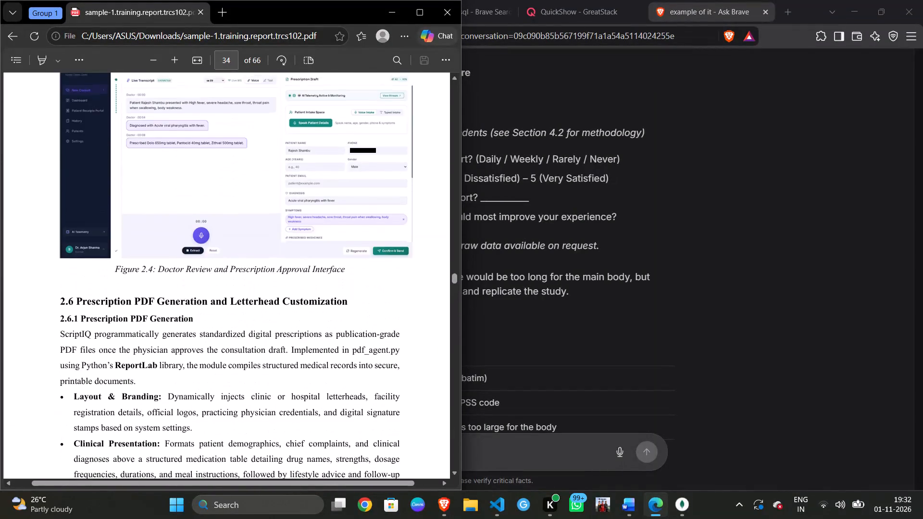
scroll(182, 340, up, 8)
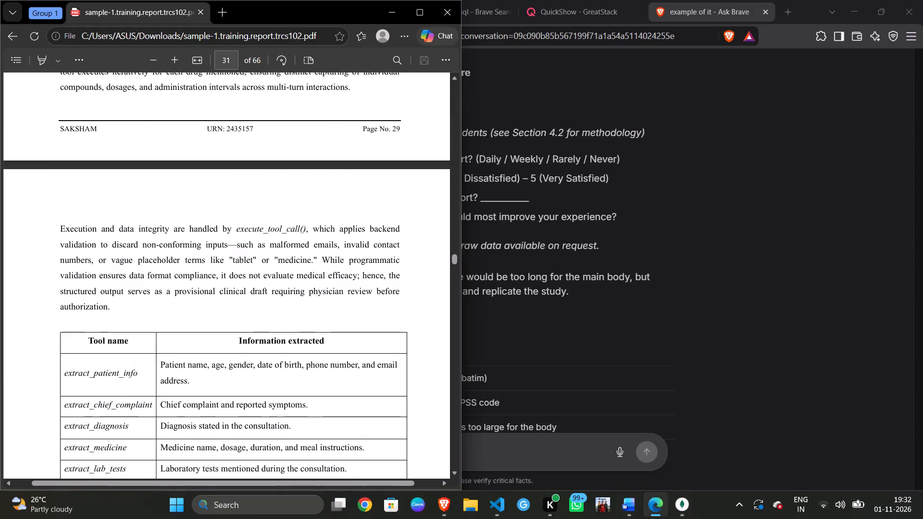
scroll(182, 340, up, 10)
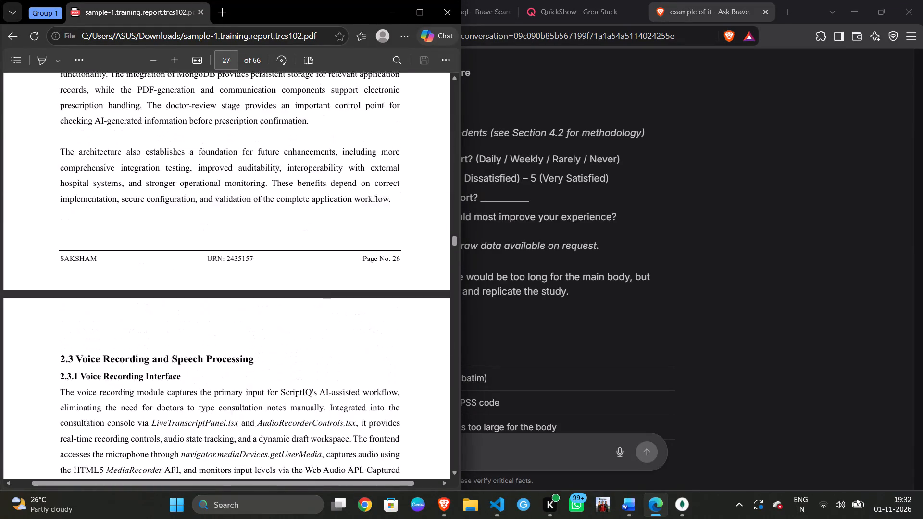
scroll(182, 340, up, 9)
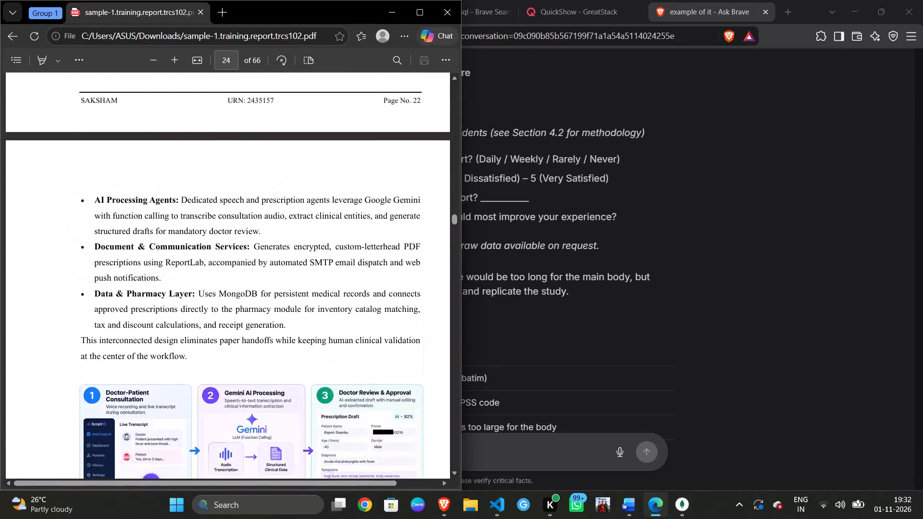
scroll(182, 340, up, 8)
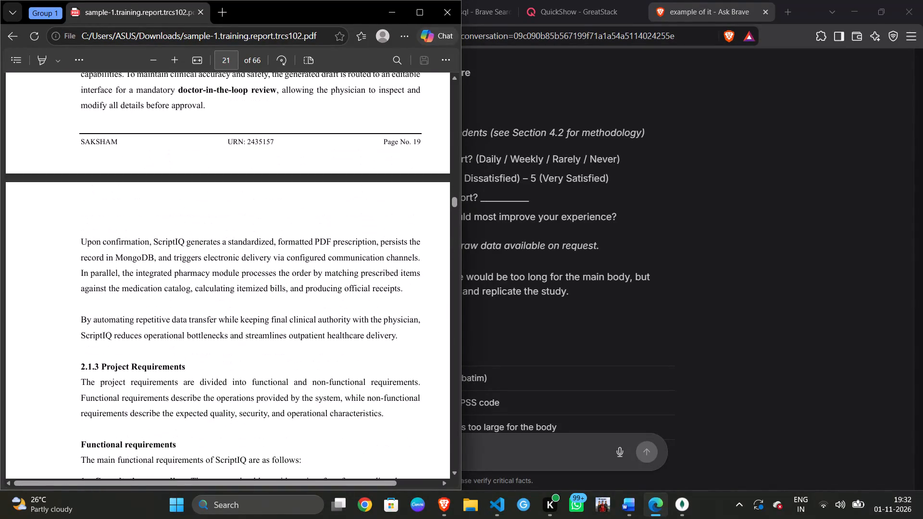
scroll(182, 340, up, 5)
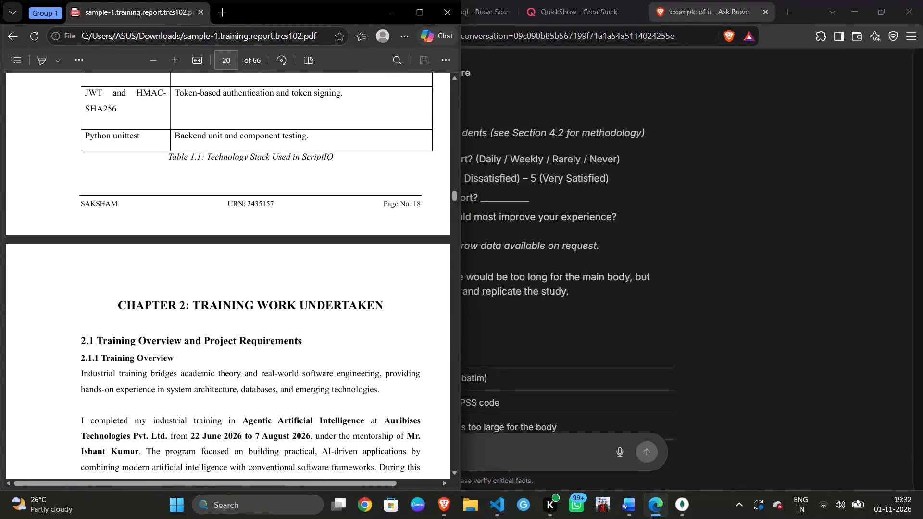
Return to the Word training report and insert a blank line between the Chapter 2 title and the "2.1 Training Overview and Project Requirements" heading.
click(390, 12)
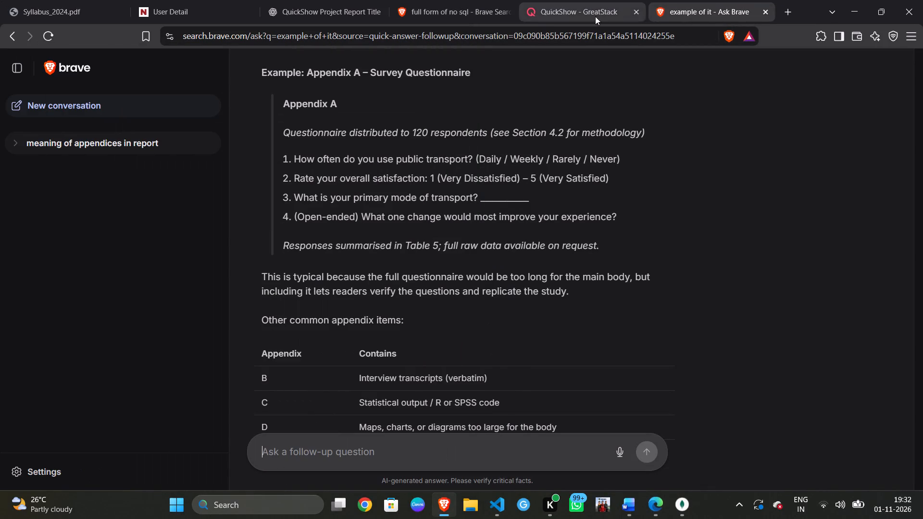
click(853, 0)
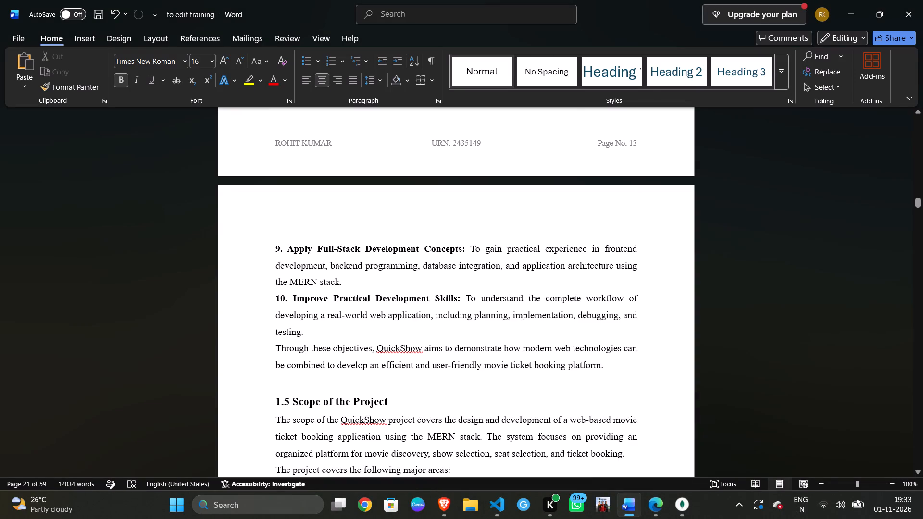
scroll(266, 330, up, 4)
scroll(266, 330, down, 2)
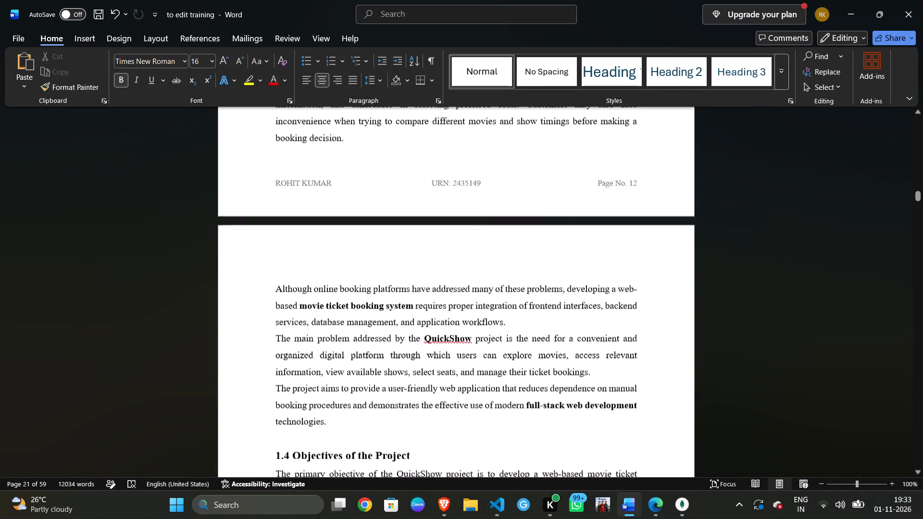
scroll(266, 330, down, 8)
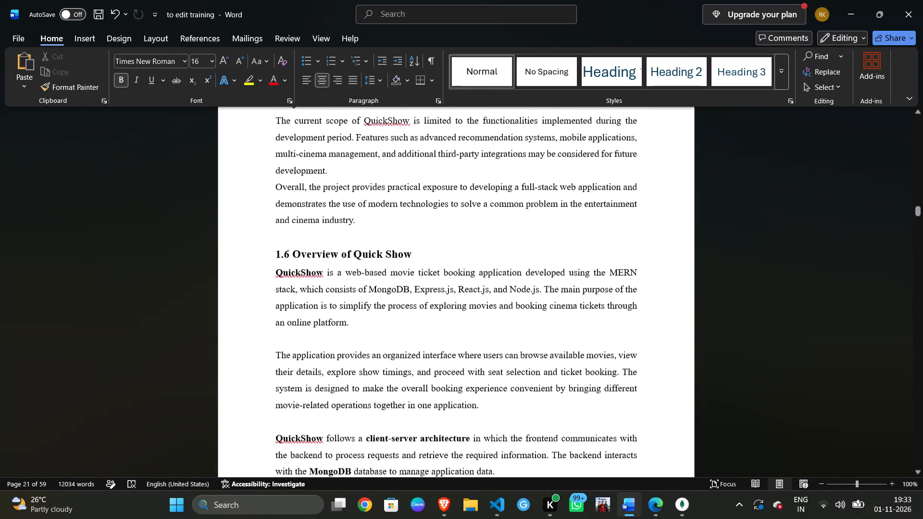
scroll(266, 330, down, 9)
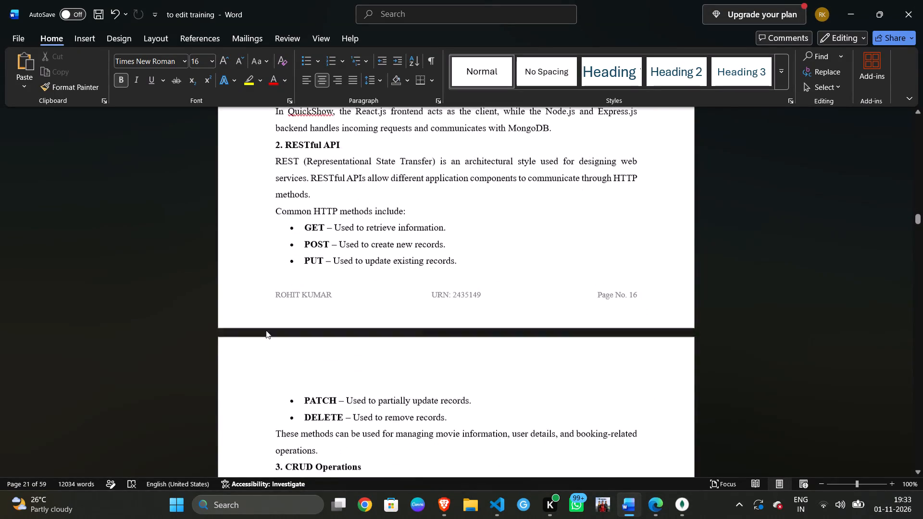
scroll(266, 330, down, 7)
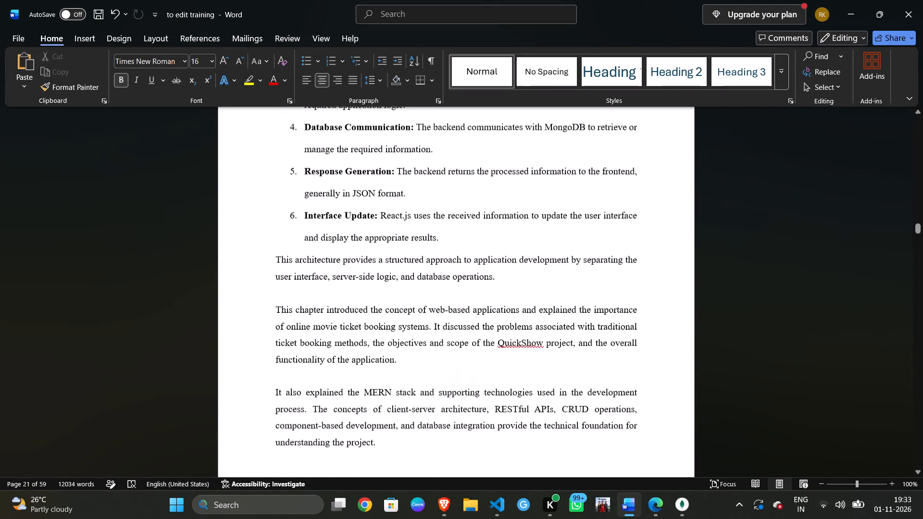
scroll(266, 330, down, 7)
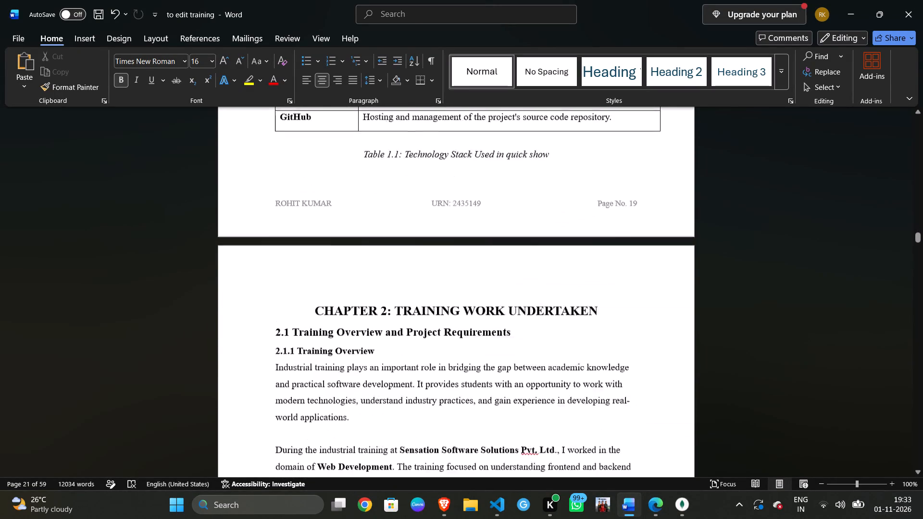
scroll(266, 330, down, 1)
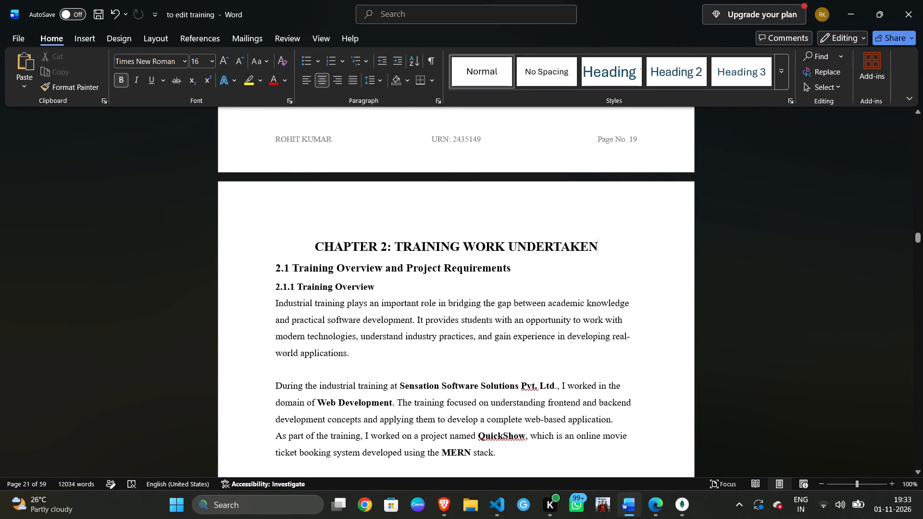
click(273, 271)
key(Return)
Set the font size of the "2.1.2 Project Overview" heading to 14.
scroll(349, 309, down, 1)
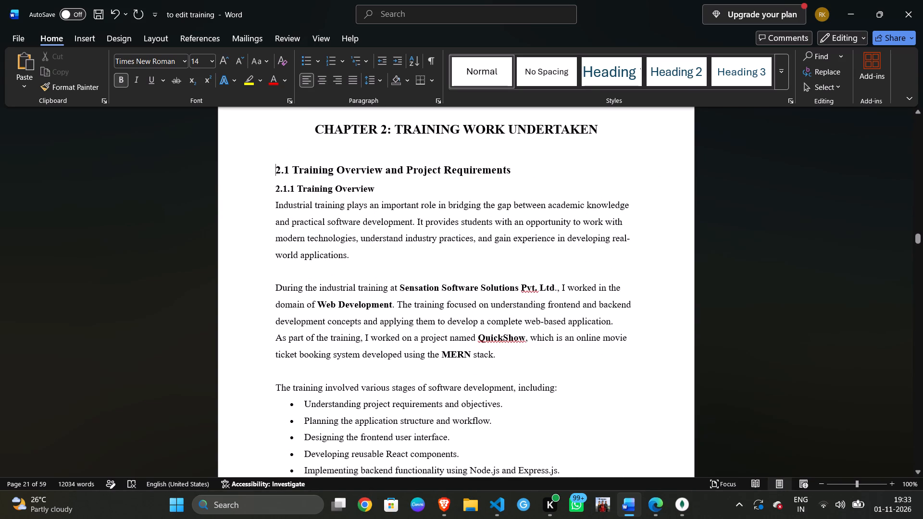
scroll(381, 191, down, 1)
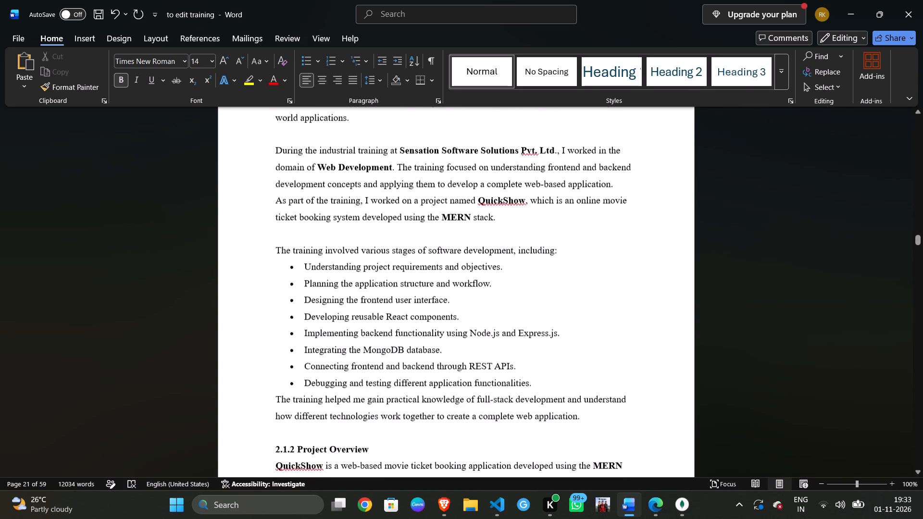
scroll(381, 191, down, 1)
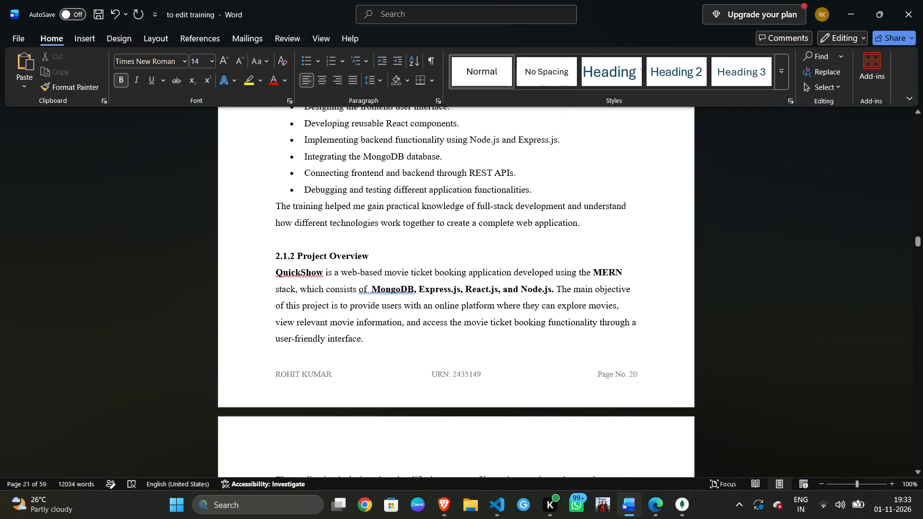
drag(370, 260, 270, 262)
click(357, 227)
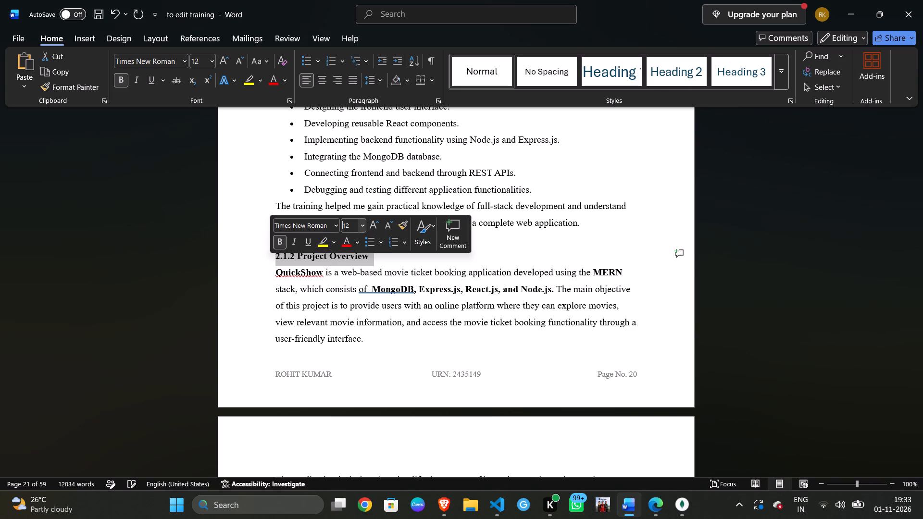
text(14)
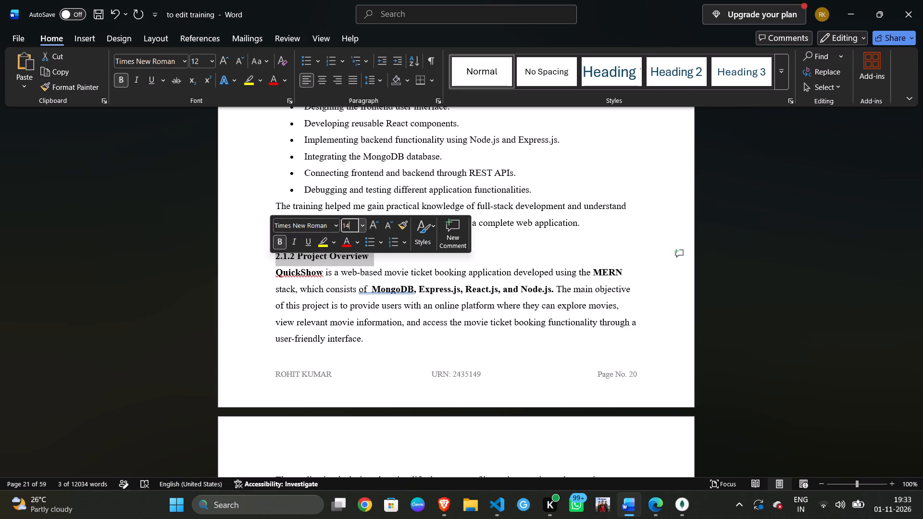
click(367, 375)
Set the font size of the "2.1.3 Project Requirements" heading to 14.
scroll(367, 375, down, 1)
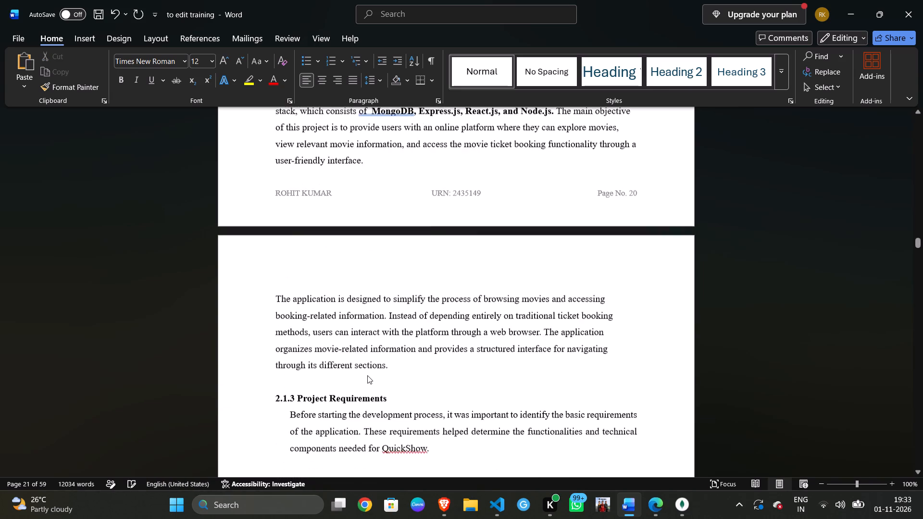
scroll(367, 375, down, 1)
drag(395, 343, 275, 339)
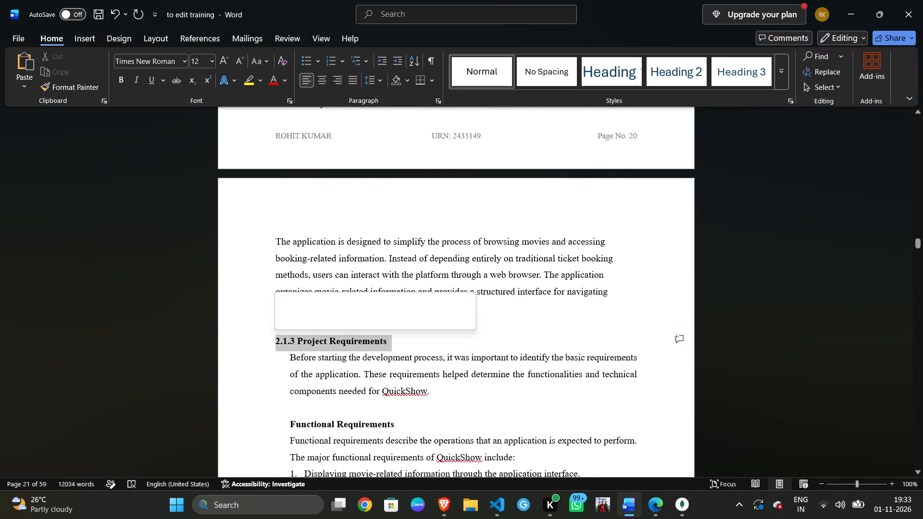
click(366, 306)
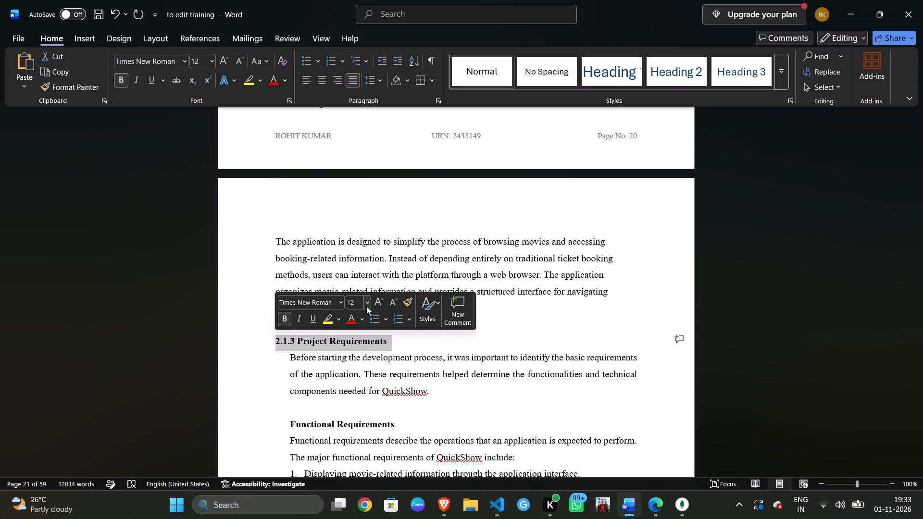
click(359, 141)
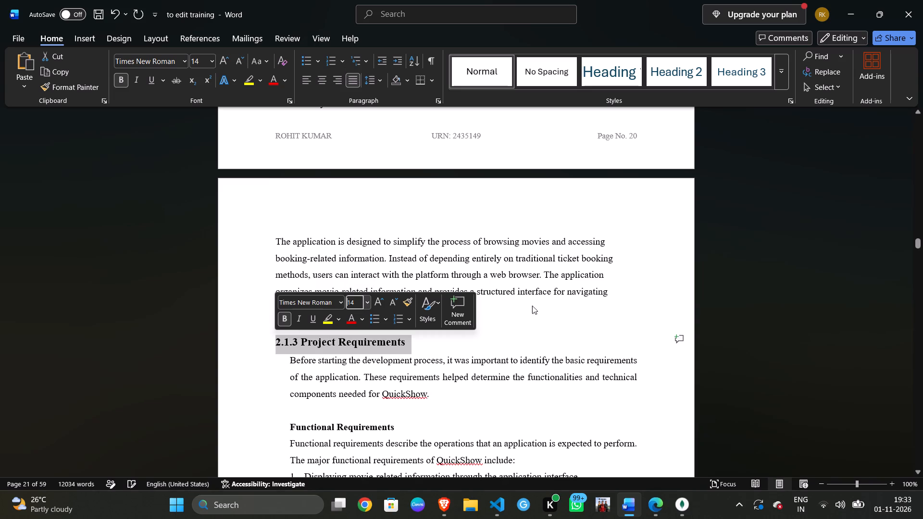
click(553, 306)
Set the font size of the "Functional Requirements" subheading in section 2.1.3 to 14.
scroll(553, 306, down, 1)
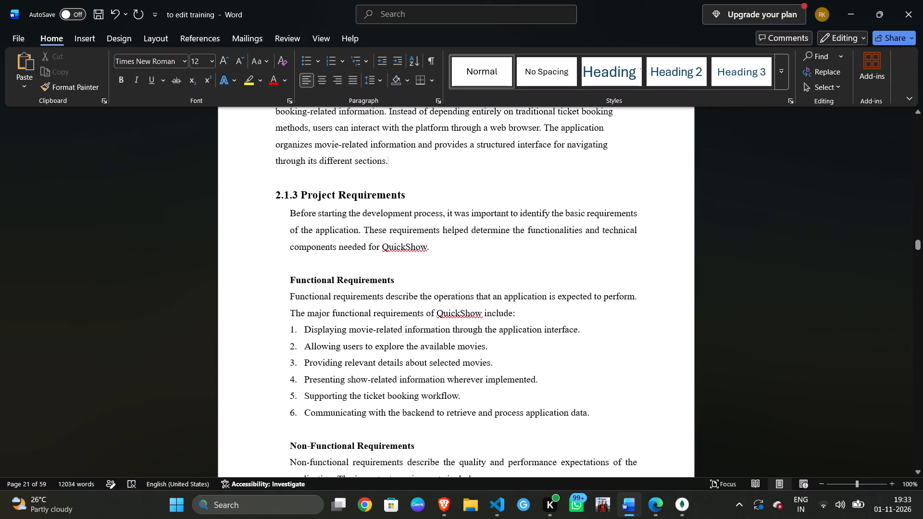
drag(399, 282, 306, 281)
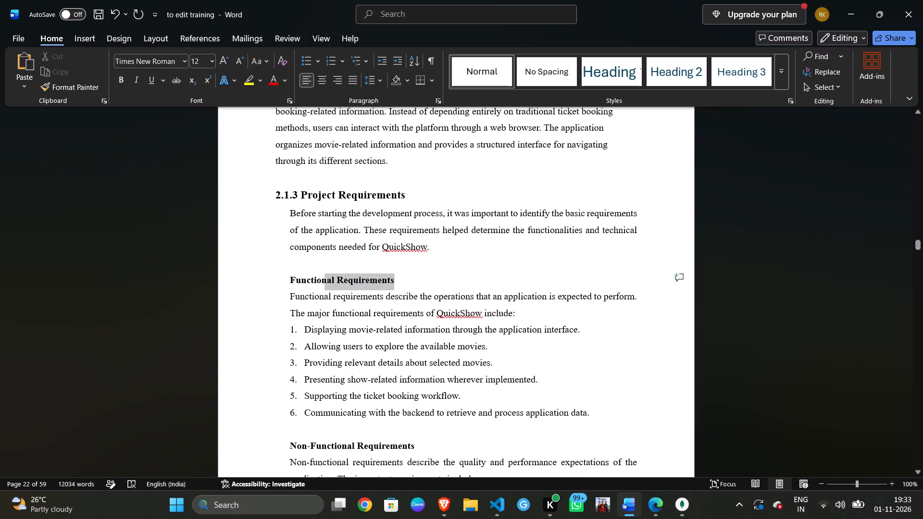
drag(306, 281, 279, 279)
click(372, 243)
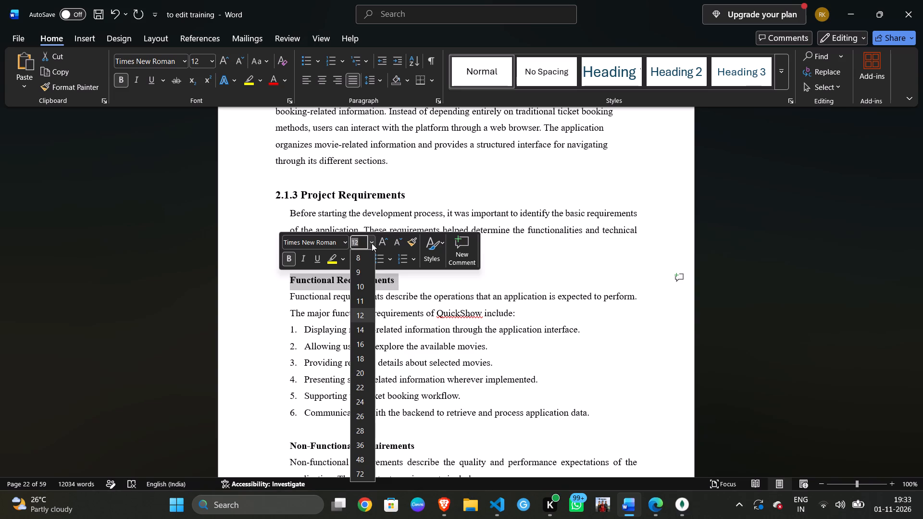
click(365, 329)
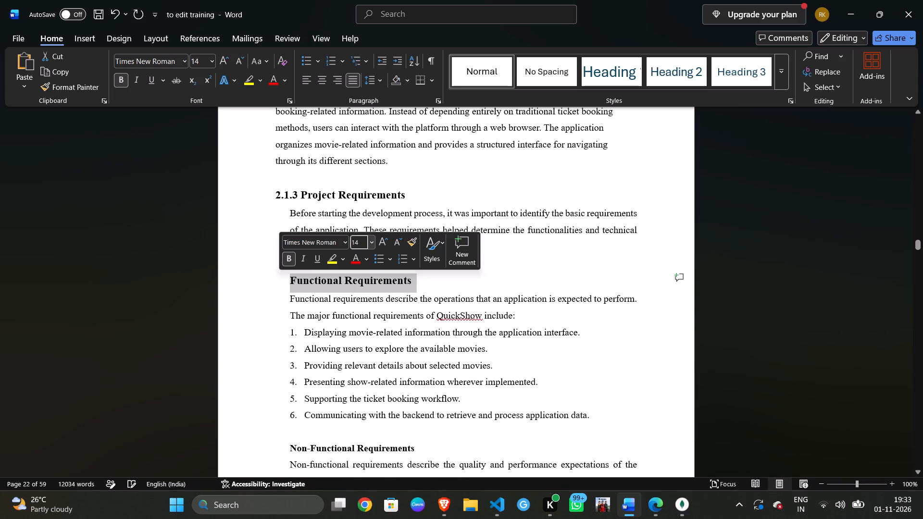
Set the font size of the "Non-Functional Requirements" subheading in section 2.1.3 to 14.
scroll(439, 417, down, 1)
drag(419, 335, 352, 329)
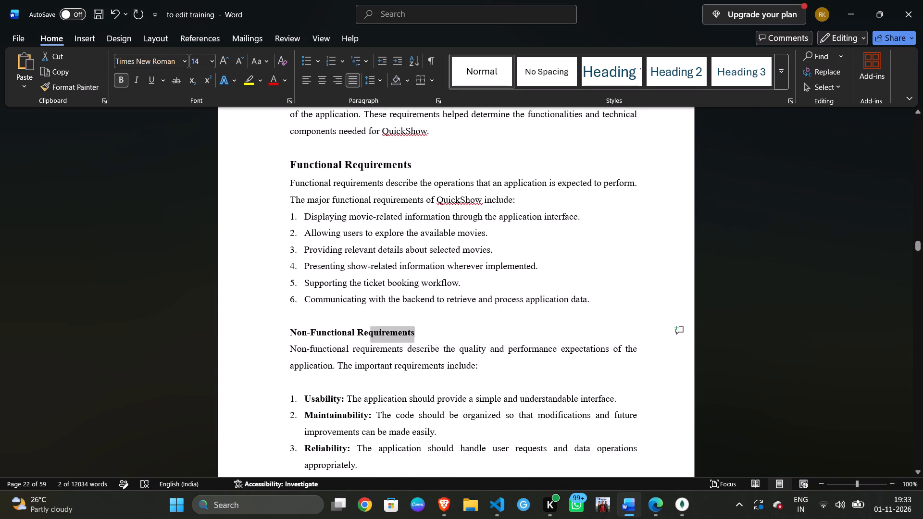
drag(352, 329, 291, 331)
click(384, 292)
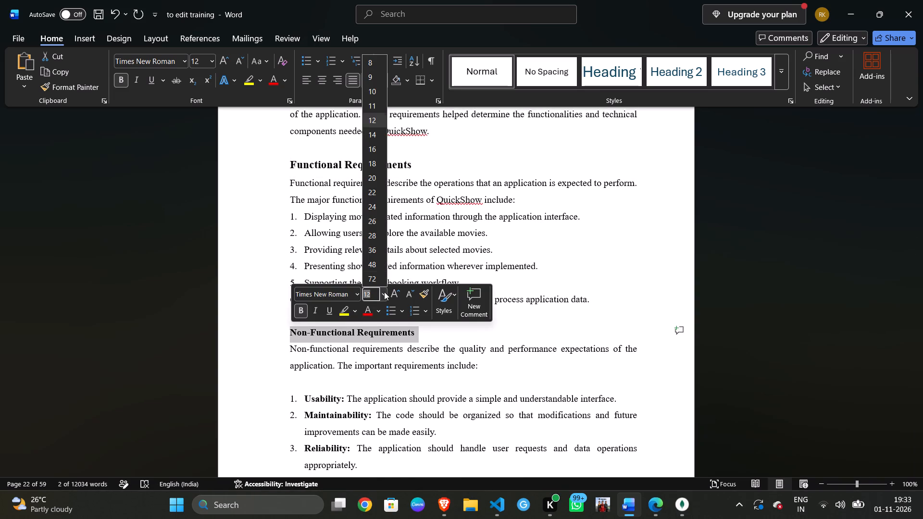
click(371, 138)
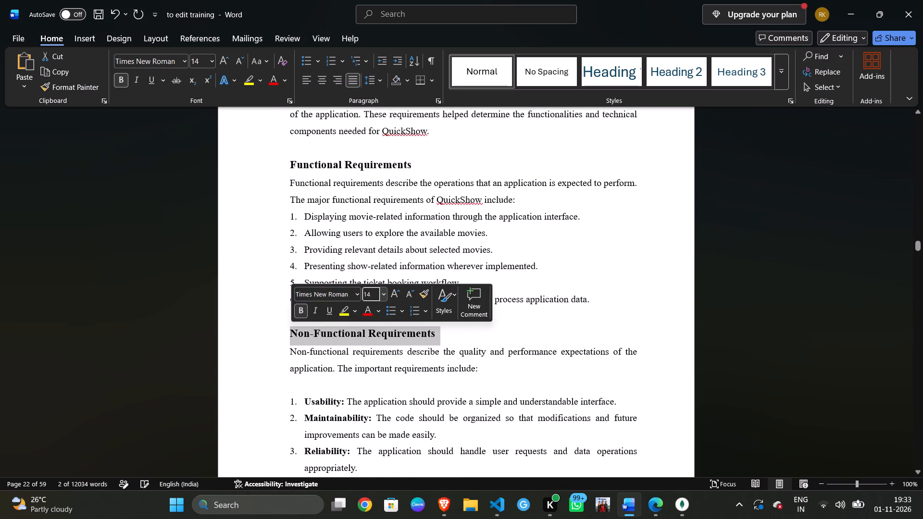
click(530, 364)
Delete the blank line between the Non-Functional Requirements introduction and its numbered list.
scroll(530, 364, down, 2)
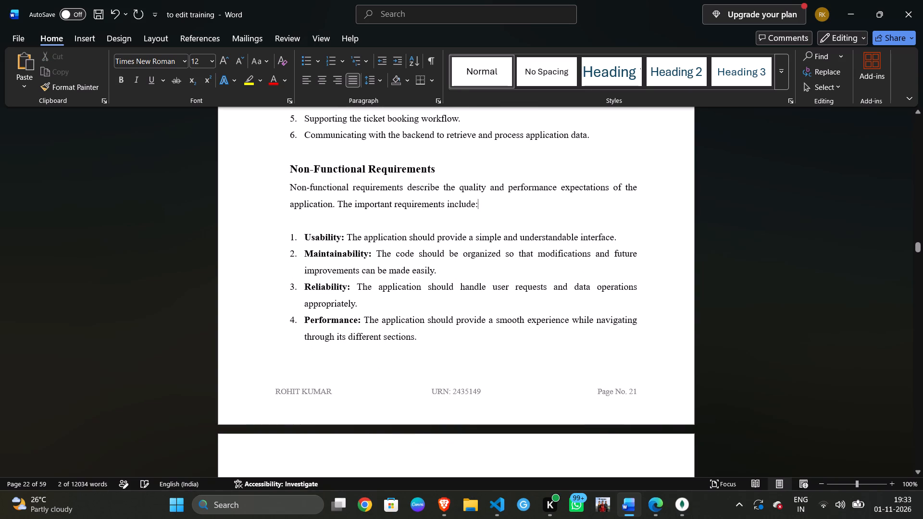
click(342, 223)
key(BackSpace)
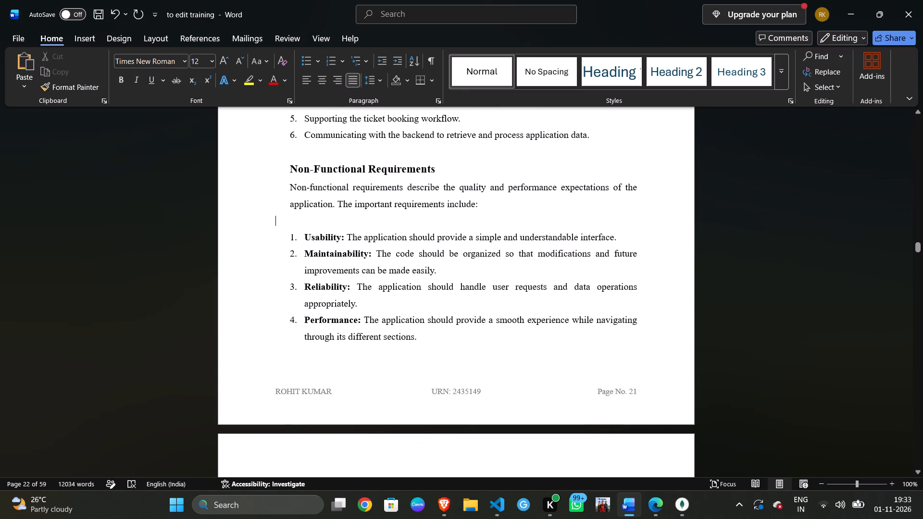
key(BackSpace)
Delete the blank line above the "Functional Requirements" subheading in section 2.1.3.
scroll(342, 223, up, 1)
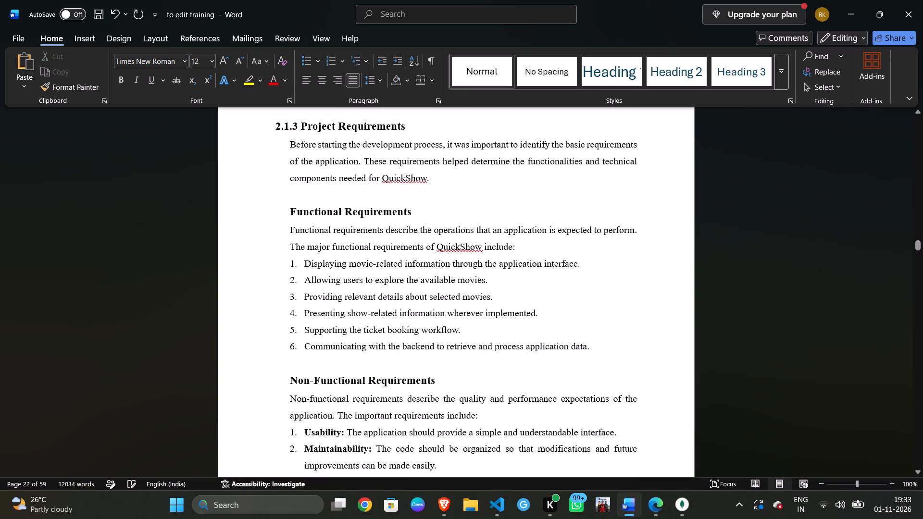
click(311, 204)
key(BackSpace)
key(BackSpace)
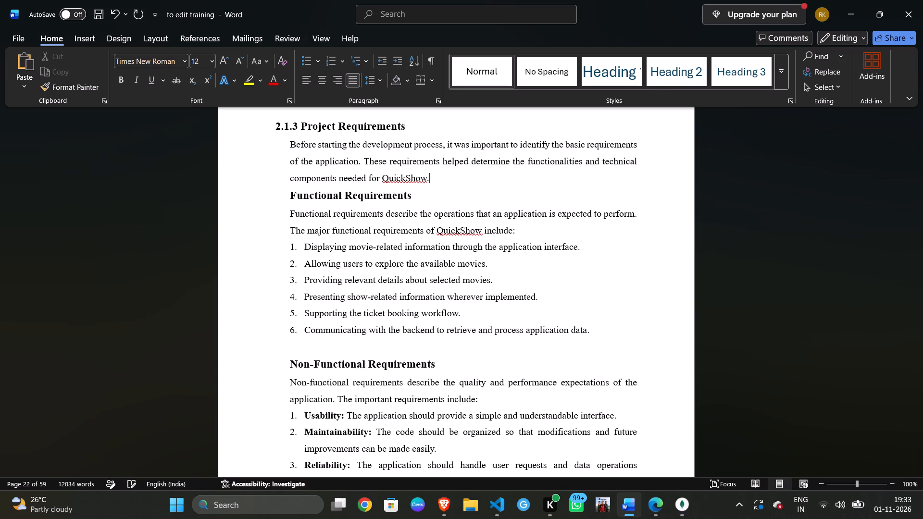
Insert a blank line above the "Technical Requirements" subheading so it starts on the same page as its paragraph.
scroll(349, 262, down, 2)
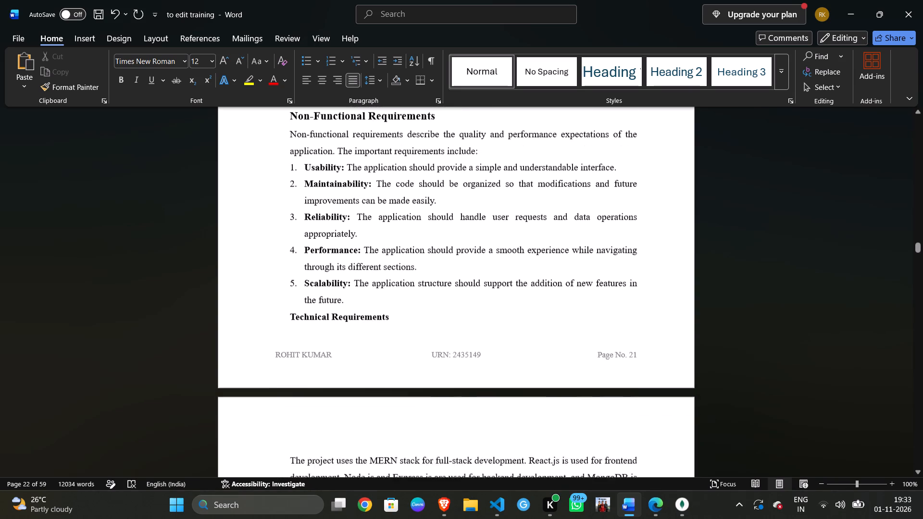
scroll(349, 262, down, 1)
click(290, 268)
key(Return)
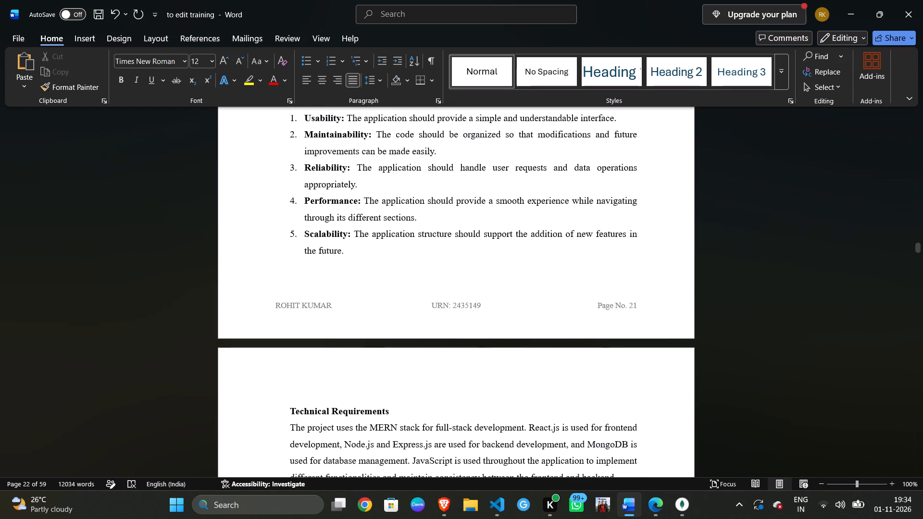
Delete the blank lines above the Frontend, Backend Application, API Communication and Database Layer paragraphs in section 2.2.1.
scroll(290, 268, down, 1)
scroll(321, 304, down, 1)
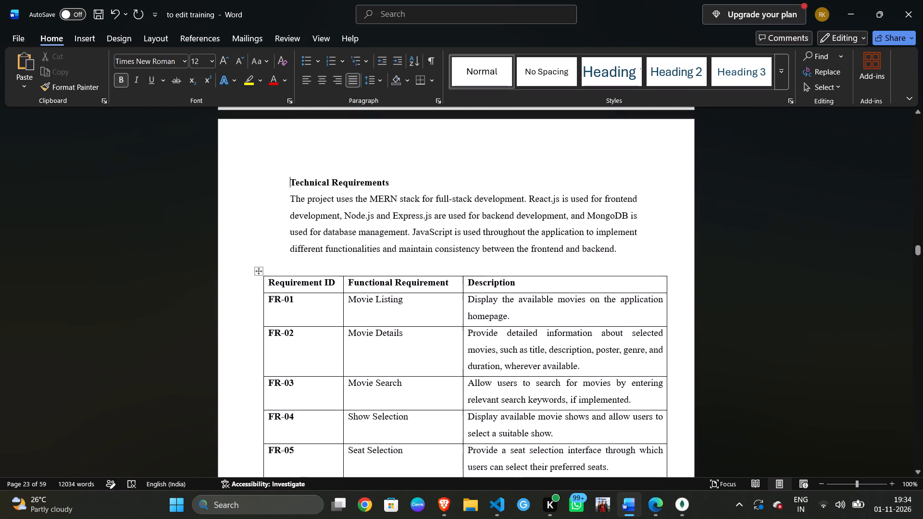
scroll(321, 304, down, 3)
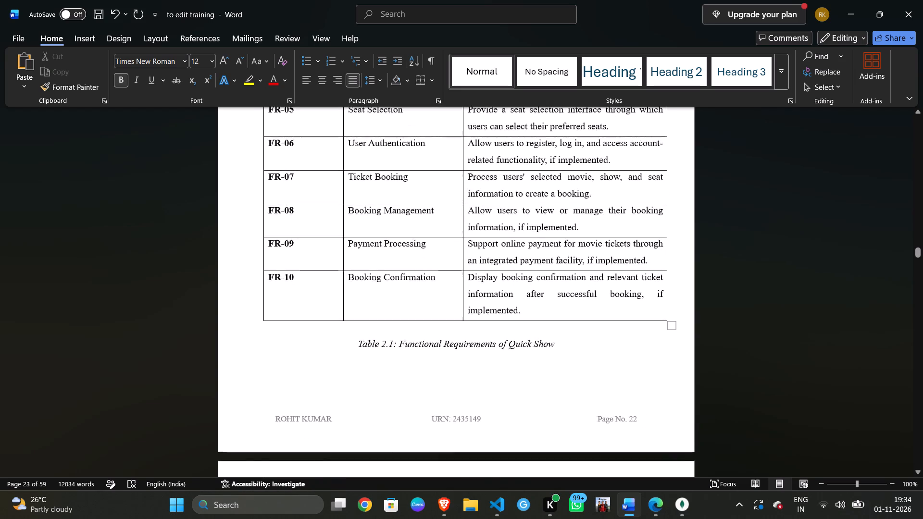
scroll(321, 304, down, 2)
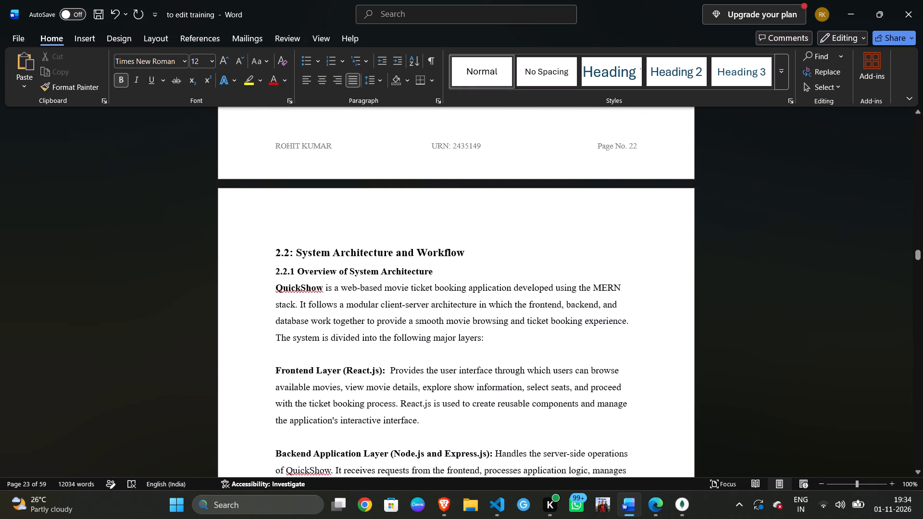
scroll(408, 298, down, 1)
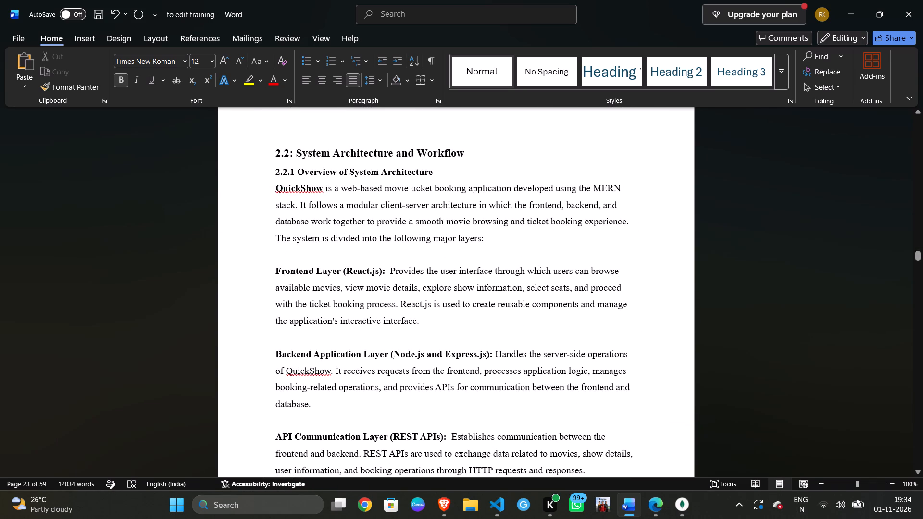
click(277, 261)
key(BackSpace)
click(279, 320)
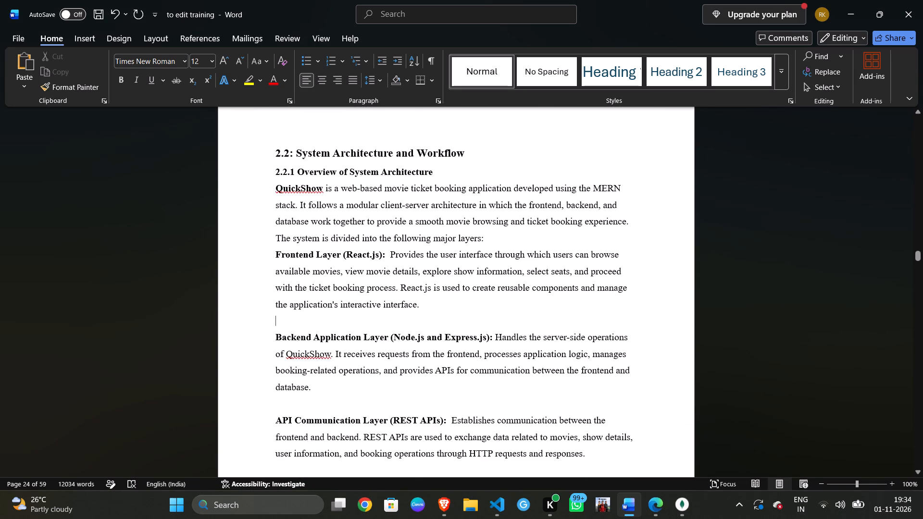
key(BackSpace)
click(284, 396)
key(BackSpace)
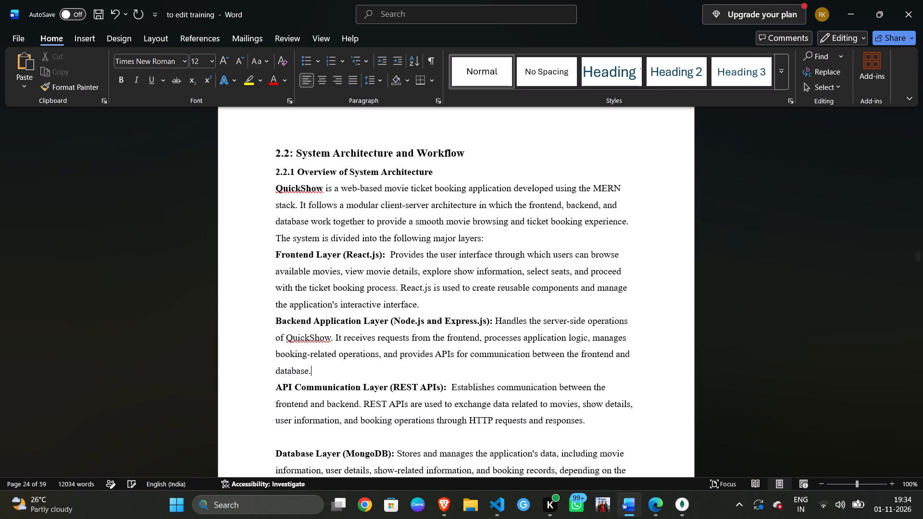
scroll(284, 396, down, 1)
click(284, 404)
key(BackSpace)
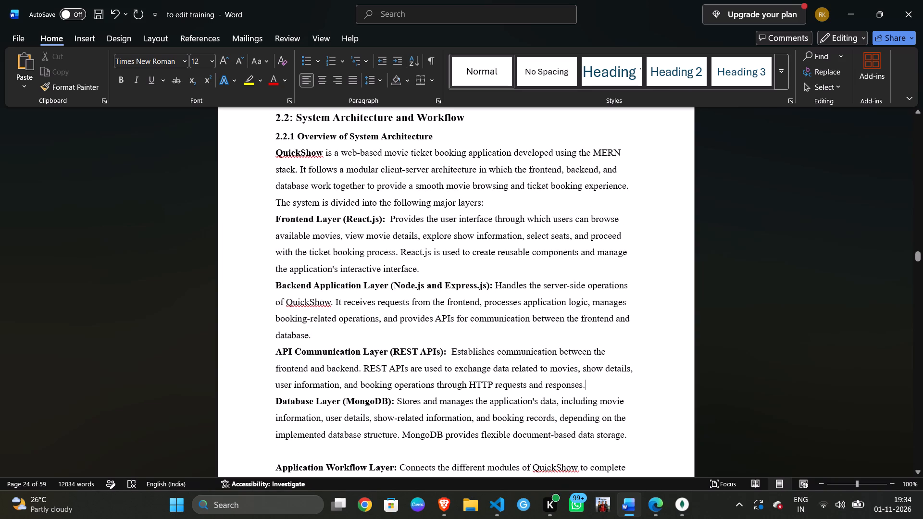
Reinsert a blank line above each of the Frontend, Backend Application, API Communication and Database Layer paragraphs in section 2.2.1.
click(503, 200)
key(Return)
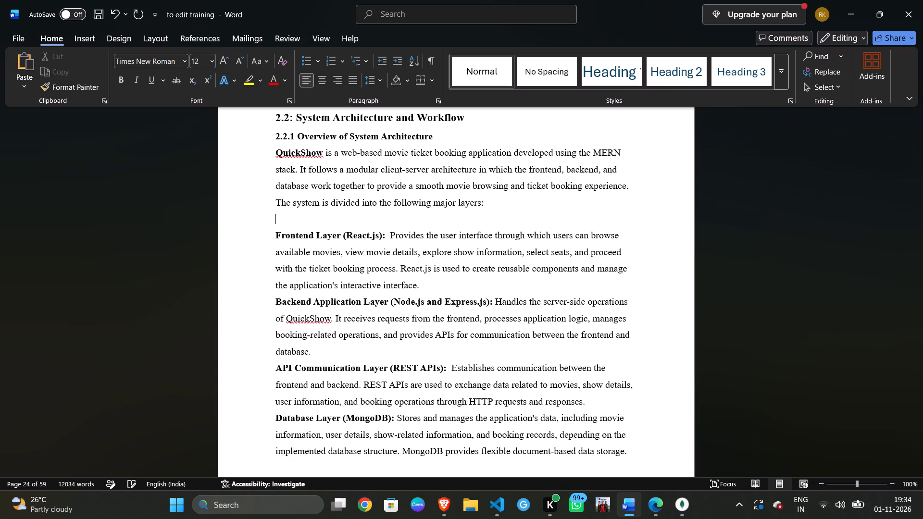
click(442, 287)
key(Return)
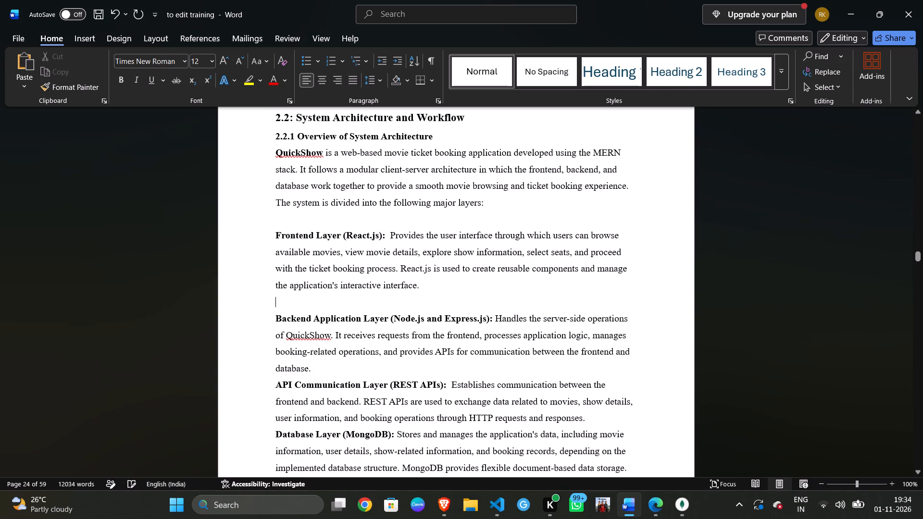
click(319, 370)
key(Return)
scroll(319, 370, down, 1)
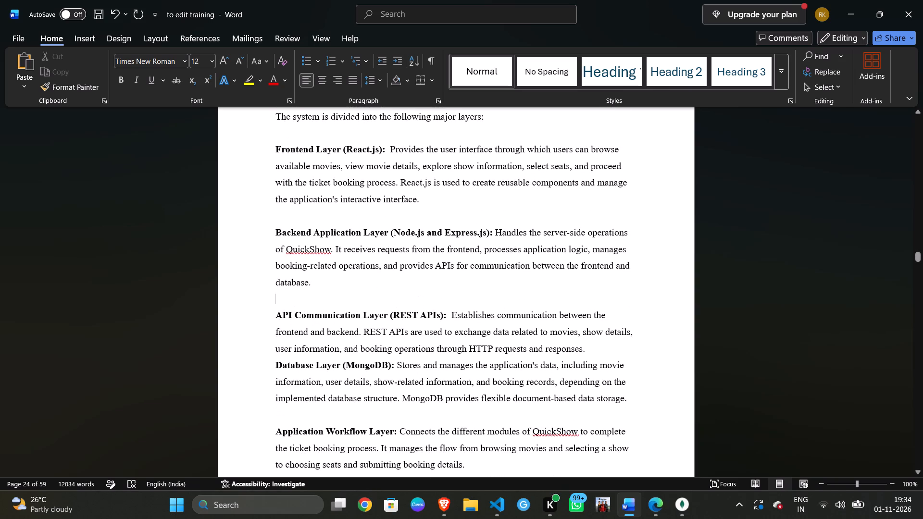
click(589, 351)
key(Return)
Delete the duplicate "2.2.2 Major System Components" heading directly above the section's introductory paragraph.
scroll(589, 351, down, 1)
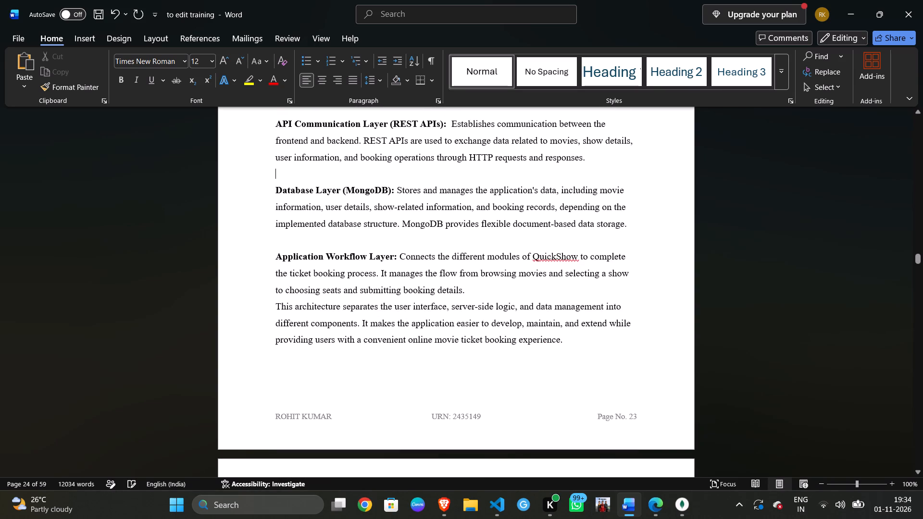
scroll(415, 333, down, 3)
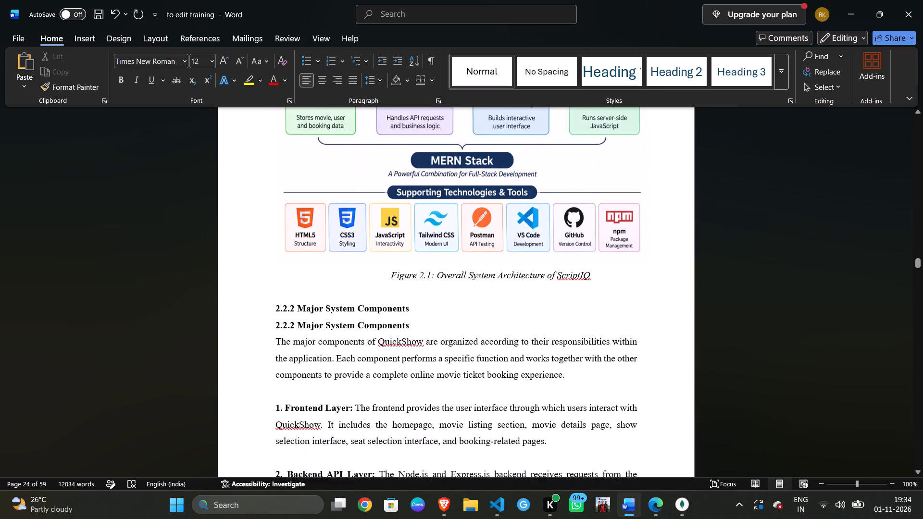
scroll(415, 333, down, 1)
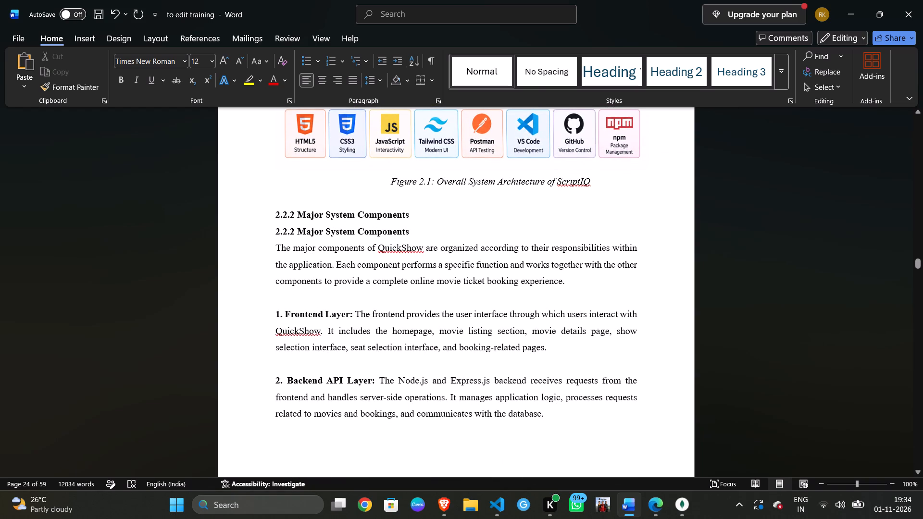
drag(411, 235, 273, 231)
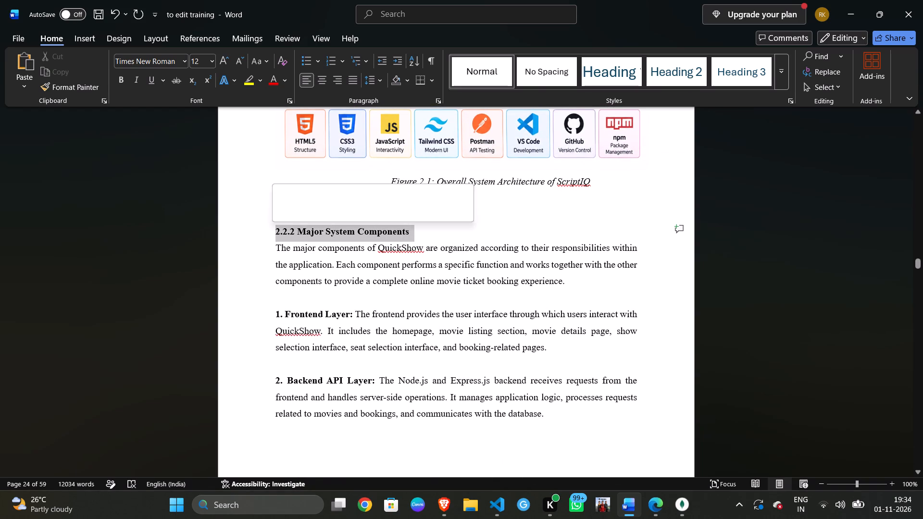
key(BackSpace)
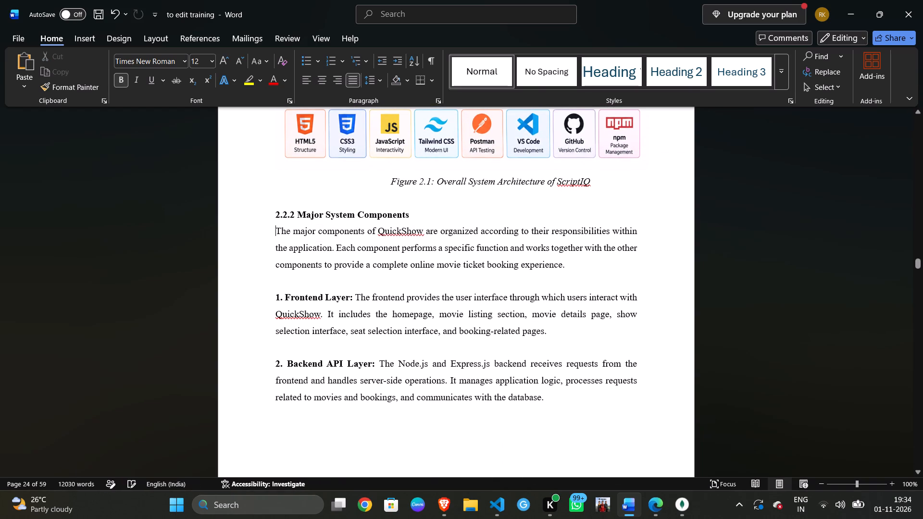
Delete the blank lines between workflow stages 2 (Movie Browsing) and 5 (Seat Selection) in section 2.2.3.
scroll(286, 359, down, 2)
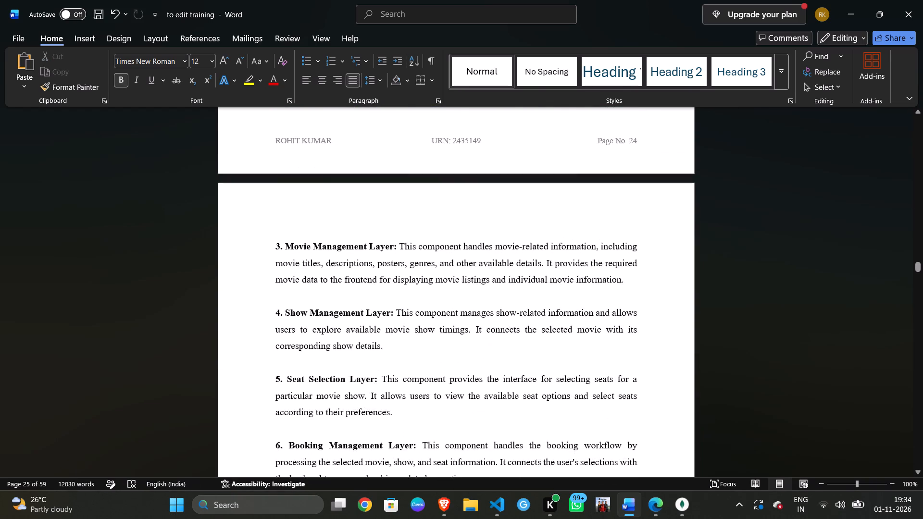
scroll(286, 359, down, 3)
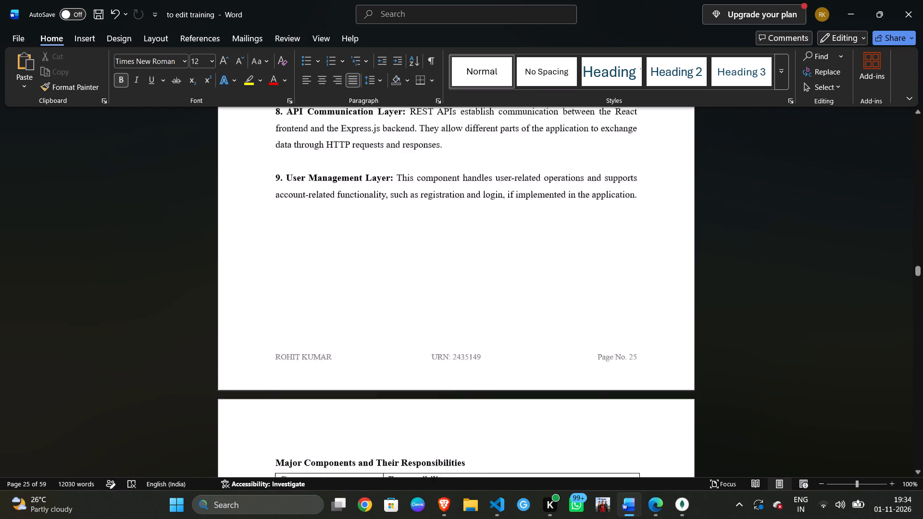
scroll(286, 359, down, 3)
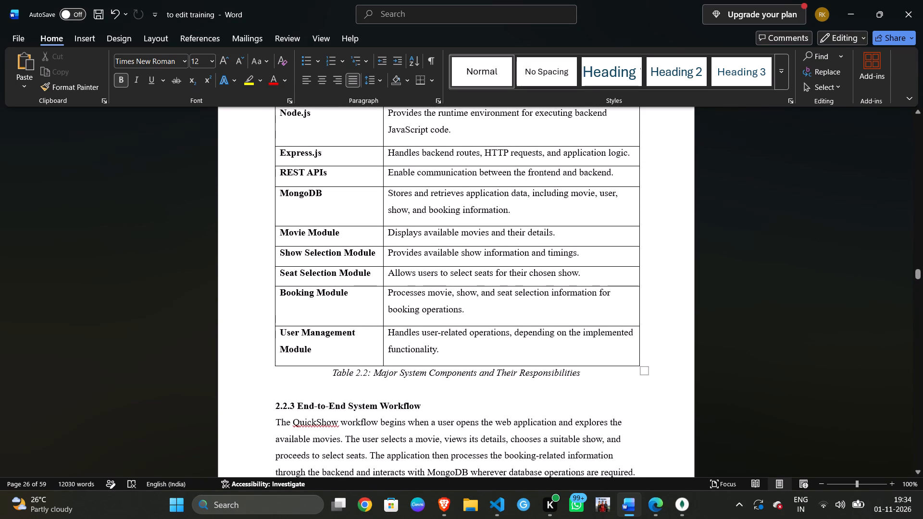
scroll(286, 359, down, 3)
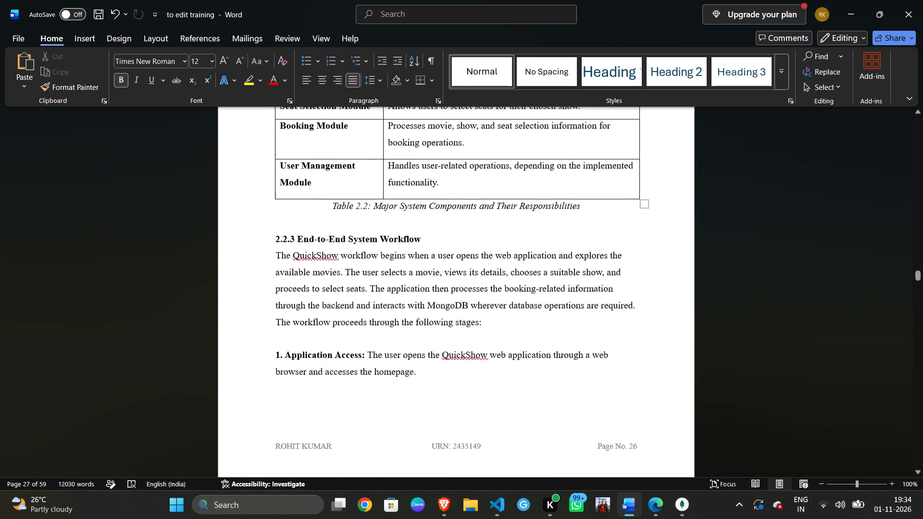
scroll(286, 359, down, 2)
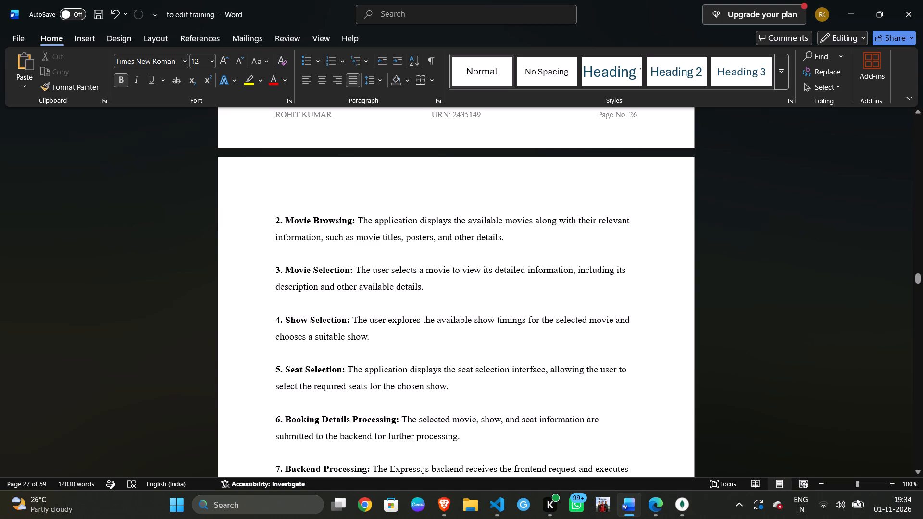
scroll(359, 297, up, 2)
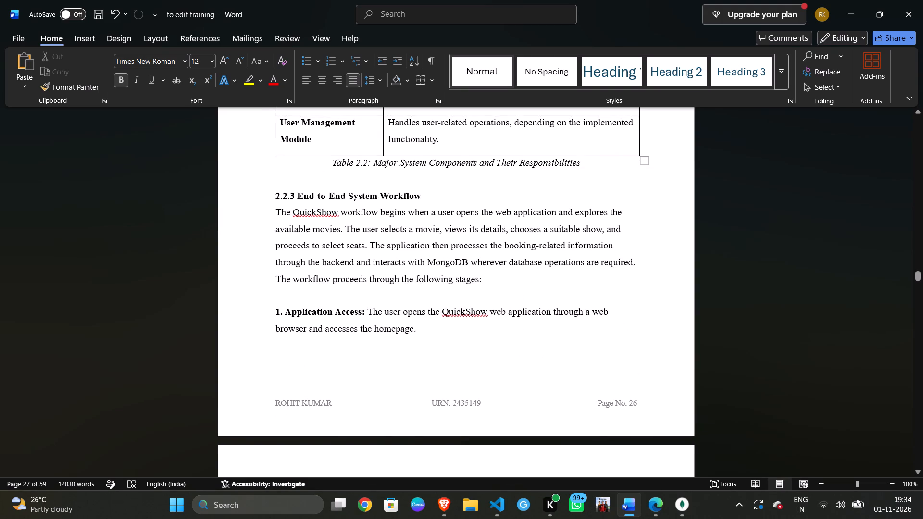
scroll(380, 343, down, 1)
click(299, 359)
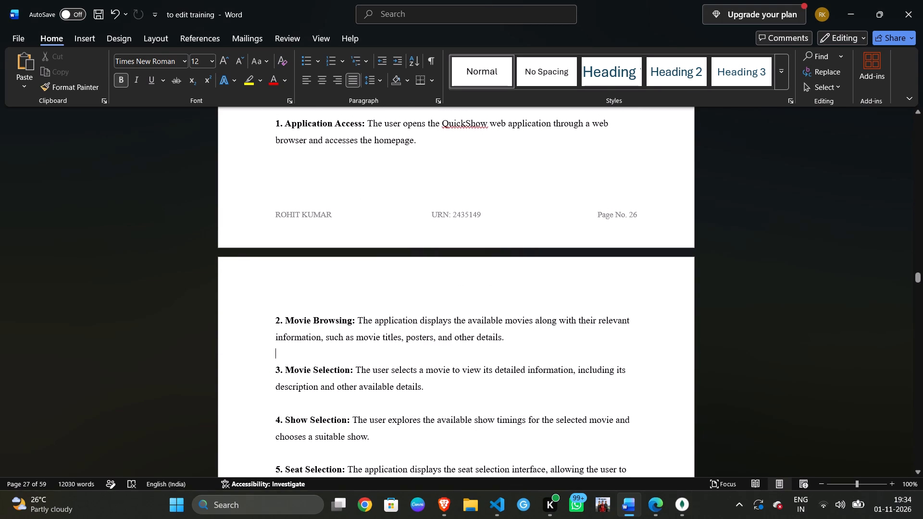
key(BackSpace)
click(299, 390)
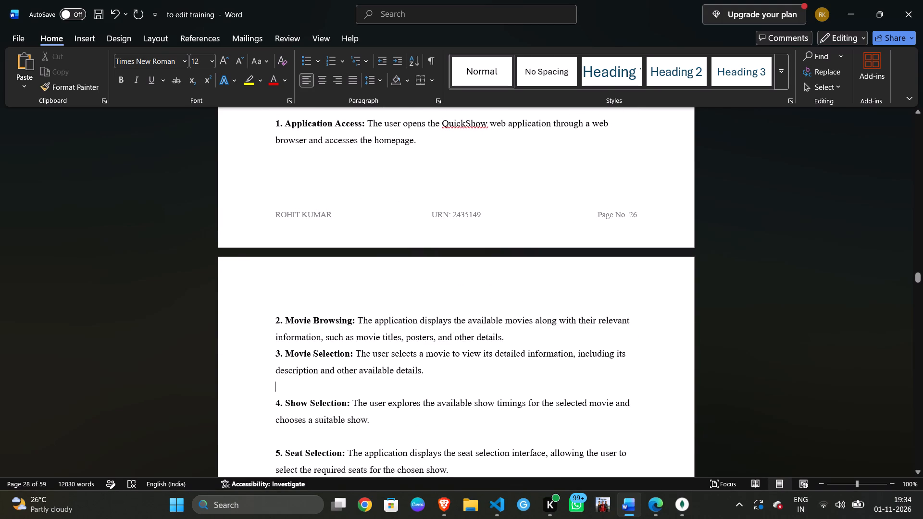
key(BackSpace)
click(291, 425)
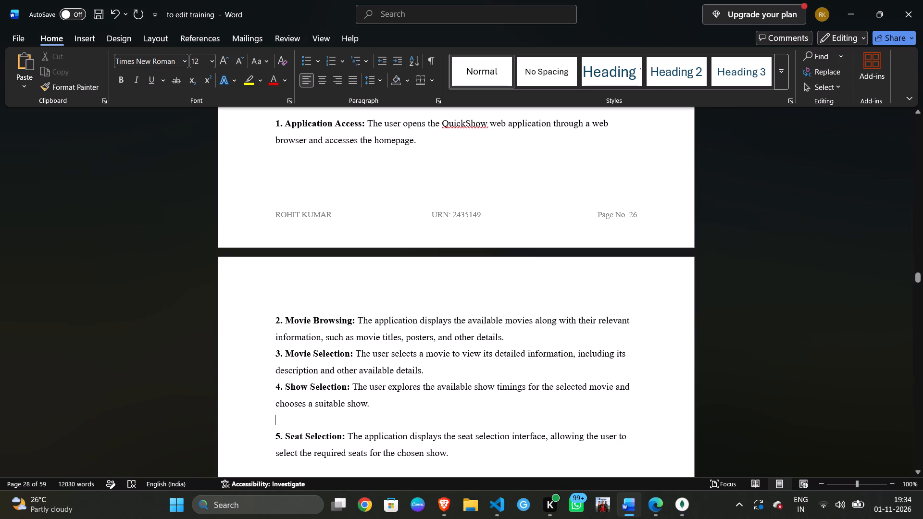
key(BackSpace)
Delete the blank lines between workflow stages 5 (Seat Selection) and 10 (User Interaction Completion) in section 2.2.3.
scroll(291, 425, down, 1)
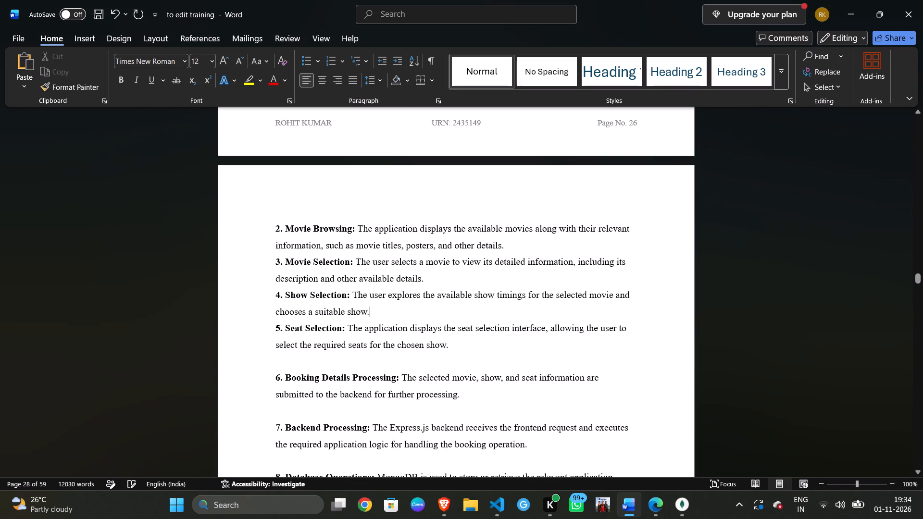
click(286, 366)
key(BackSpace)
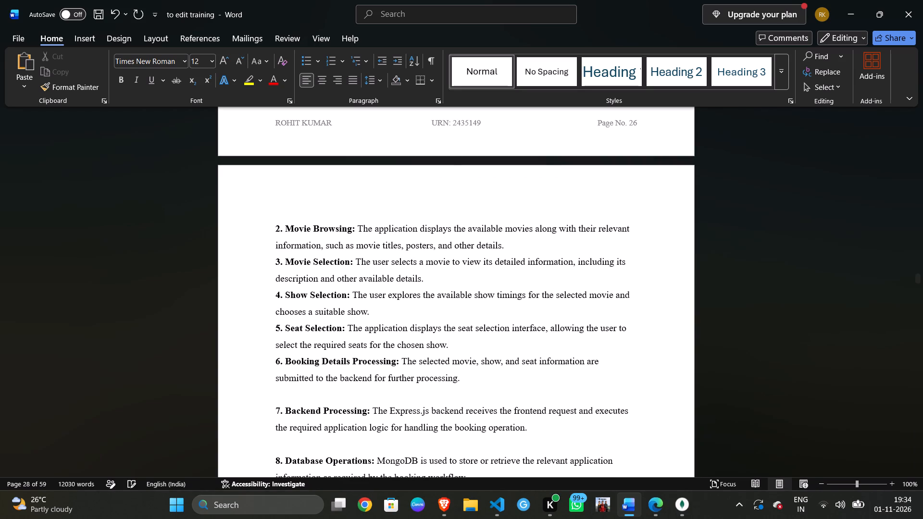
click(294, 399)
key(BackSpace)
scroll(294, 399, down, 1)
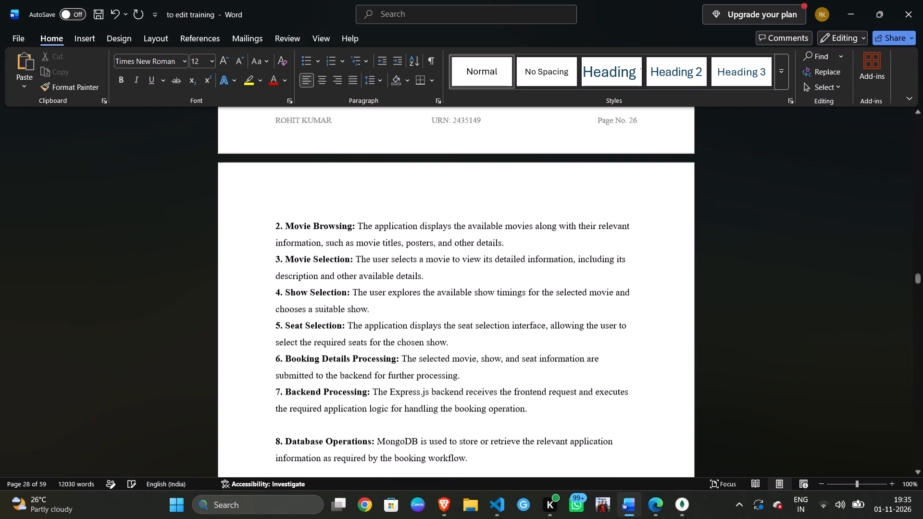
scroll(294, 399, down, 1)
click(297, 389)
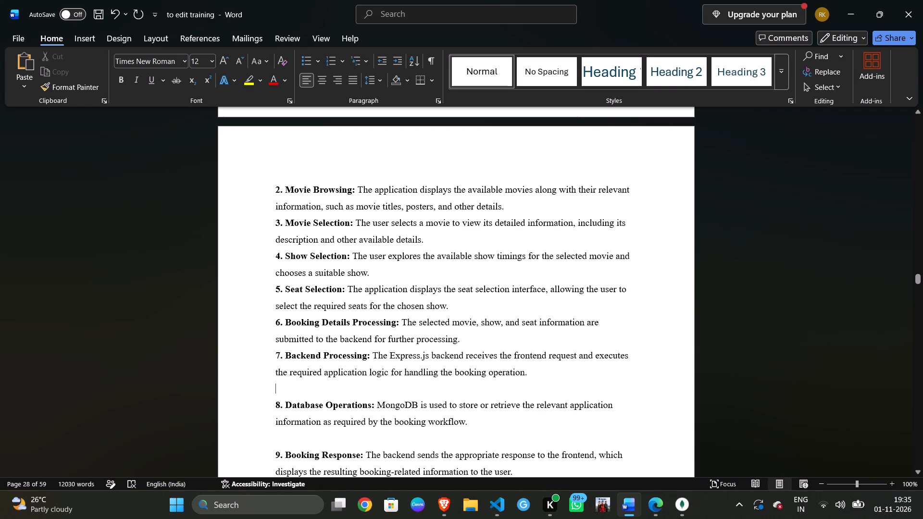
key(BackSpace)
scroll(297, 389, down, 1)
click(285, 324)
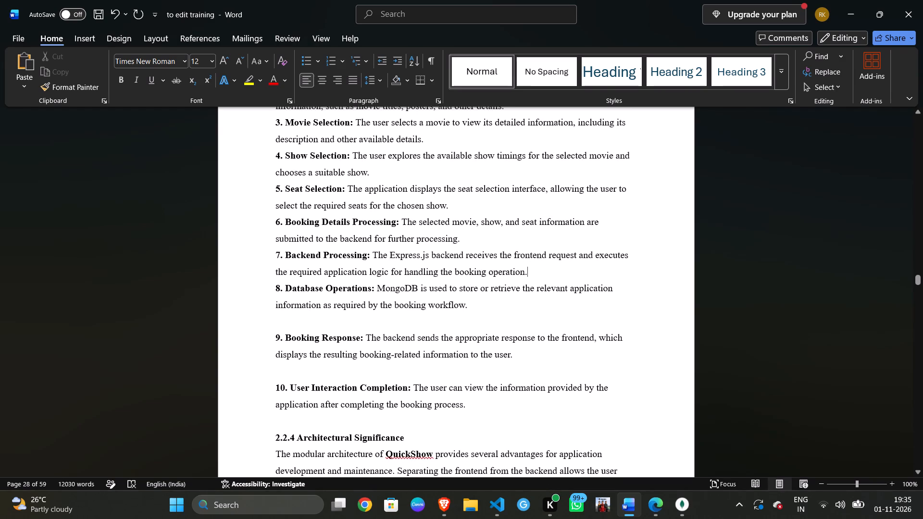
key(BackSpace)
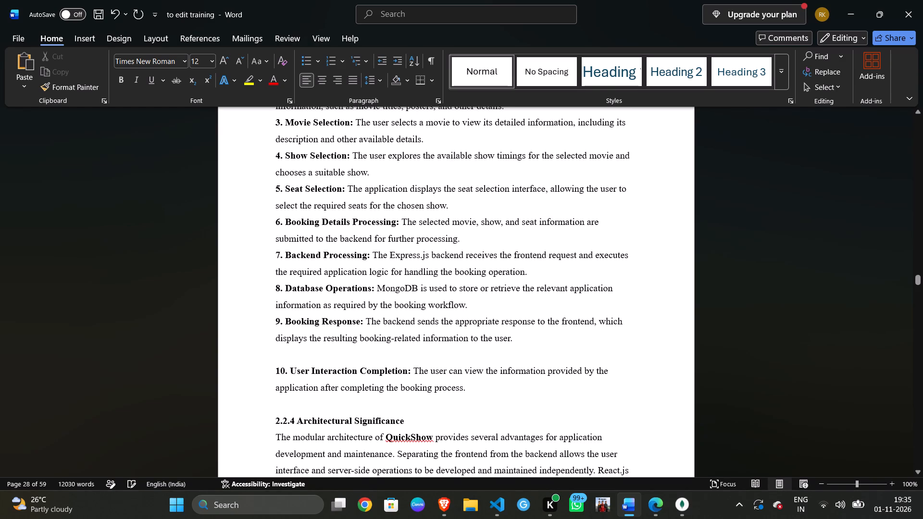
click(301, 358)
key(BackSpace)
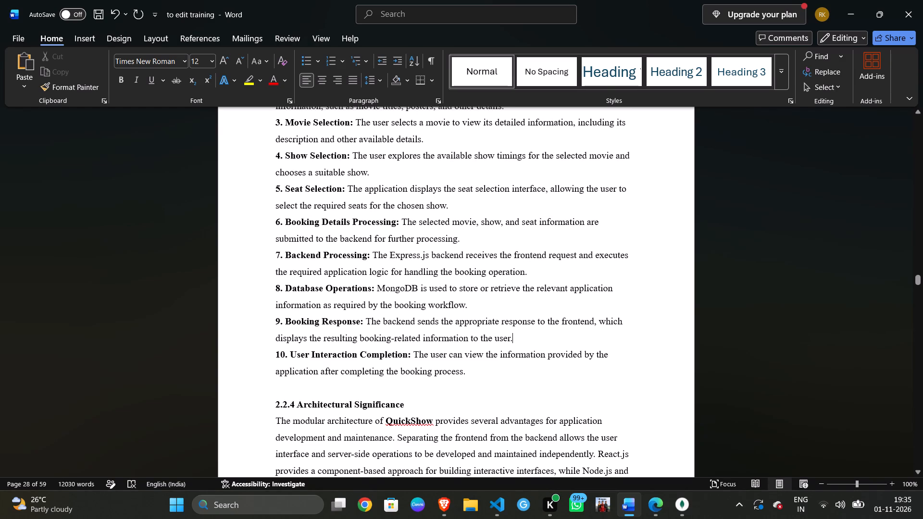
Set the "2.2.3 End-to-End System Workflow" heading's font size to 14.
scroll(350, 388, up, 4)
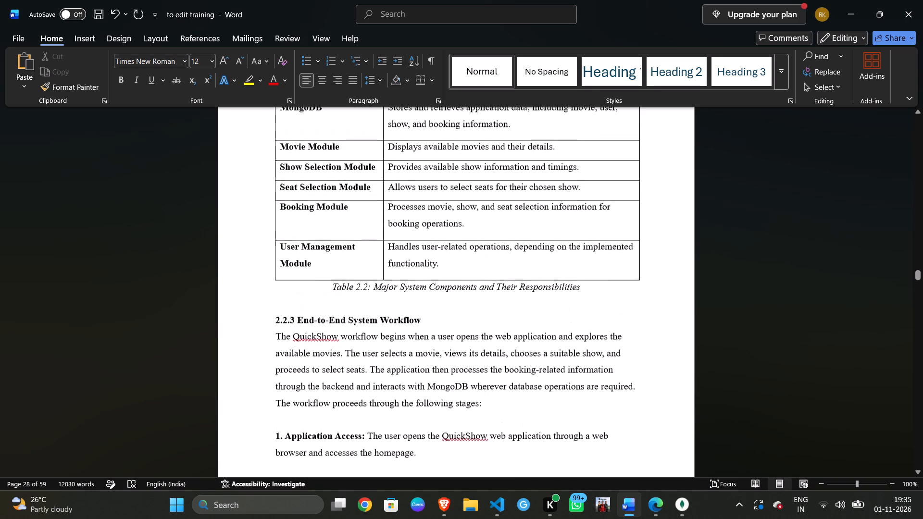
scroll(350, 388, up, 1)
click(320, 422)
scroll(320, 422, up, 1)
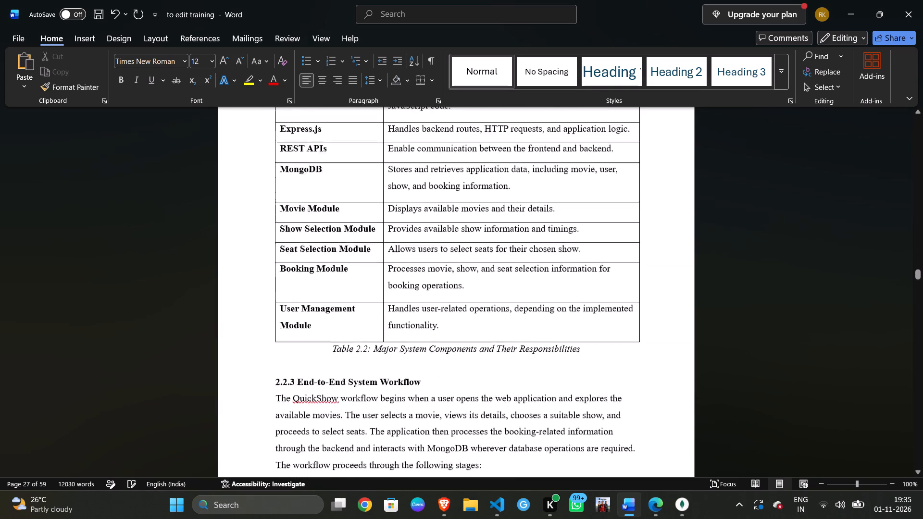
scroll(320, 422, up, 1)
scroll(320, 422, down, 1)
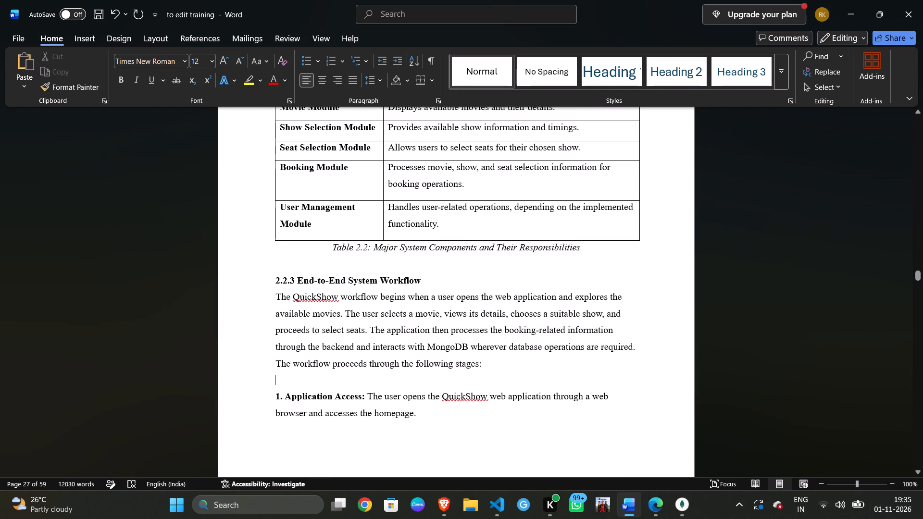
drag(427, 279, 269, 286)
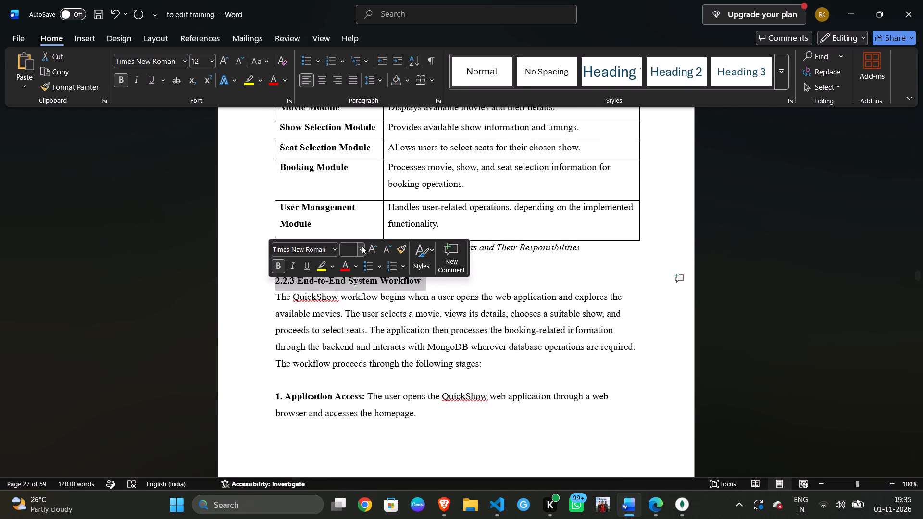
click(360, 250)
click(353, 90)
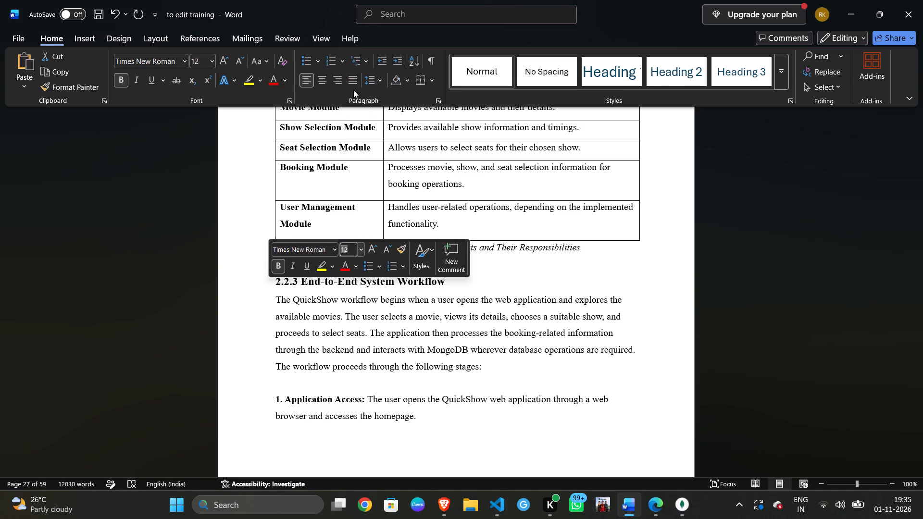
click(485, 301)
Set the "Major Components and Their Responsibilities" heading above the component table to font size 14.
scroll(485, 301, up, 1)
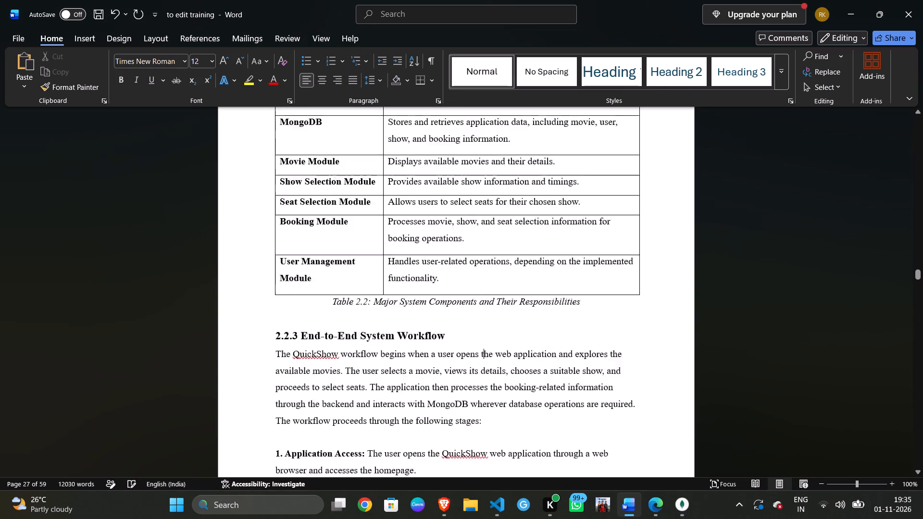
scroll(485, 301, up, 1)
drag(465, 285, 334, 286)
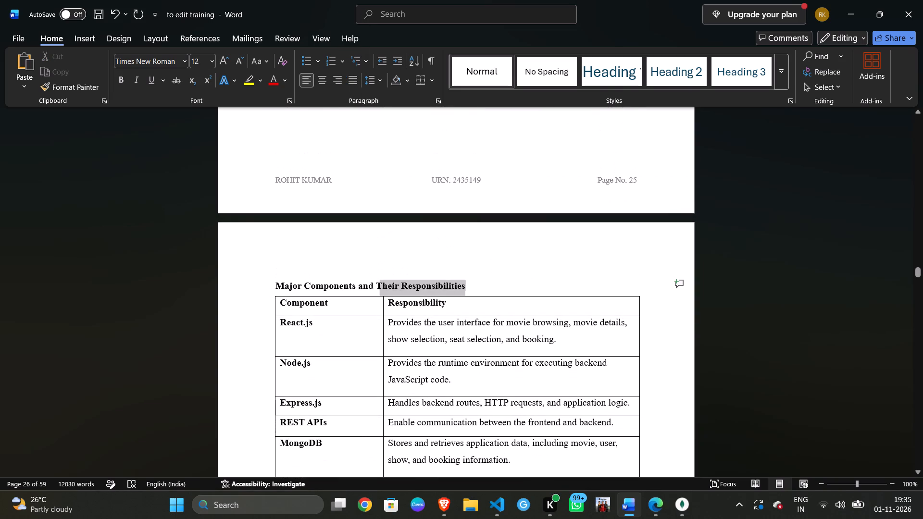
drag(334, 286, 284, 285)
click(374, 247)
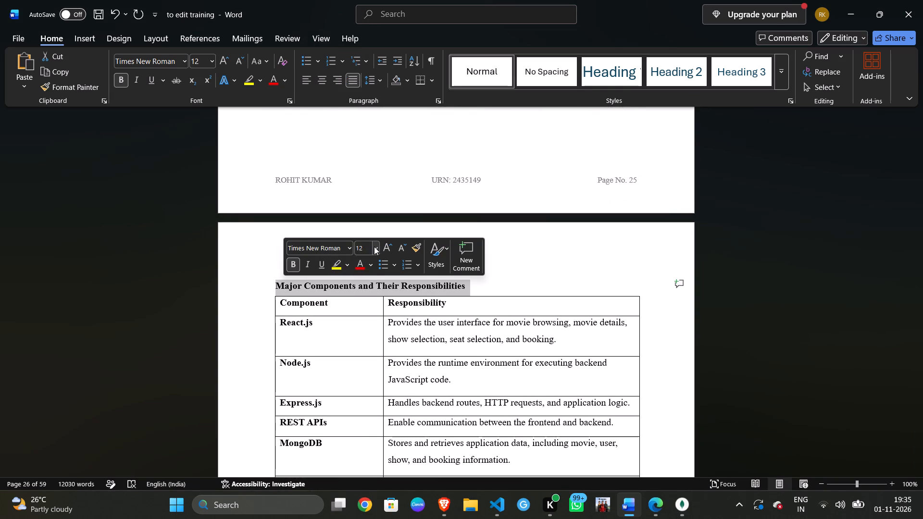
click(364, 336)
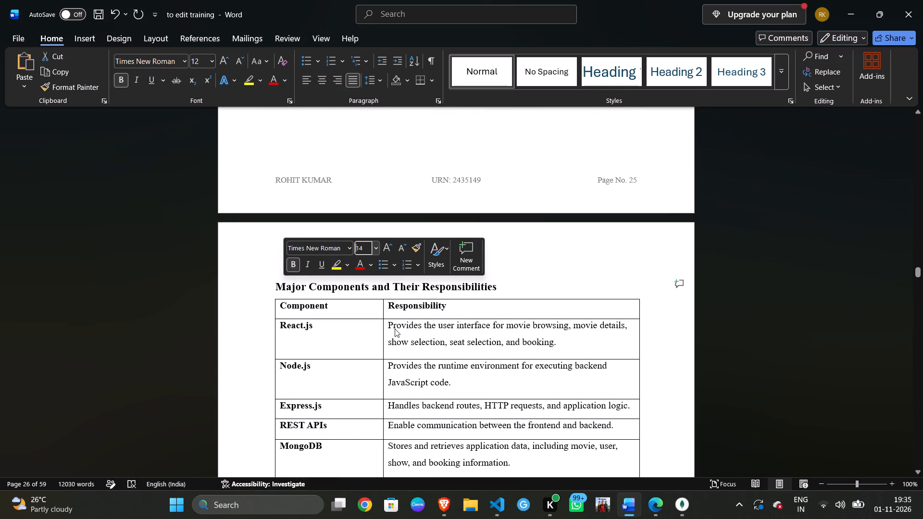
click(554, 286)
Set the "2.2.4 Architectural Significance" heading's font size to 14.
scroll(554, 286, down, 2)
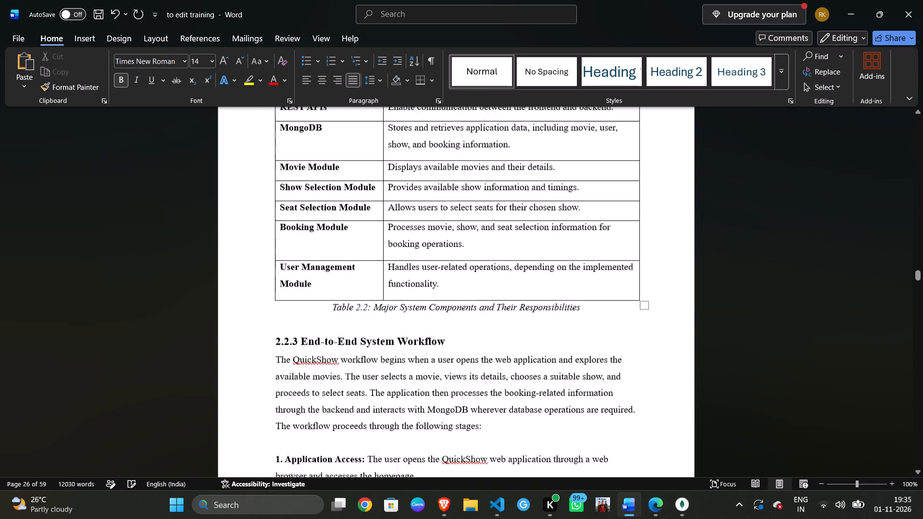
scroll(554, 286, down, 3)
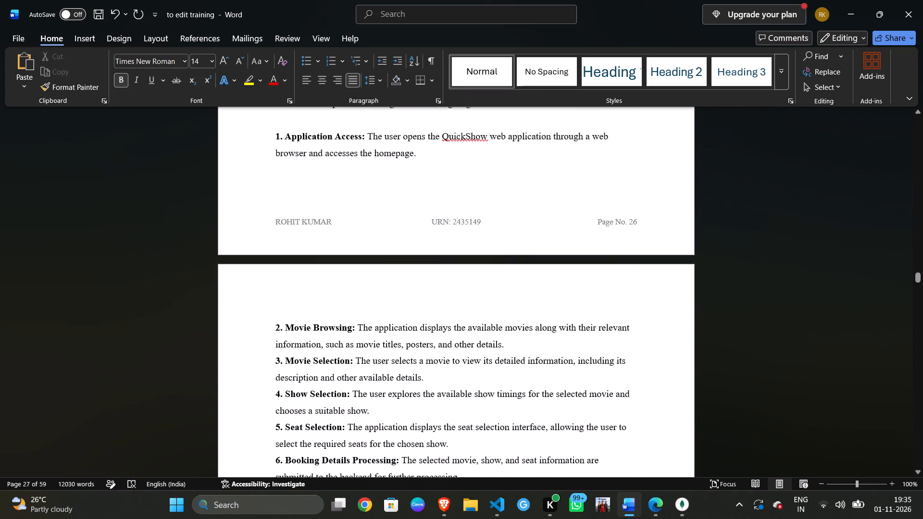
scroll(403, 365, down, 3)
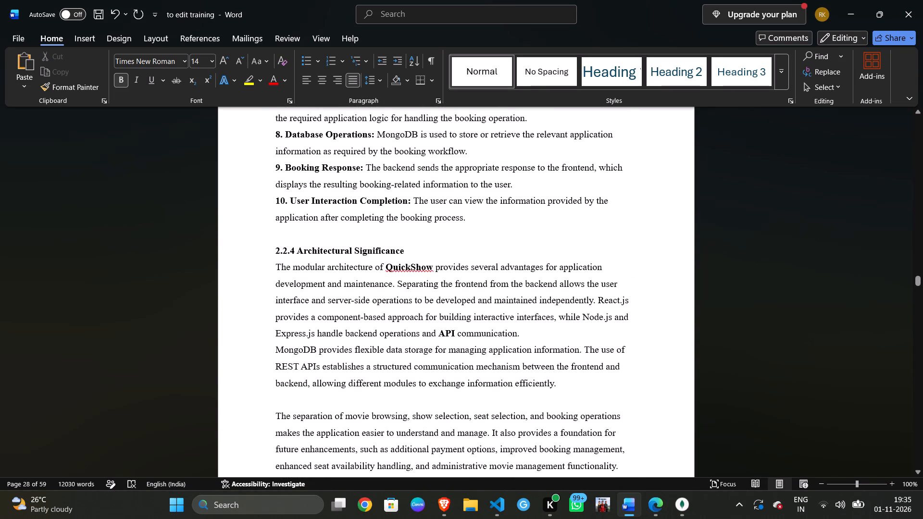
drag(404, 250, 270, 257)
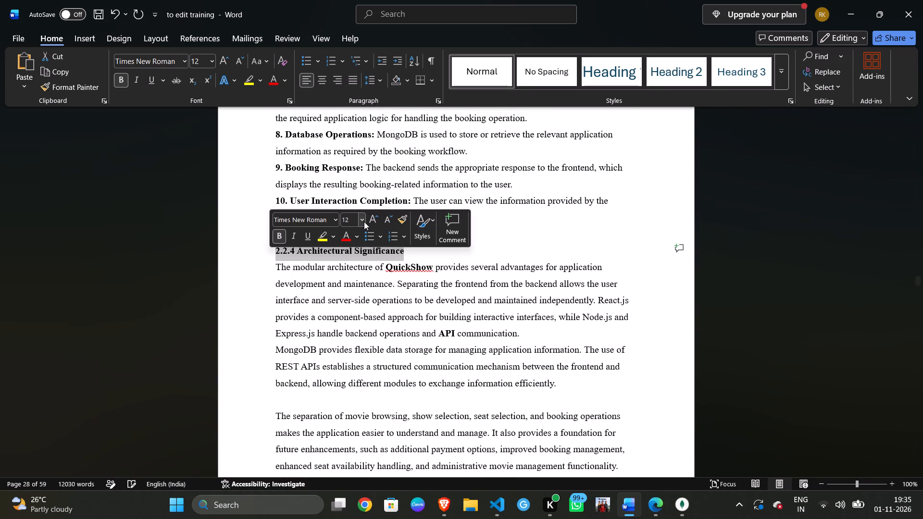
click(362, 223)
click(349, 304)
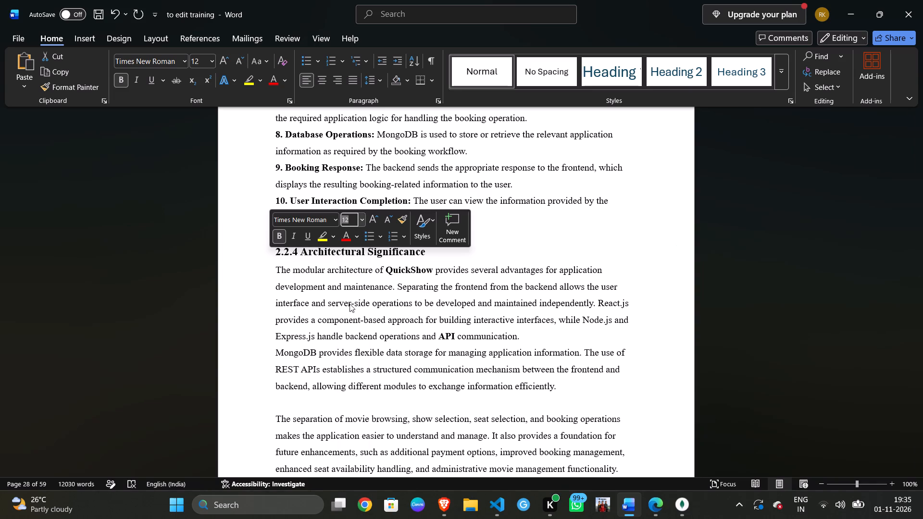
click(352, 405)
Set the "2.3 User Authentication and Login System" heading's font size to 14.
scroll(352, 405, down, 1)
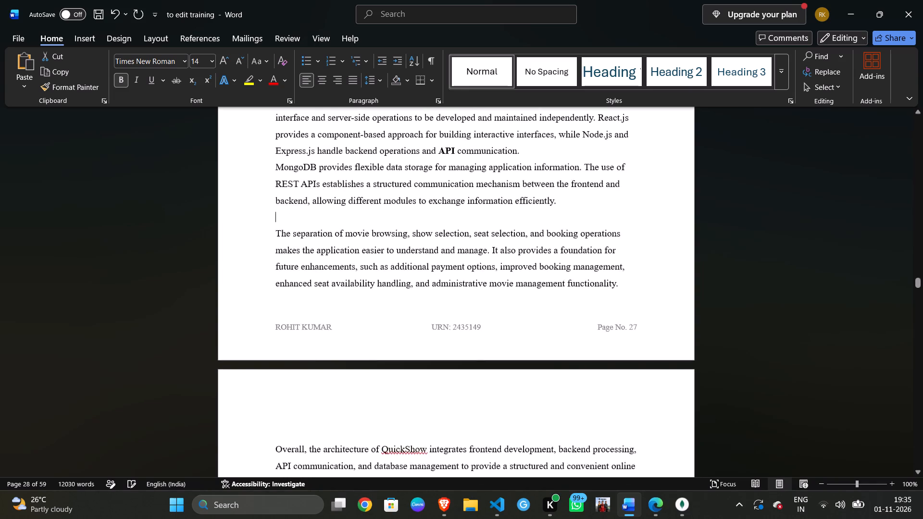
scroll(352, 405, down, 1)
drag(456, 331, 375, 340)
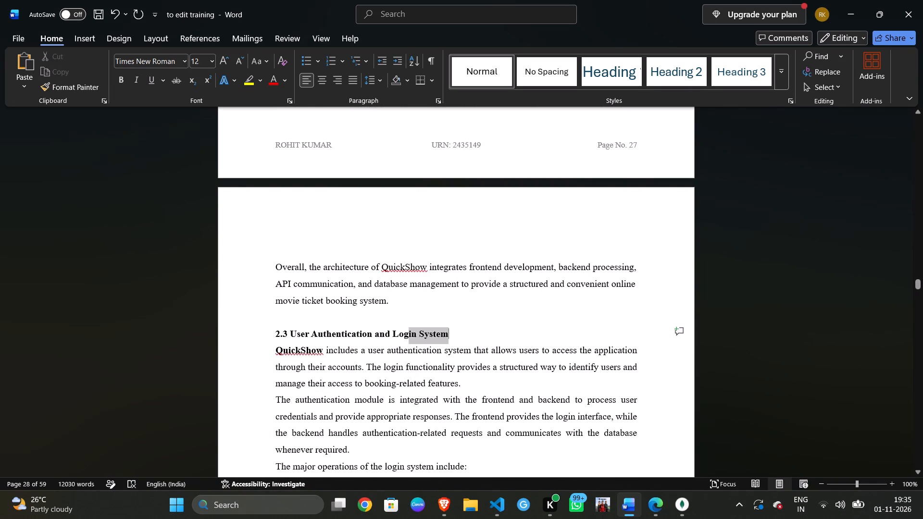
drag(375, 340, 273, 338)
click(364, 301)
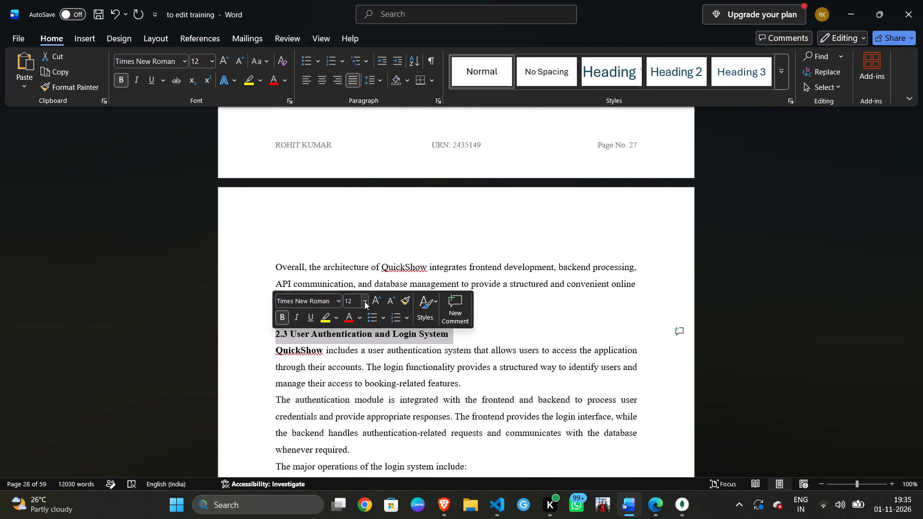
click(357, 141)
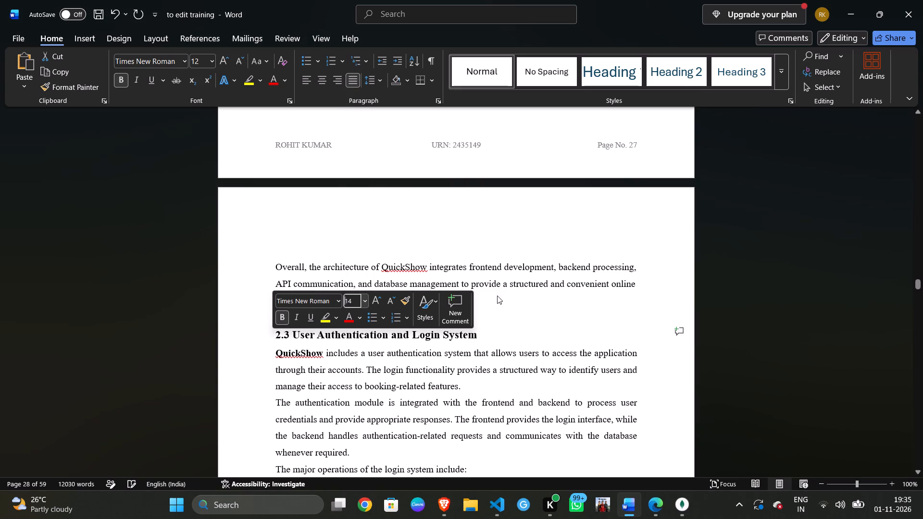
click(535, 312)
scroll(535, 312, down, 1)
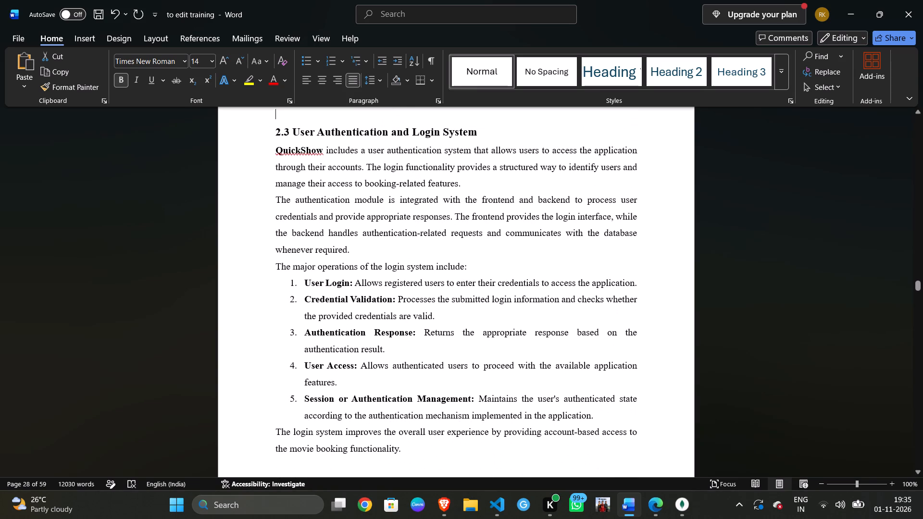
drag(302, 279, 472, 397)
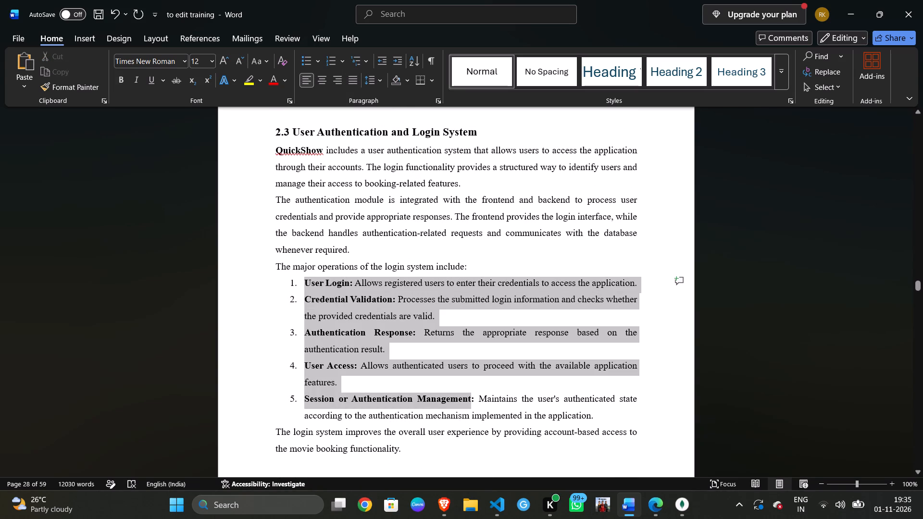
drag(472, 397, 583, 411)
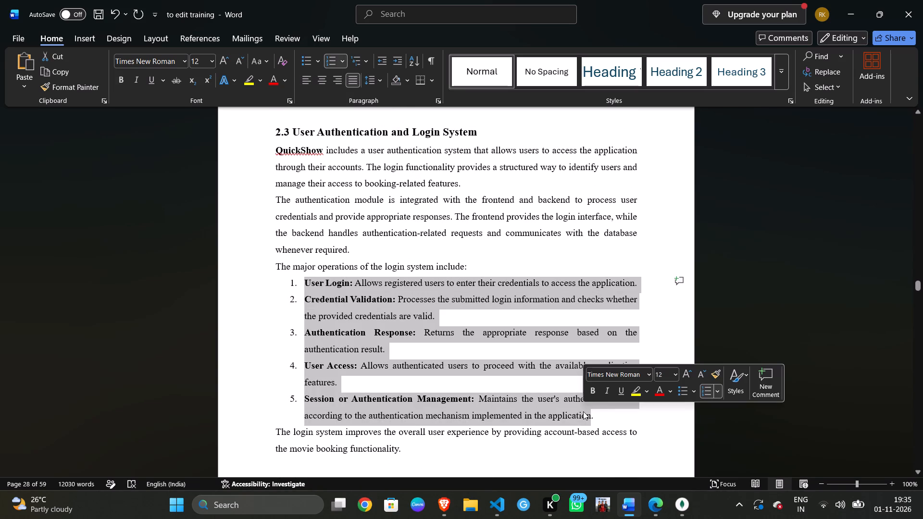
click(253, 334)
Set the "2.4 Movie Browsing and Movie Details Management" heading's font size to 14.
scroll(253, 334, down, 1)
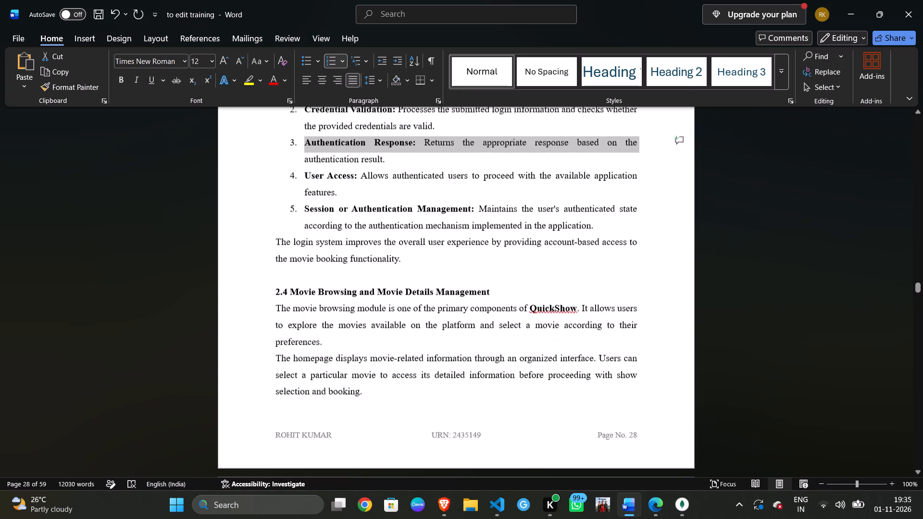
scroll(253, 334, down, 1)
drag(495, 214, 343, 213)
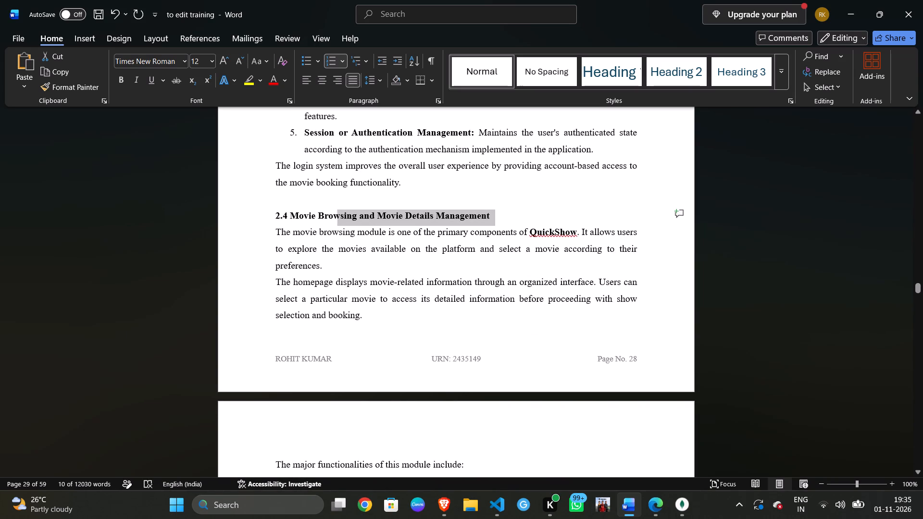
drag(343, 213, 271, 214)
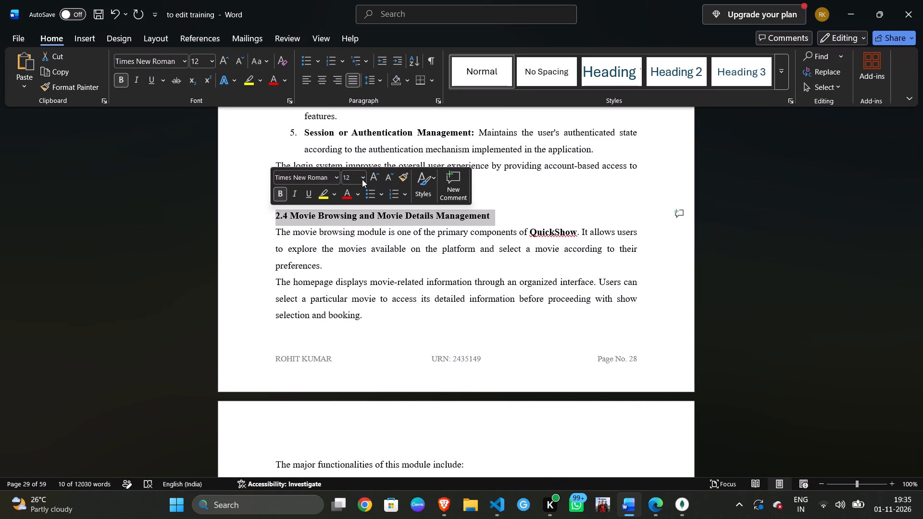
click(362, 179)
click(356, 266)
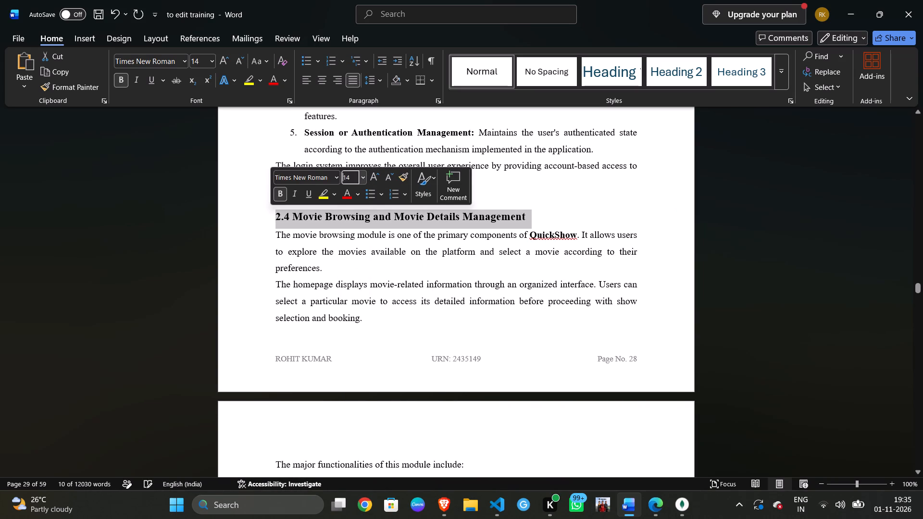
click(434, 349)
Set the "2.5 Show Selection and Seat Booking System" heading below the movie screenshot to font size 14.
scroll(434, 349, down, 1)
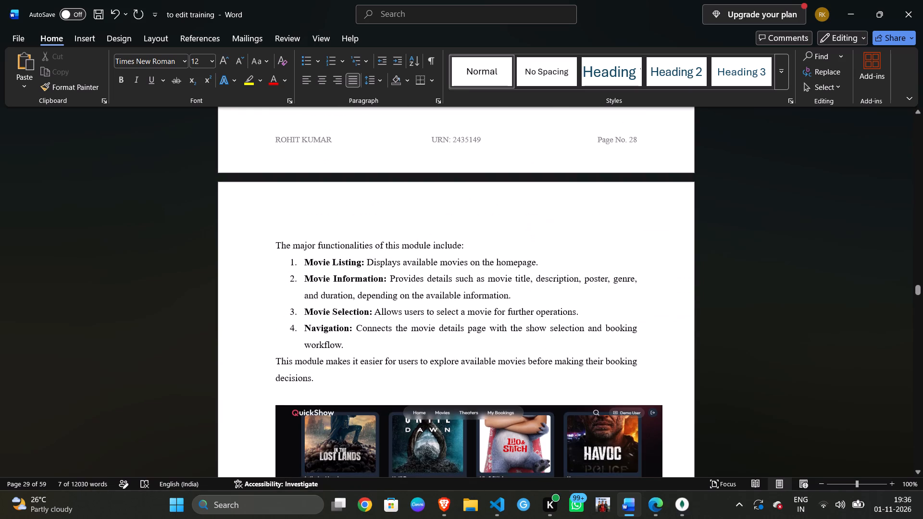
scroll(368, 274, down, 3)
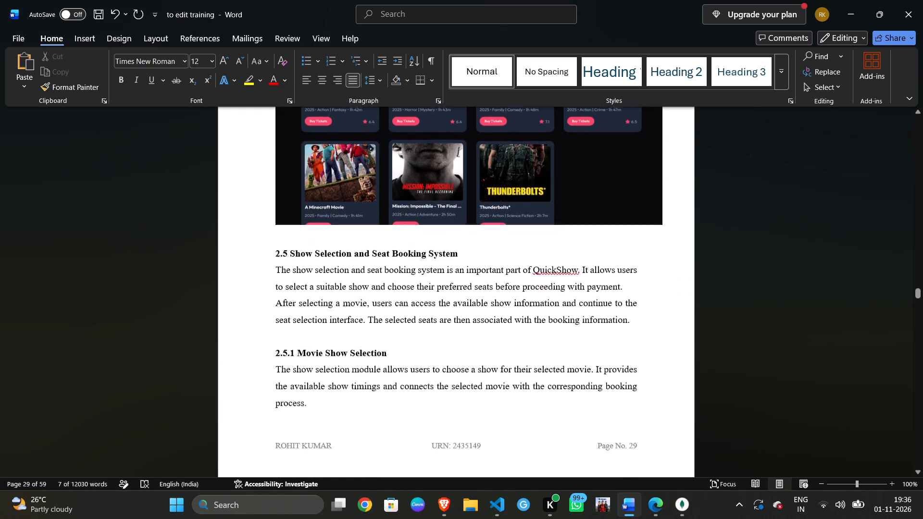
scroll(368, 274, down, 1)
scroll(368, 274, up, 1)
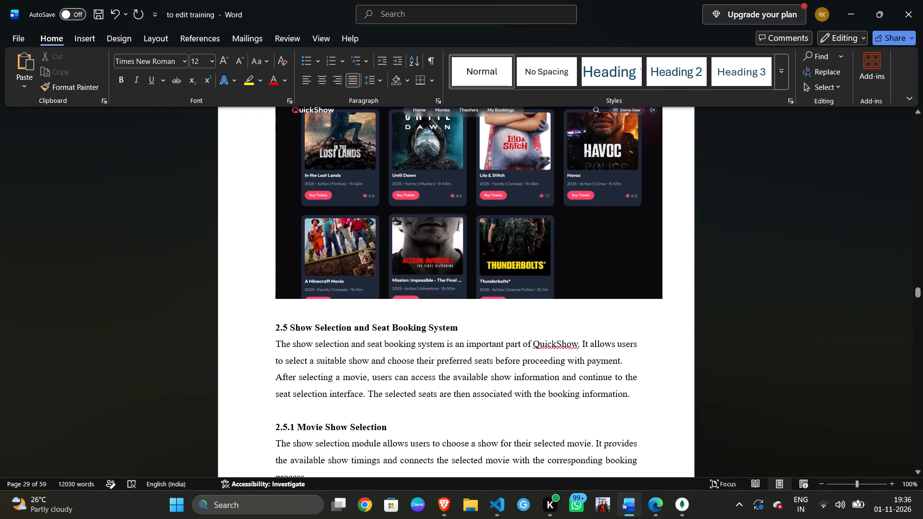
drag(464, 332, 296, 324)
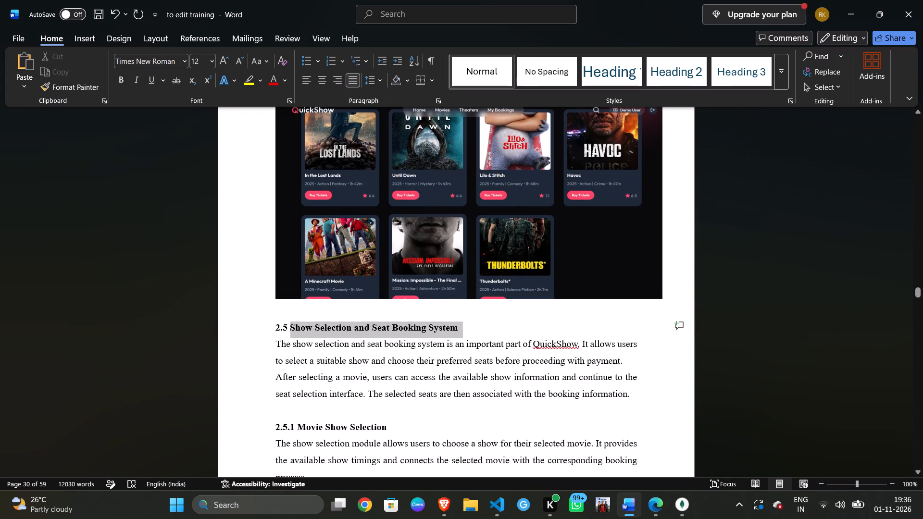
drag(296, 324, 273, 328)
click(366, 294)
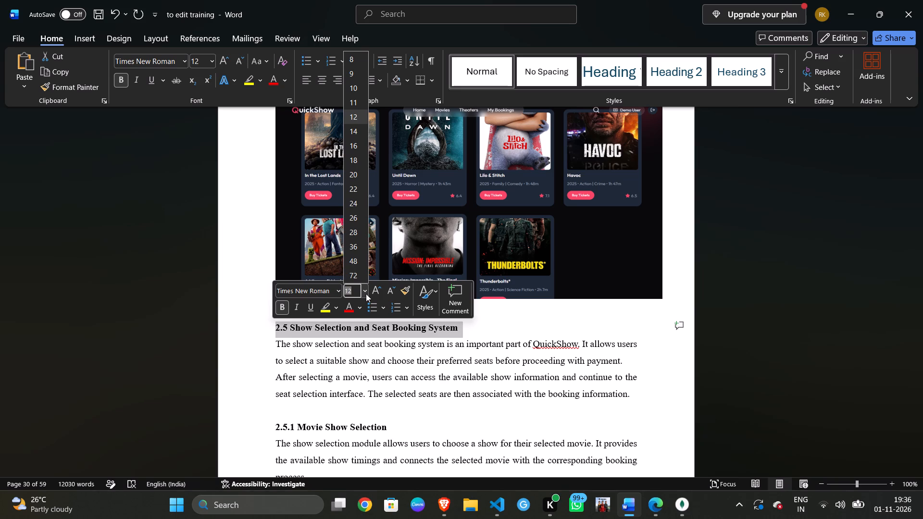
click(355, 131)
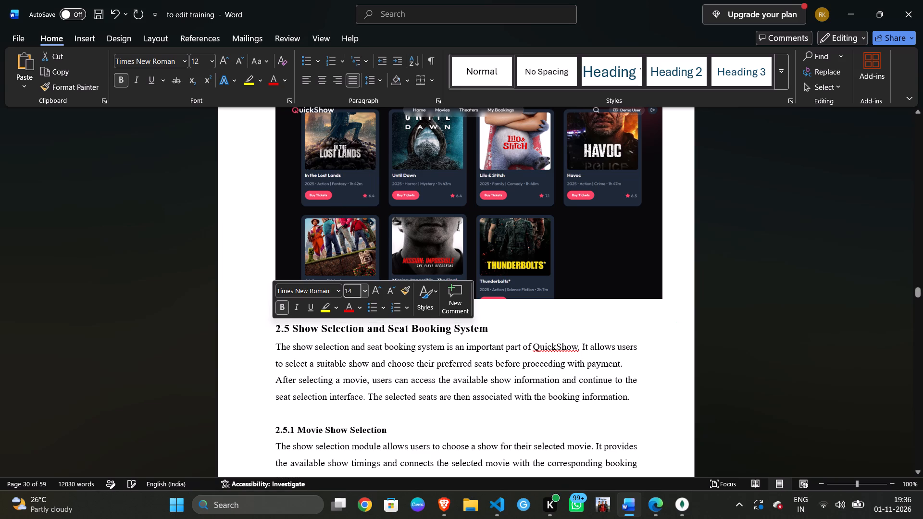
Set the "2.5.1 Movie Show Selection" subheading's font size to 14.
drag(391, 427, 257, 427)
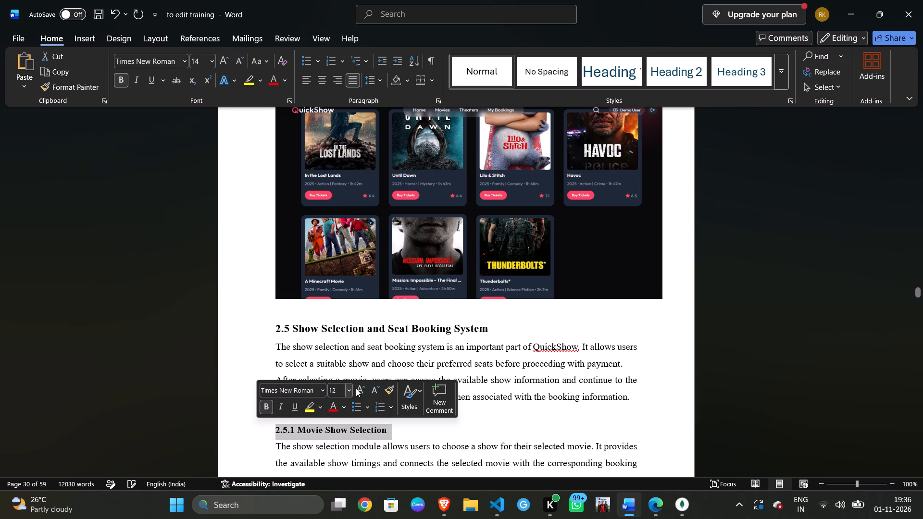
click(346, 393)
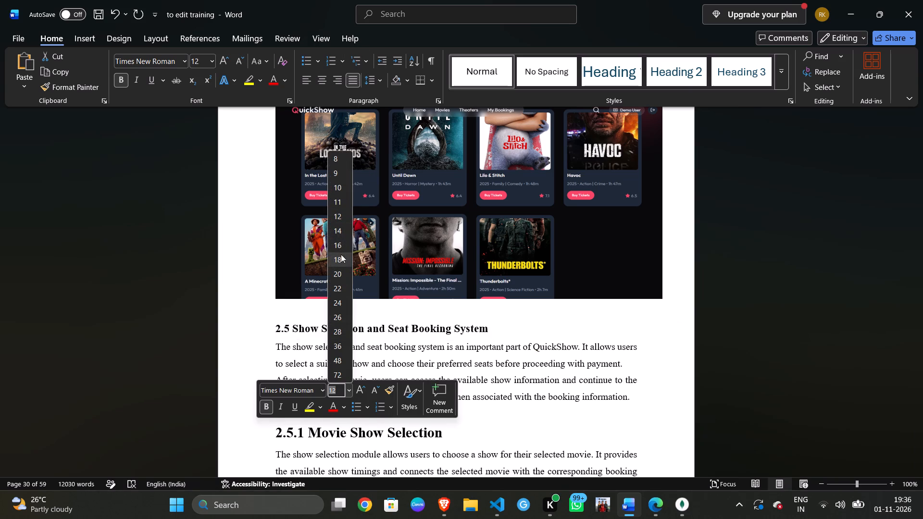
click(338, 230)
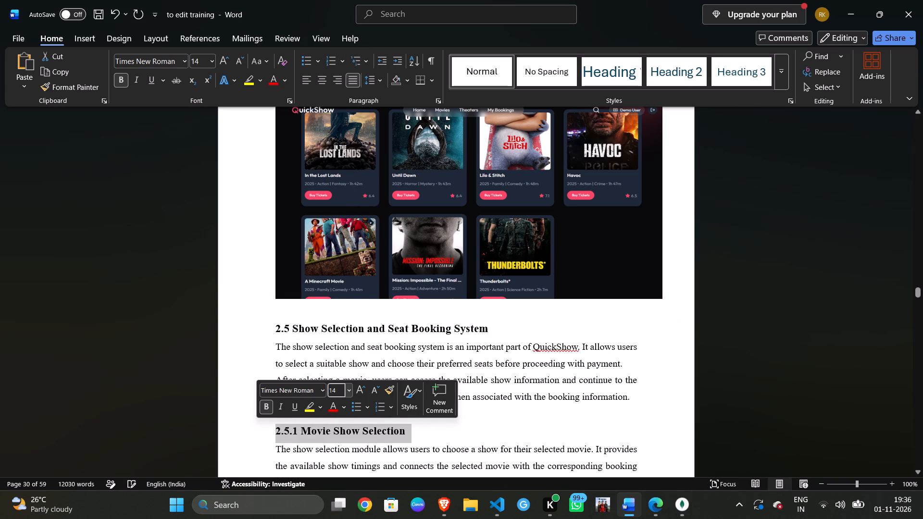
click(510, 426)
Set the "2.5.2 Seat Selection" subheading's font size to 14.
scroll(510, 426, down, 1)
scroll(412, 404, down, 1)
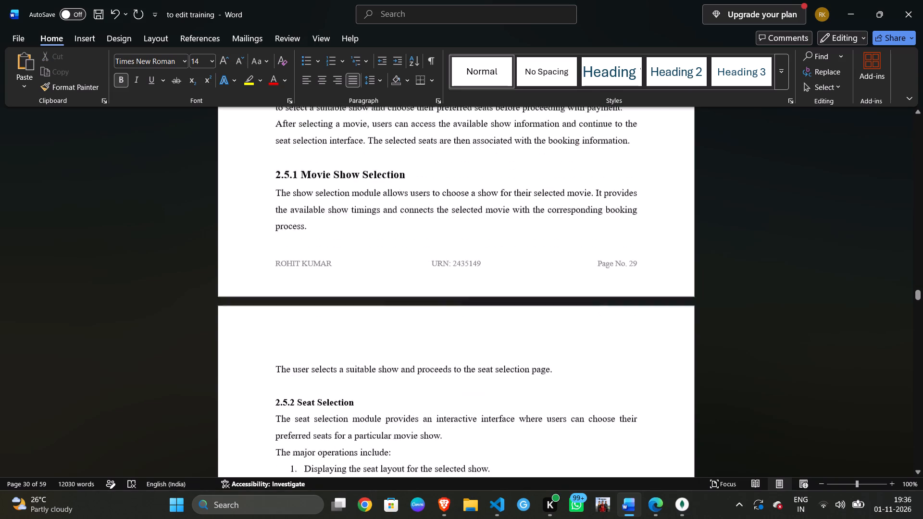
scroll(412, 404, down, 1)
drag(356, 344, 269, 346)
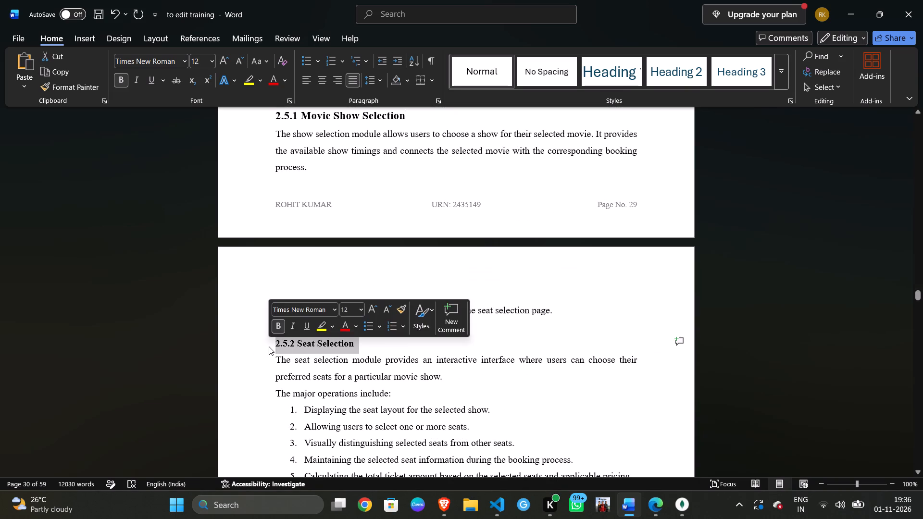
click(362, 311)
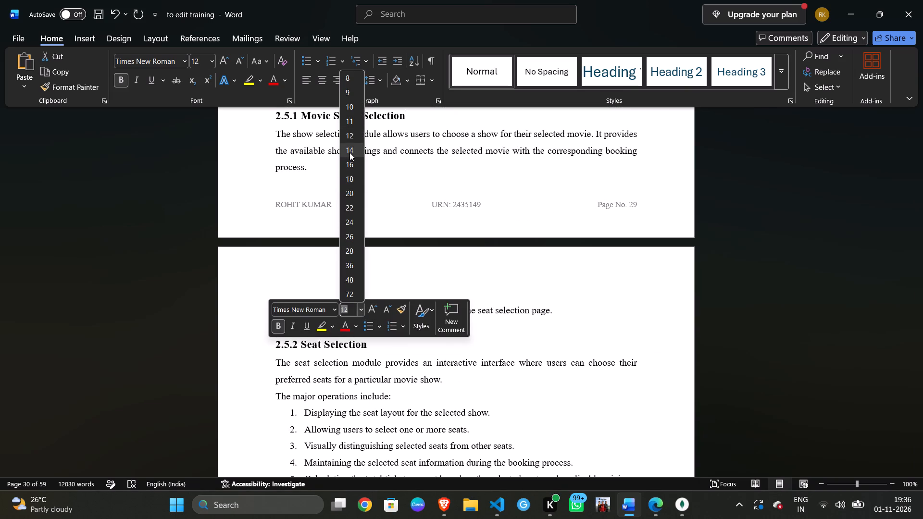
click(349, 152)
click(478, 386)
Remove one blank line between the seat selection screenshot and the "2.7 MongoDB Integration and Digital Record Management" heading.
scroll(478, 386, down, 1)
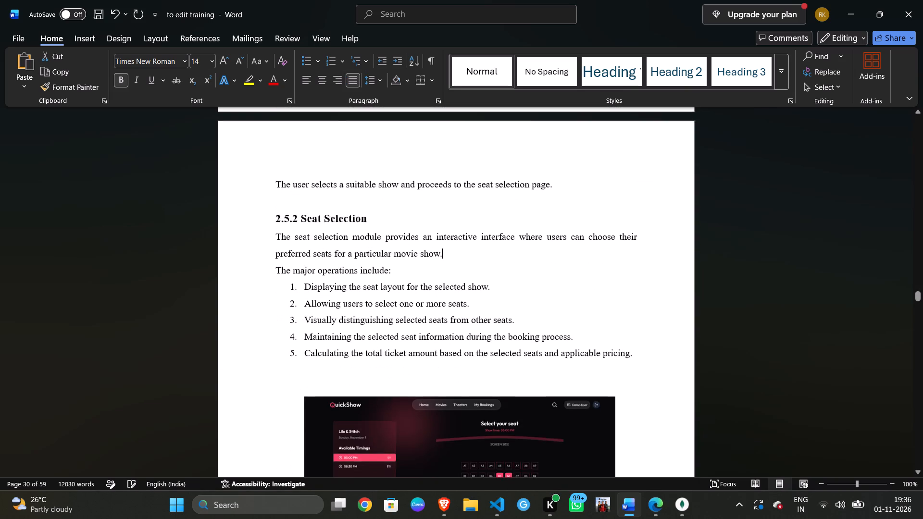
scroll(478, 386, down, 2)
click(329, 276)
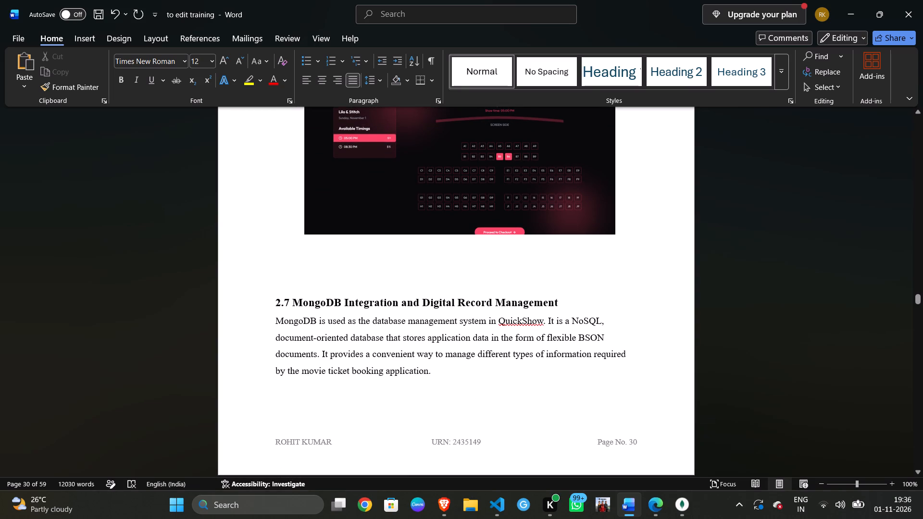
key(BackSpace)
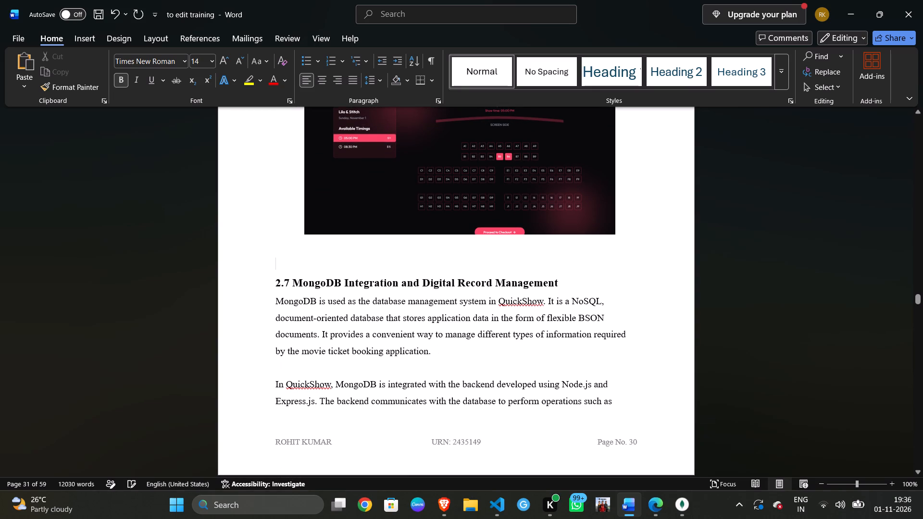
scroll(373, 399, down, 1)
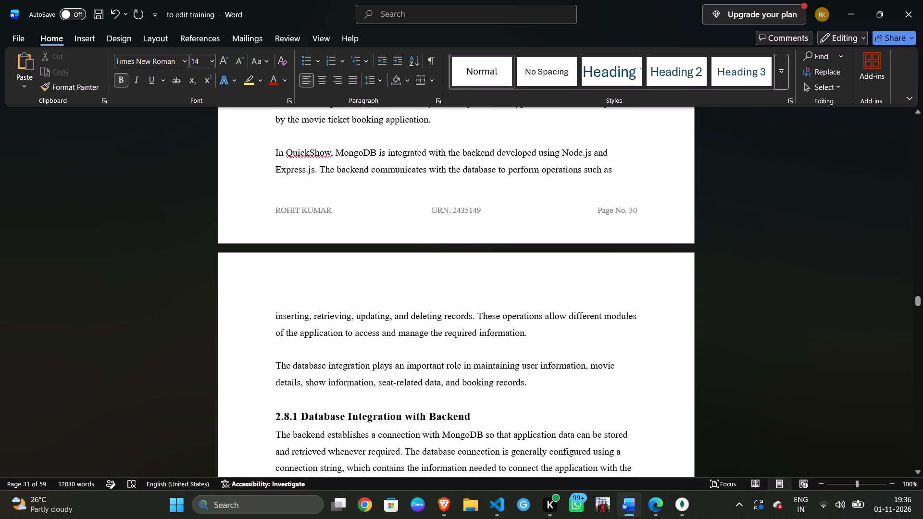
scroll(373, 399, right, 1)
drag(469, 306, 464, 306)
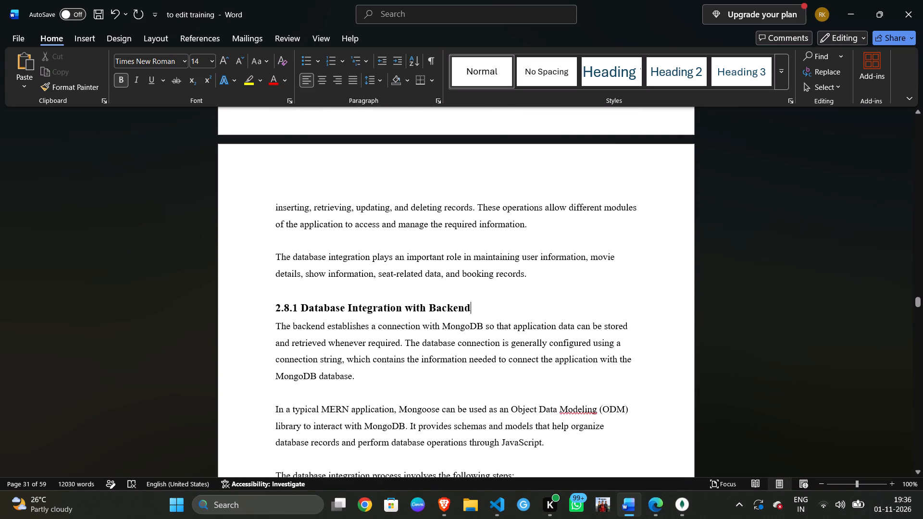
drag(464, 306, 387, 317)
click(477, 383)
Insert three blank lines above the "2.8.2 Record Management in MongoDB" heading to move it onto the next page with its text.
scroll(477, 383, down, 1)
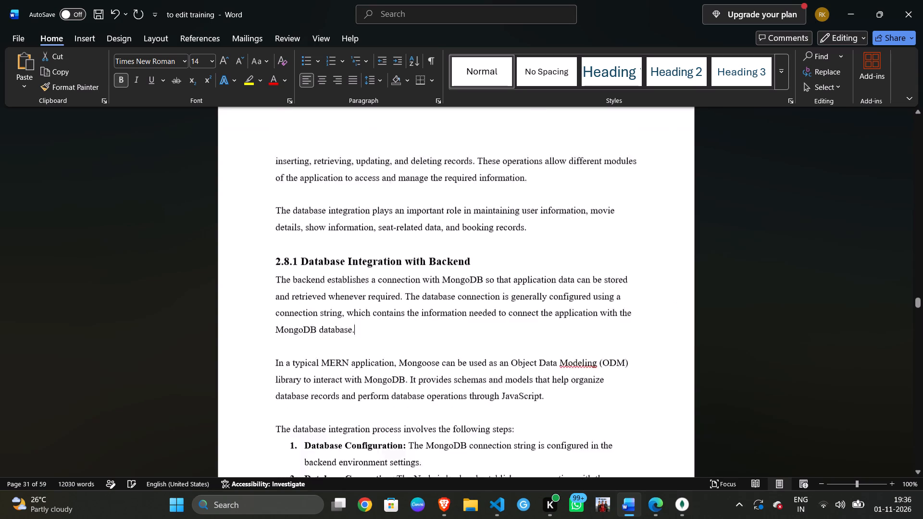
scroll(477, 383, down, 1)
scroll(399, 352, down, 2)
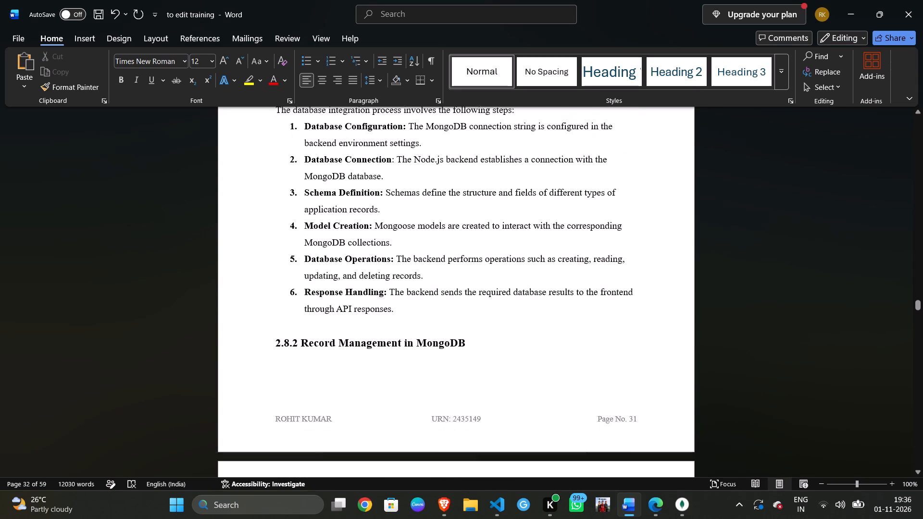
scroll(399, 352, down, 1)
click(423, 201)
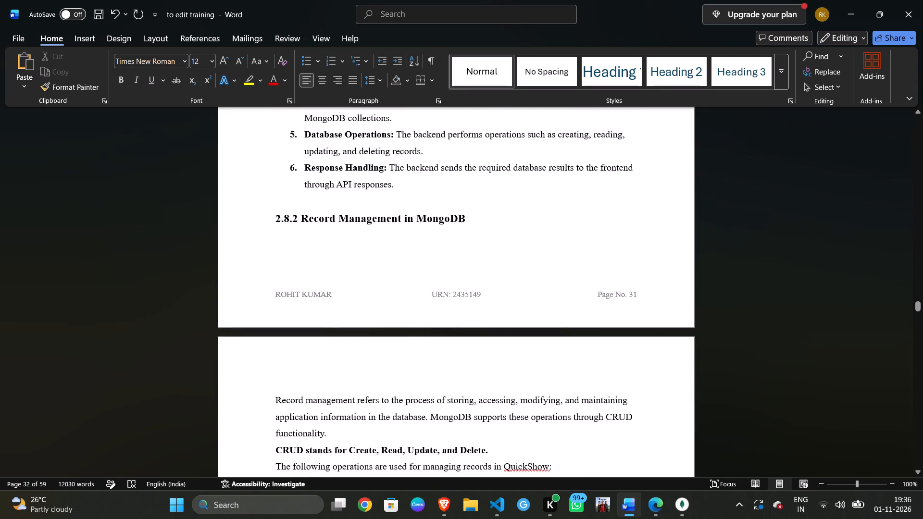
key(Return)
key(Return)
key(Return)
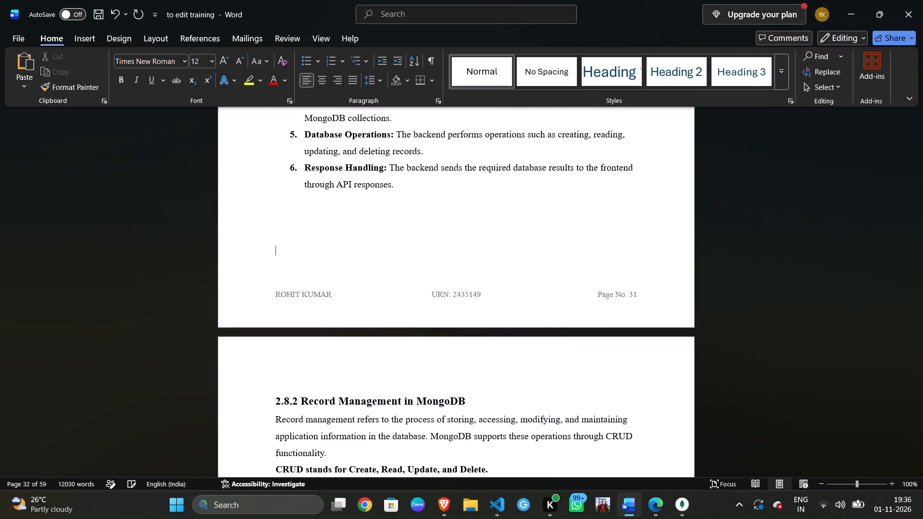
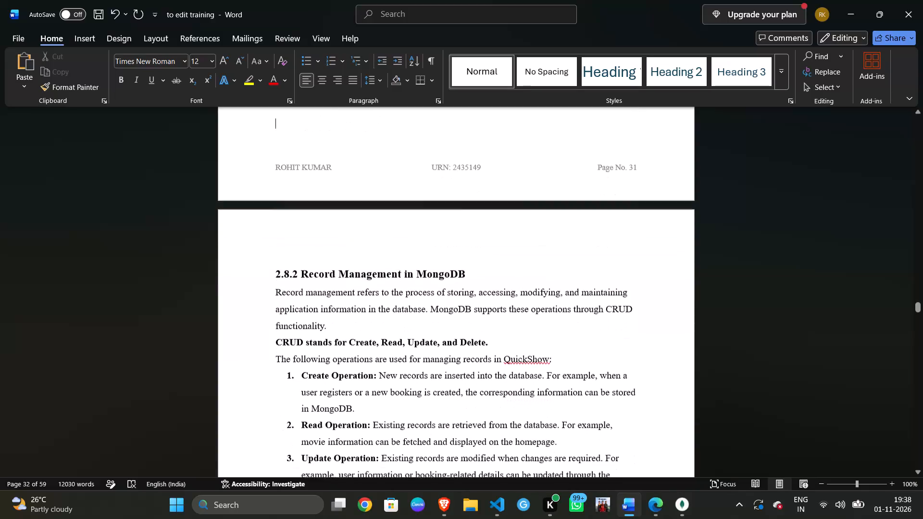
Review the page layout from section 2.7 through 2.8.2 and check the "2.8.2 Record Management in MongoDB" heading's font size.
scroll(423, 201, up, 1)
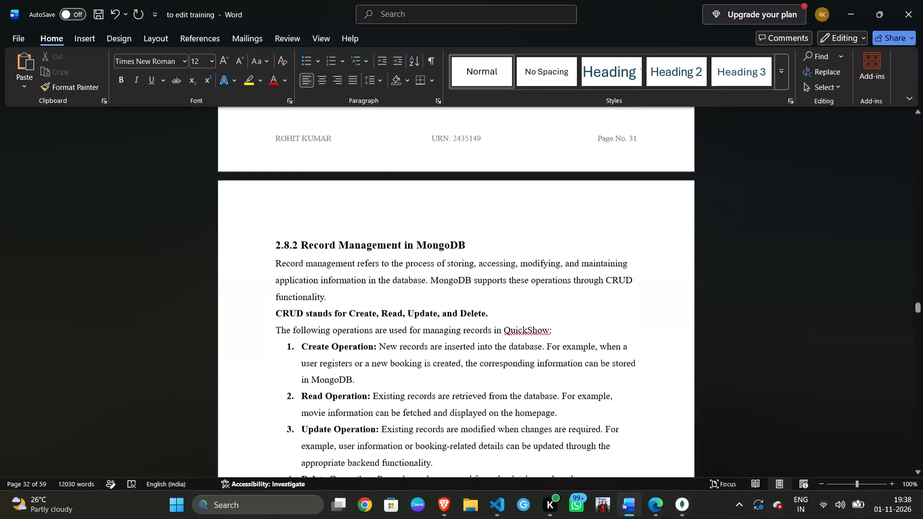
scroll(423, 201, up, 1)
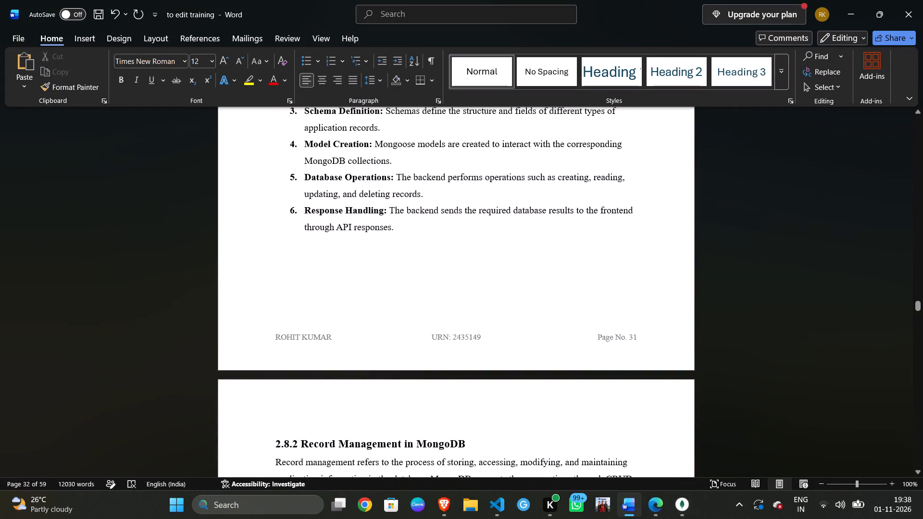
scroll(309, 270, down, 2)
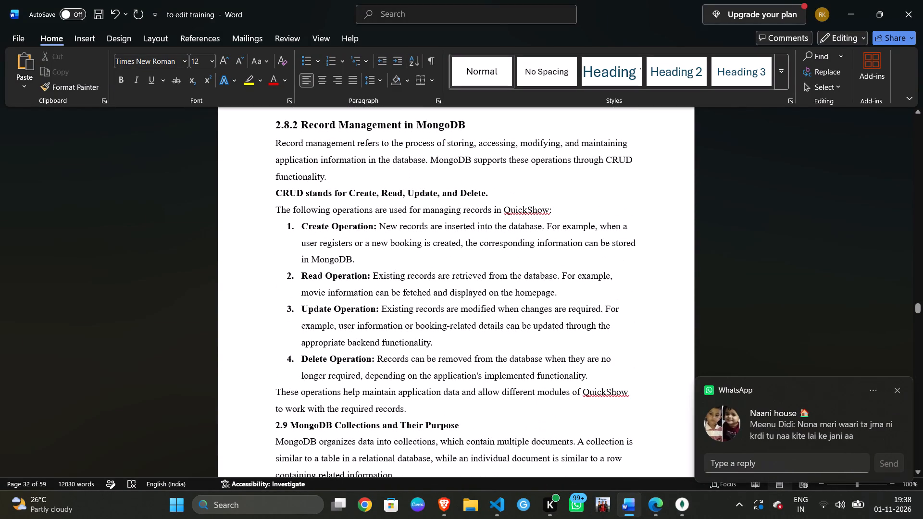
scroll(367, 262, up, 1)
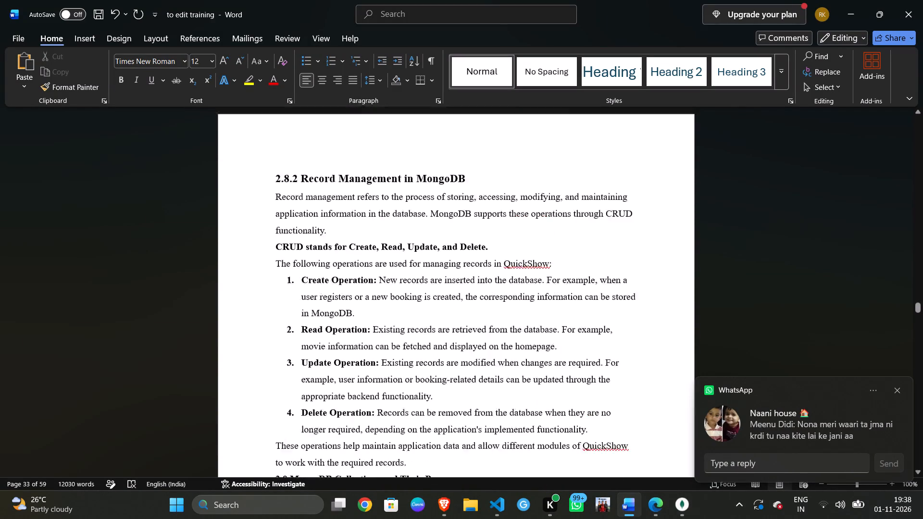
scroll(367, 262, up, 5)
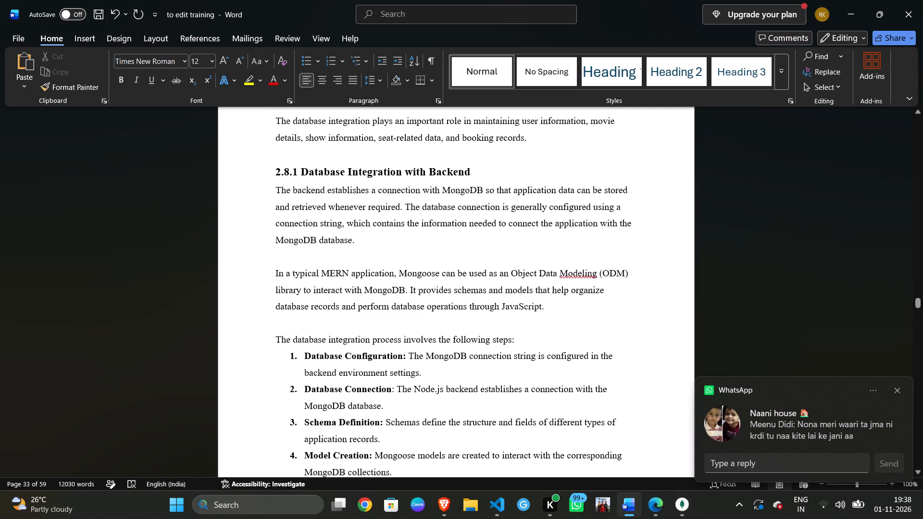
scroll(337, 299, up, 2)
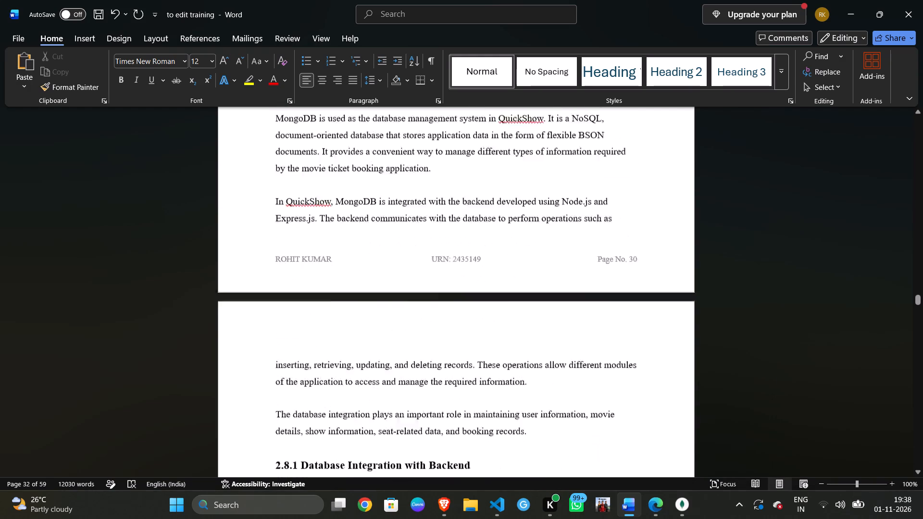
scroll(337, 299, up, 2)
scroll(337, 299, right, 1)
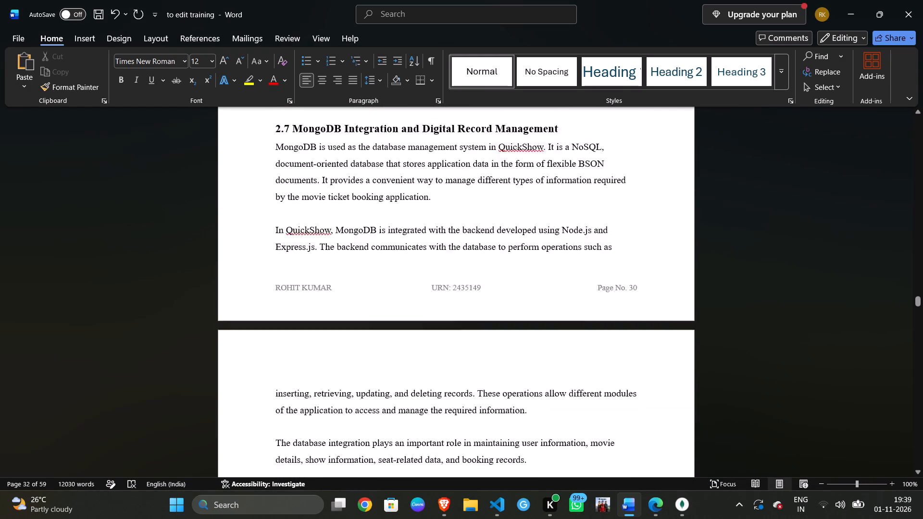
scroll(337, 299, right, 1)
scroll(337, 299, down, 3)
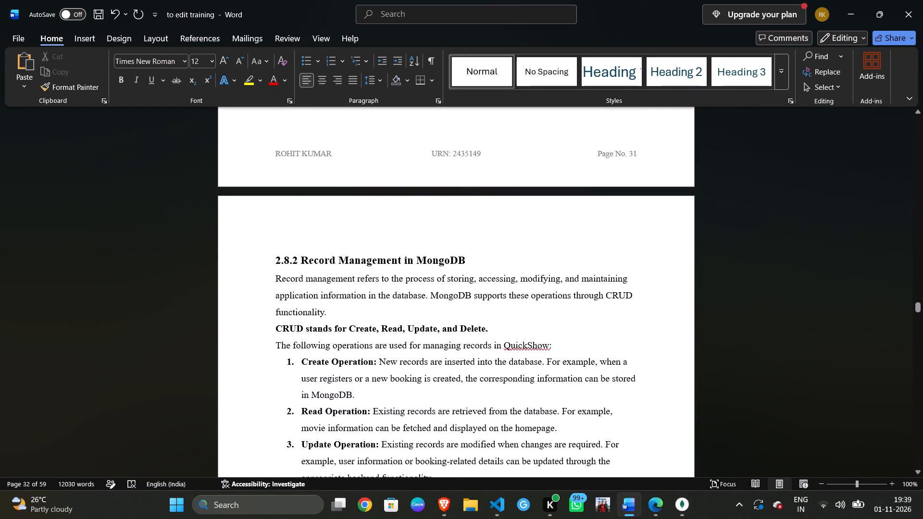
drag(270, 260, 423, 272)
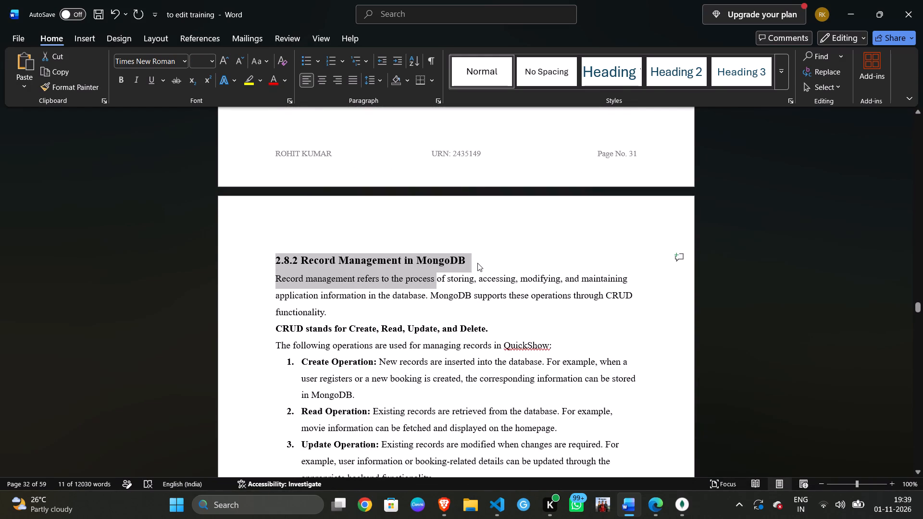
click(478, 261)
drag(477, 261, 255, 252)
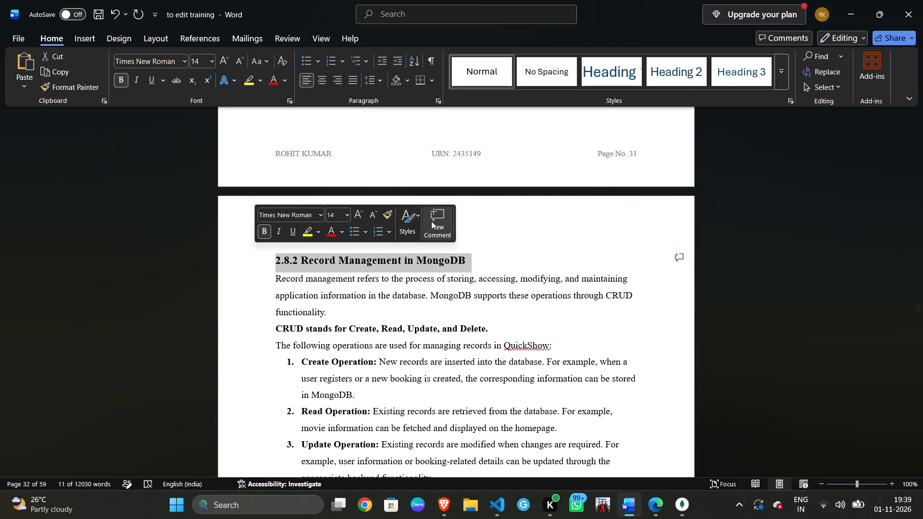
Insert one blank line above the "2.9 MongoDB Collections and Their Purpose" heading.
scroll(369, 351, down, 1)
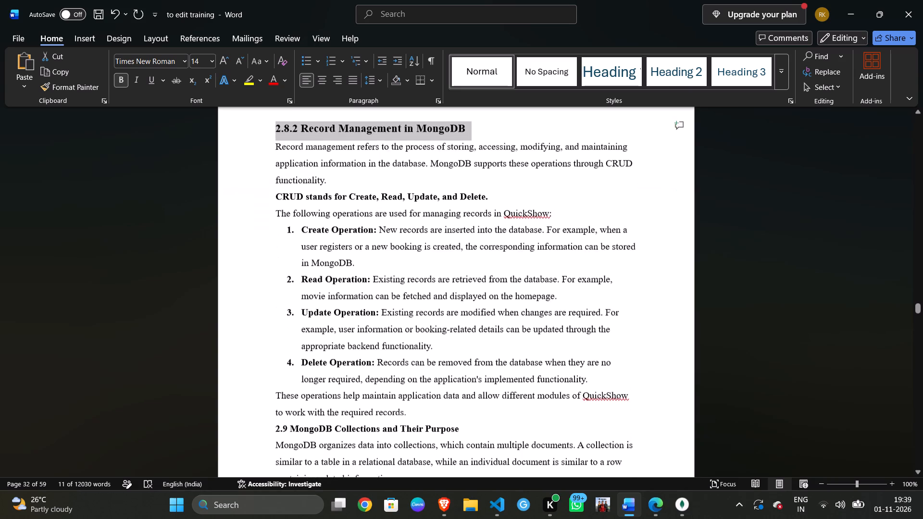
scroll(369, 351, down, 2)
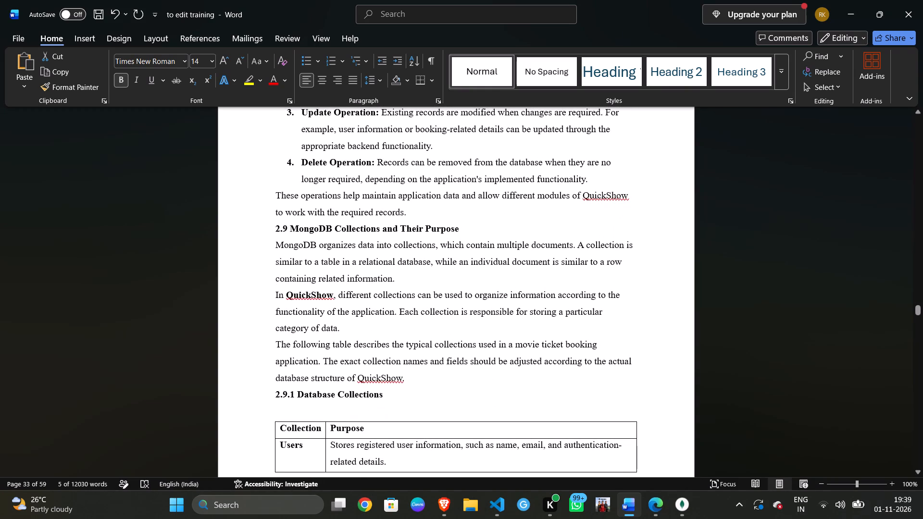
click(416, 218)
key(Return)
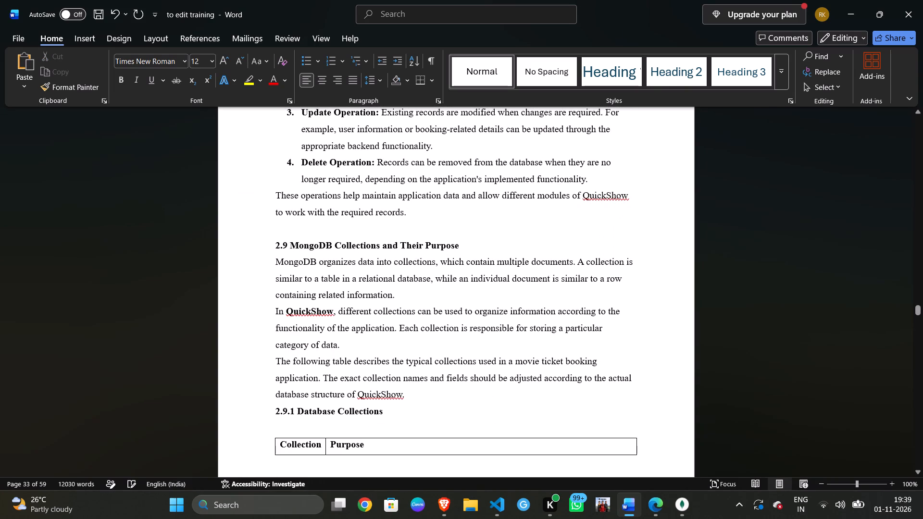
Set the "2.9 MongoDB Collections and Their Purpose" heading's font size to 14.
drag(464, 244, 259, 245)
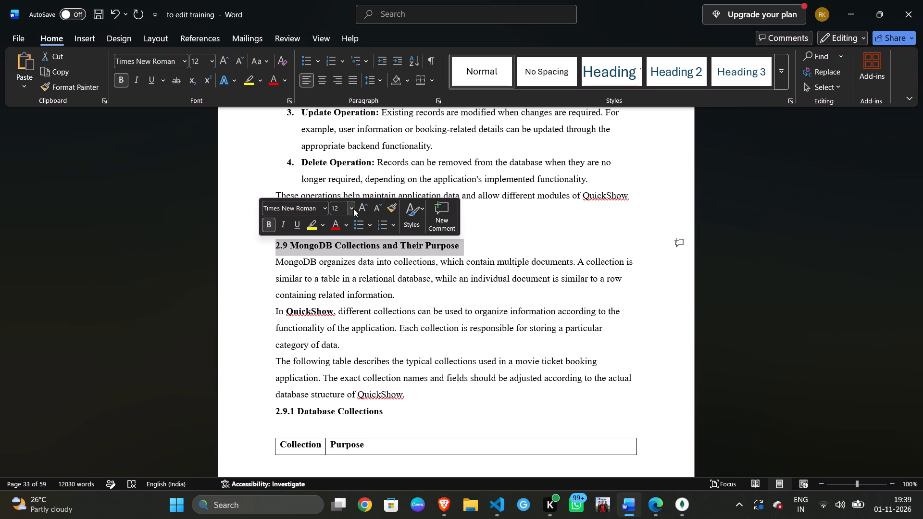
click(353, 209)
click(338, 296)
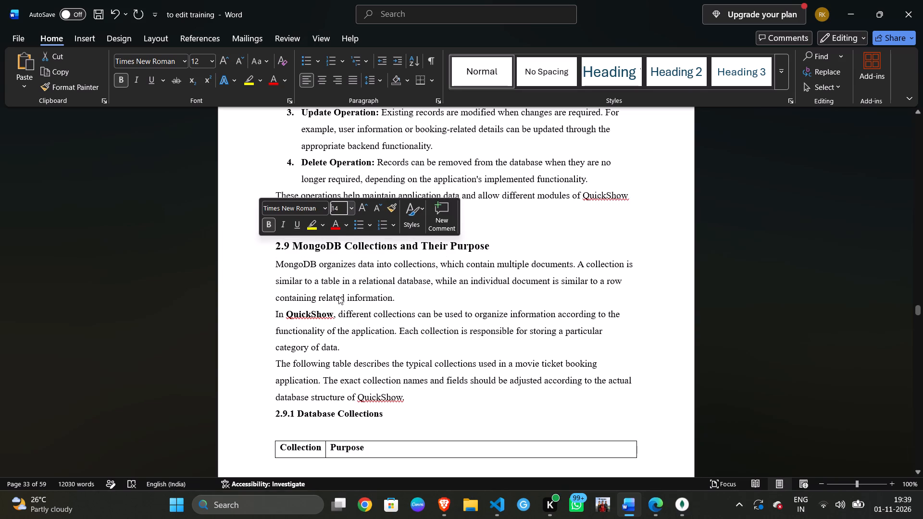
Insert four blank lines above the "2.9.1 Database Collections" heading to move it onto the next page with its table.
click(395, 420)
click(414, 396)
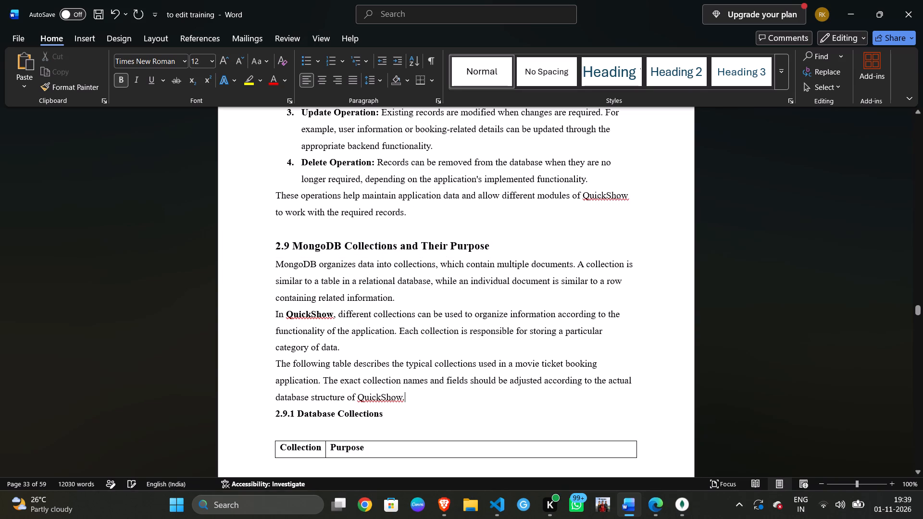
key(Return)
key(Return)
scroll(413, 401, down, 1)
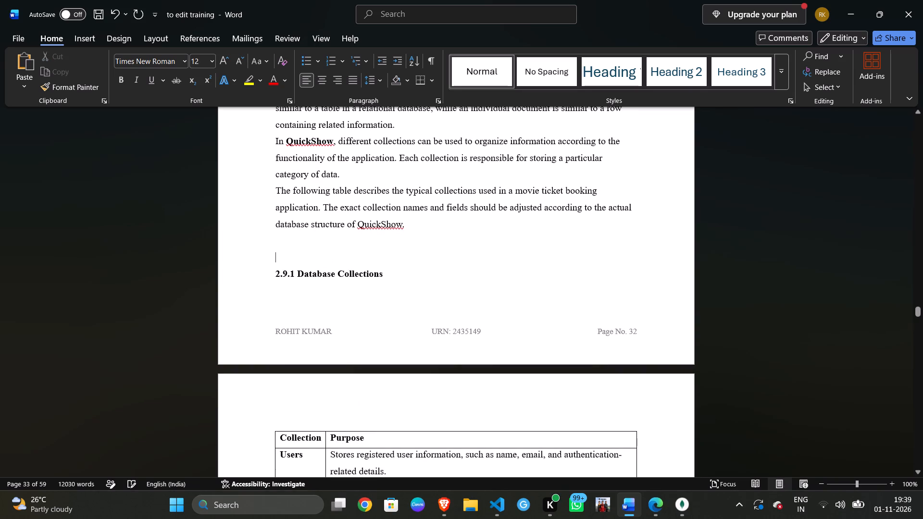
key(Return)
key(Return)
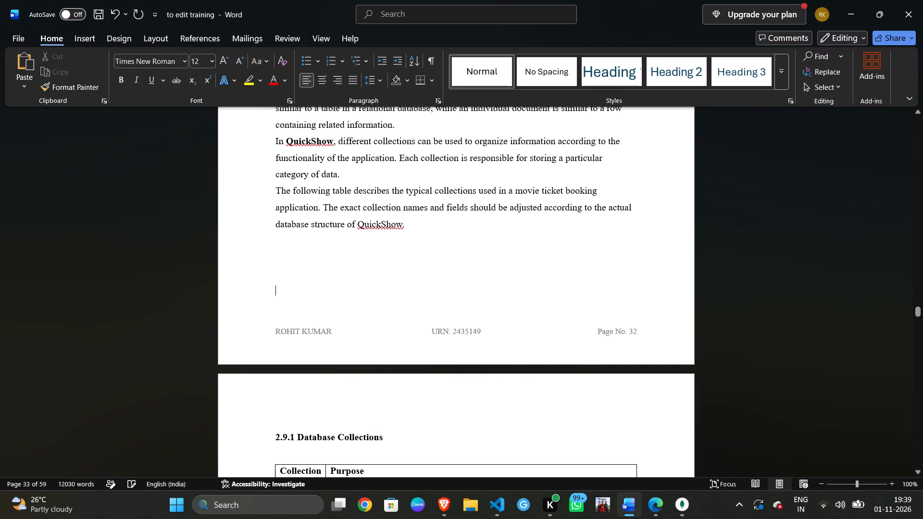
Set the "2.9.1 Database Collections" heading's font size to 14.
drag(387, 436, 264, 433)
click(357, 402)
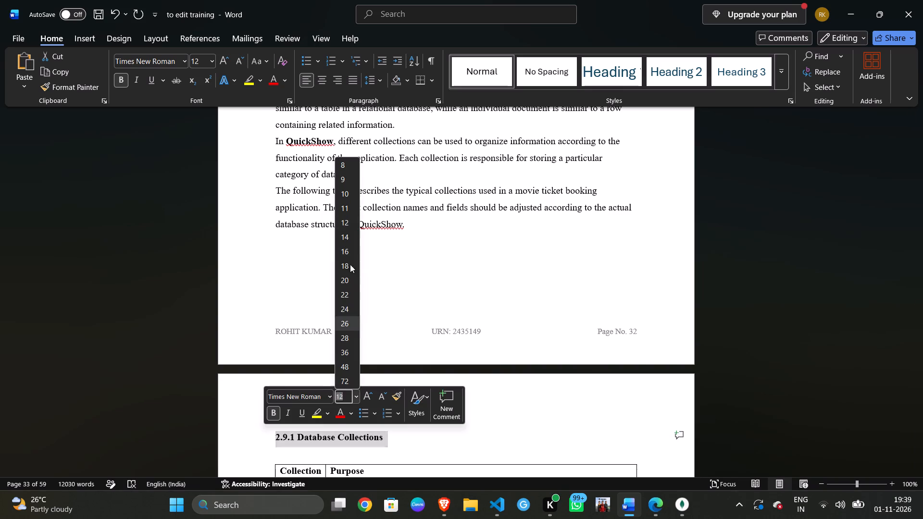
click(347, 236)
click(511, 408)
Set the "2.9.2 Document Structure in MongoDB" heading's font size to 14.
scroll(511, 408, down, 1)
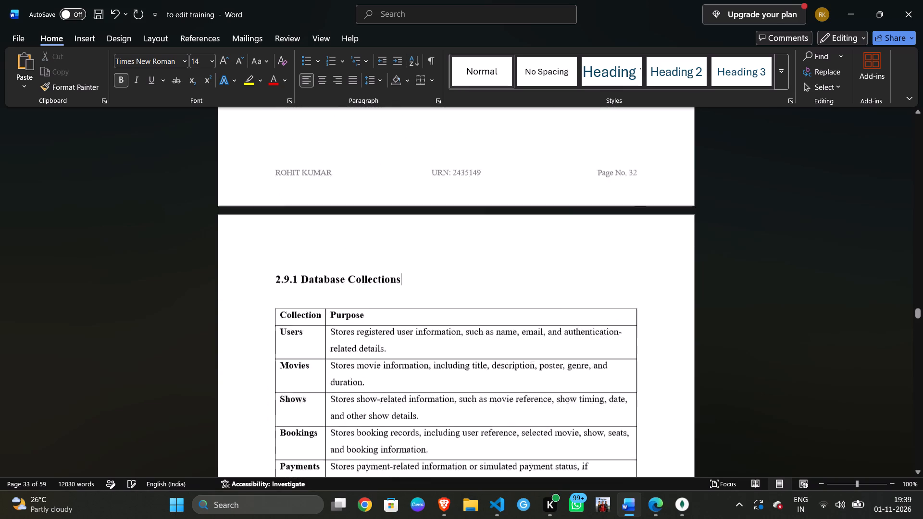
scroll(511, 408, down, 2)
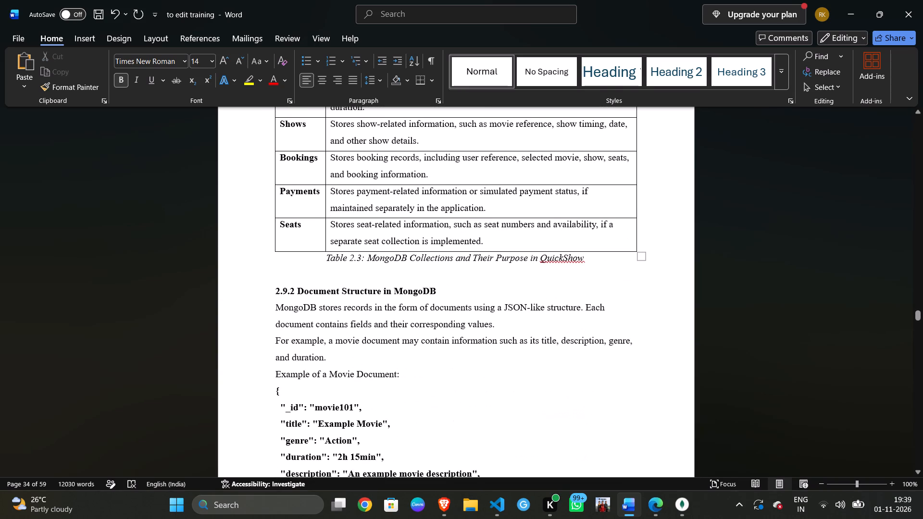
scroll(417, 376, down, 1)
scroll(417, 376, up, 1)
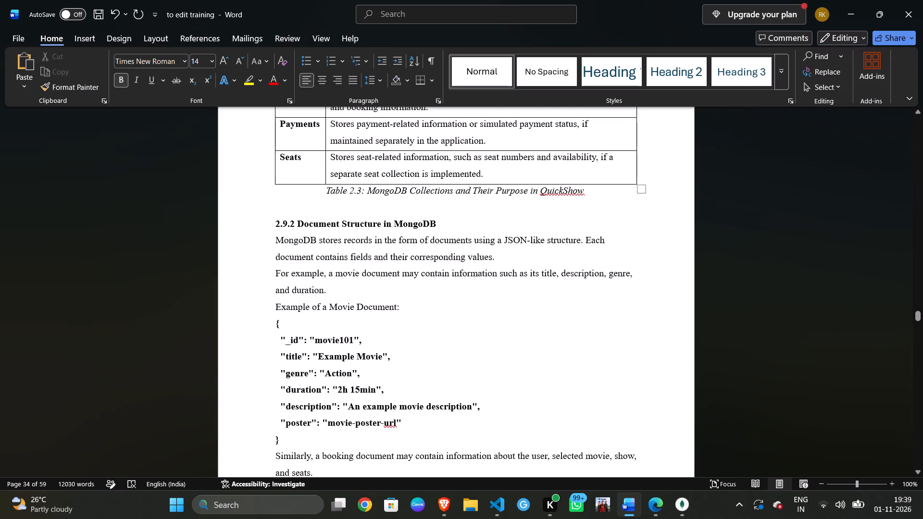
drag(444, 229, 262, 227)
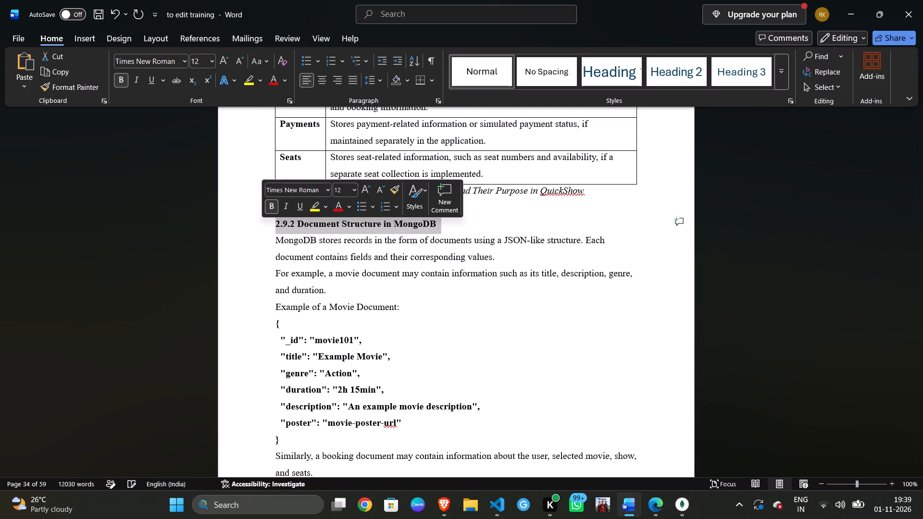
click(353, 190)
click(339, 276)
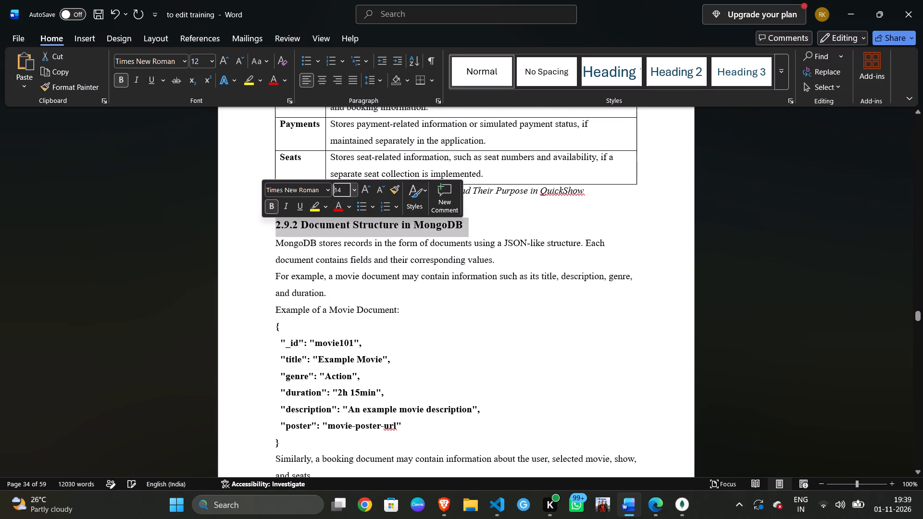
click(444, 335)
Check the "2.9.3 Record Retrieval from MongoDB" heading's font size and review the section's spacing and retrieval examples.
scroll(444, 335, down, 3)
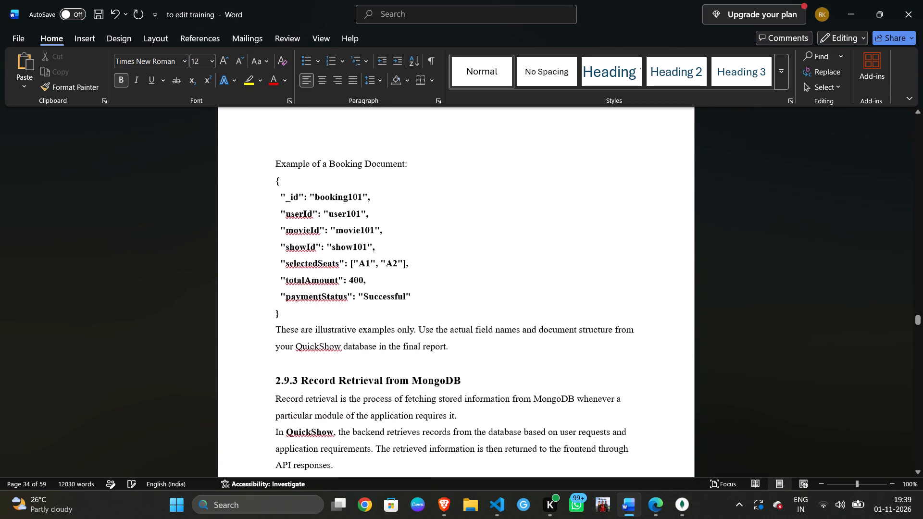
scroll(444, 335, down, 1)
drag(463, 247, 338, 256)
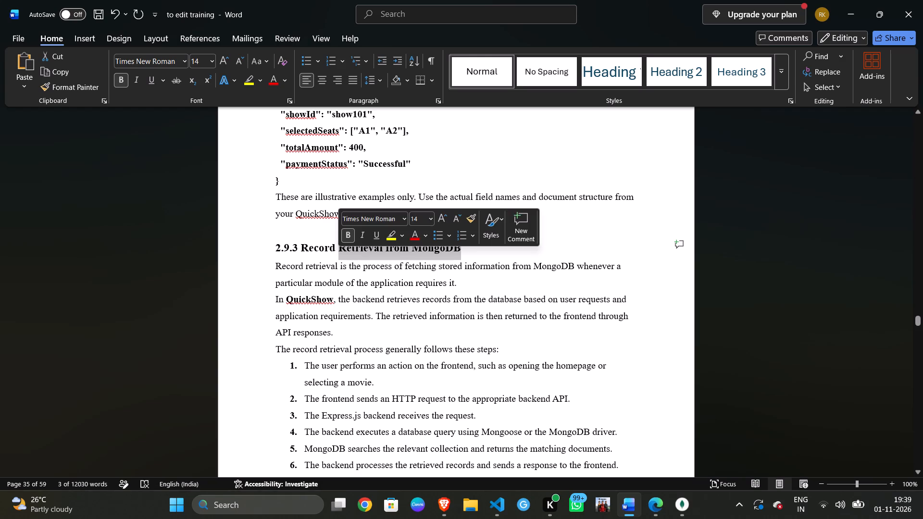
scroll(402, 343, down, 2)
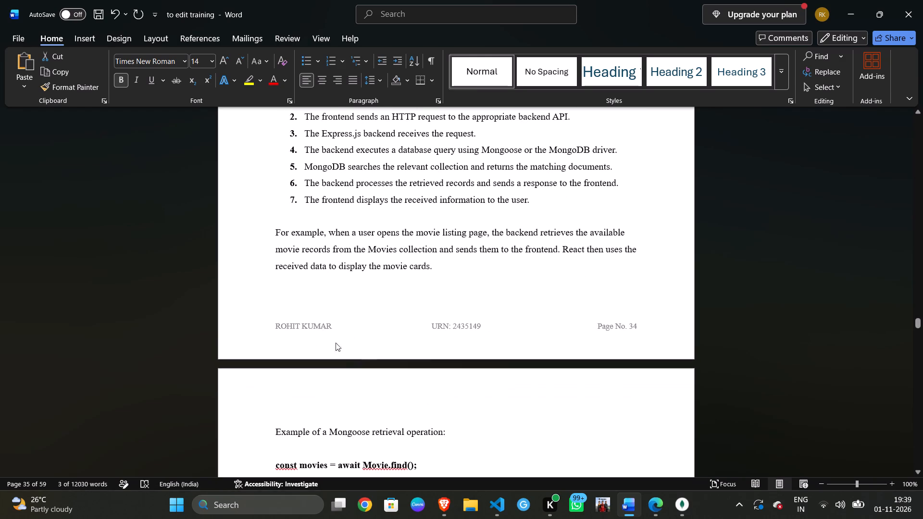
scroll(365, 385, down, 1)
scroll(312, 298, down, 1)
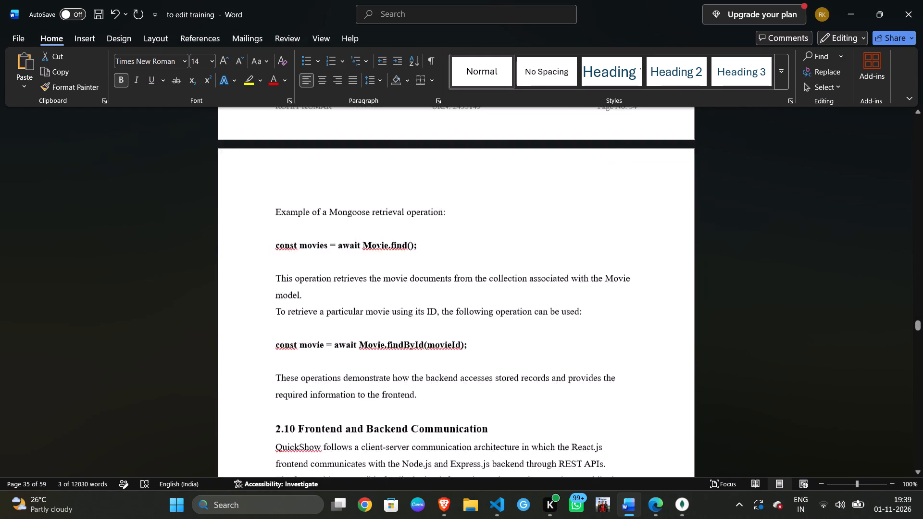
Review the headings, spacing and page layout of sections 2.10 and 2.10.1, including Figure 2.4 and the communication components list.
scroll(312, 298, down, 1)
click(386, 323)
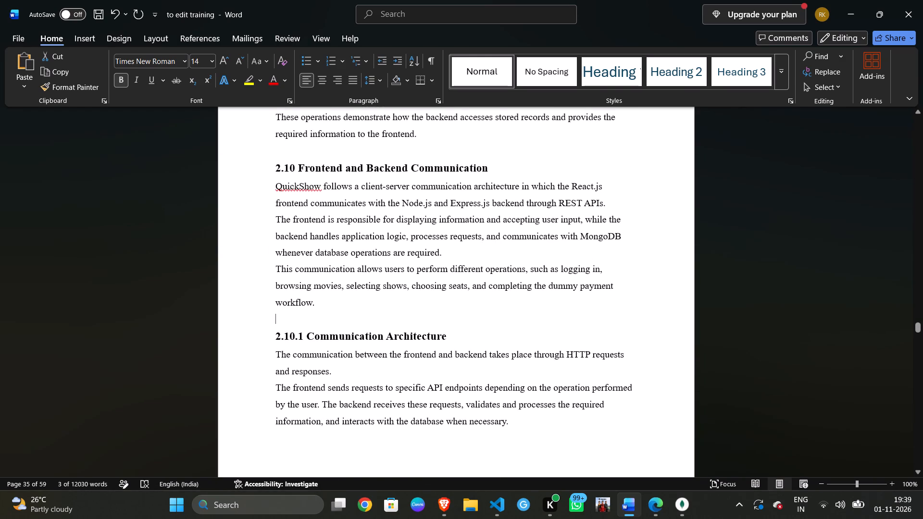
scroll(386, 323, down, 2)
scroll(386, 323, up, 2)
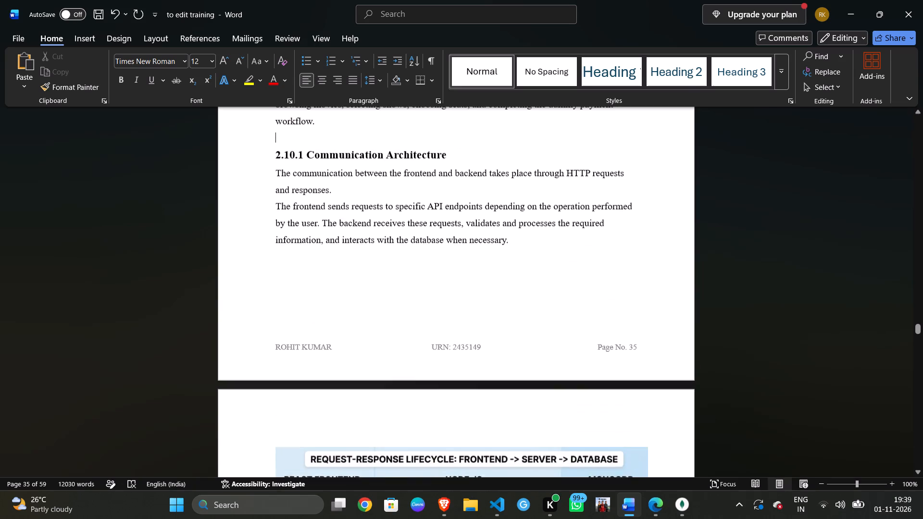
scroll(386, 323, right, 1)
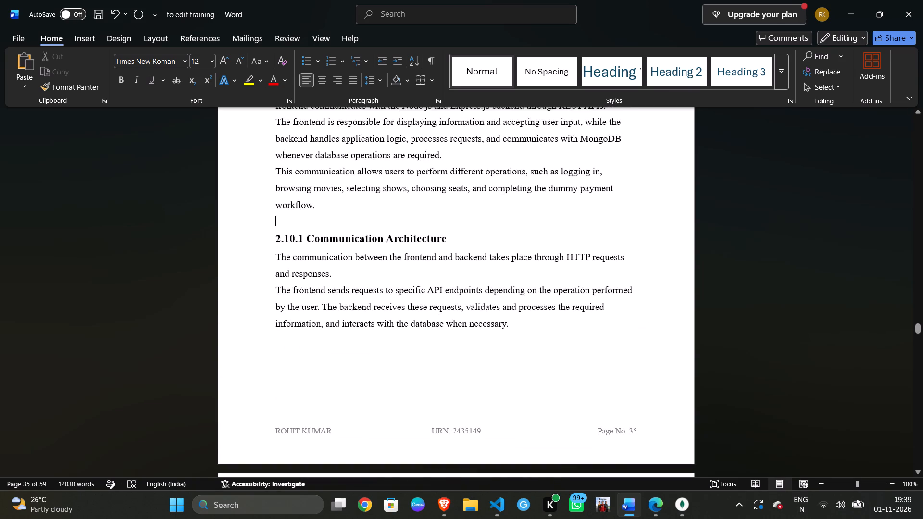
scroll(386, 323, down, 2)
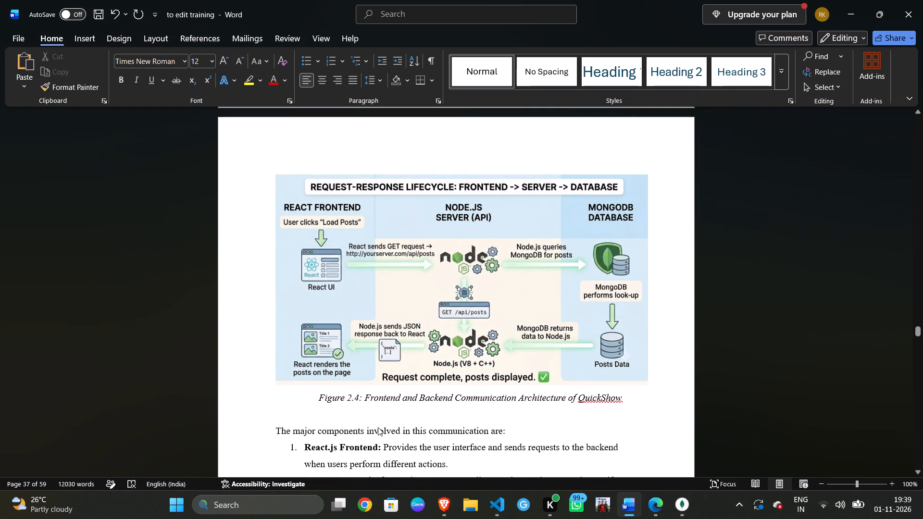
scroll(376, 424, down, 1)
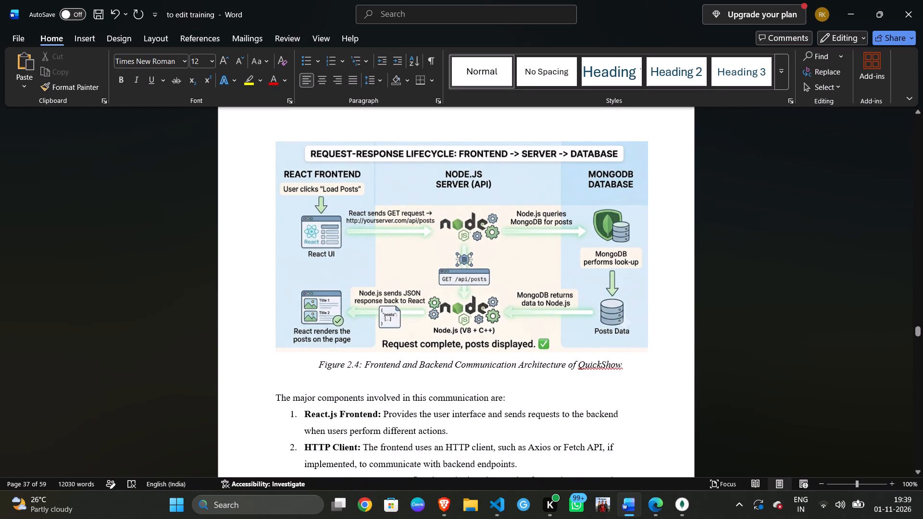
scroll(376, 424, down, 1)
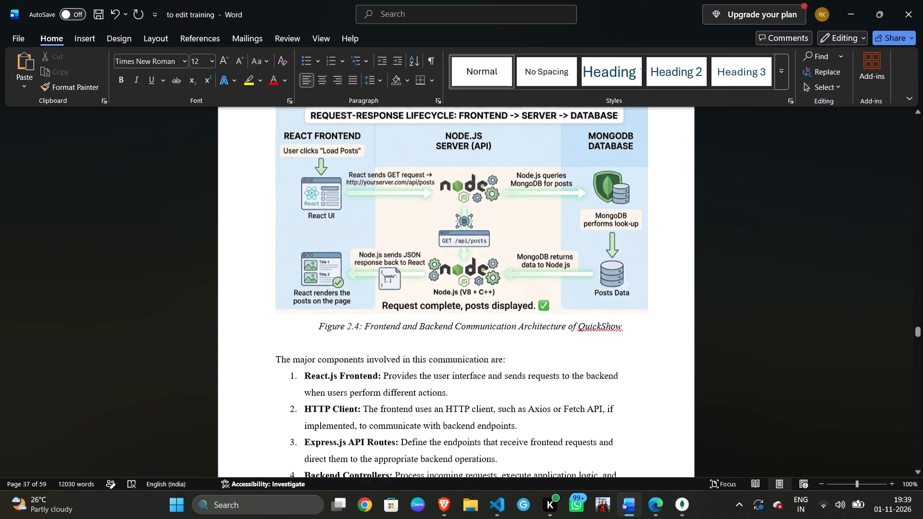
scroll(376, 424, down, 1)
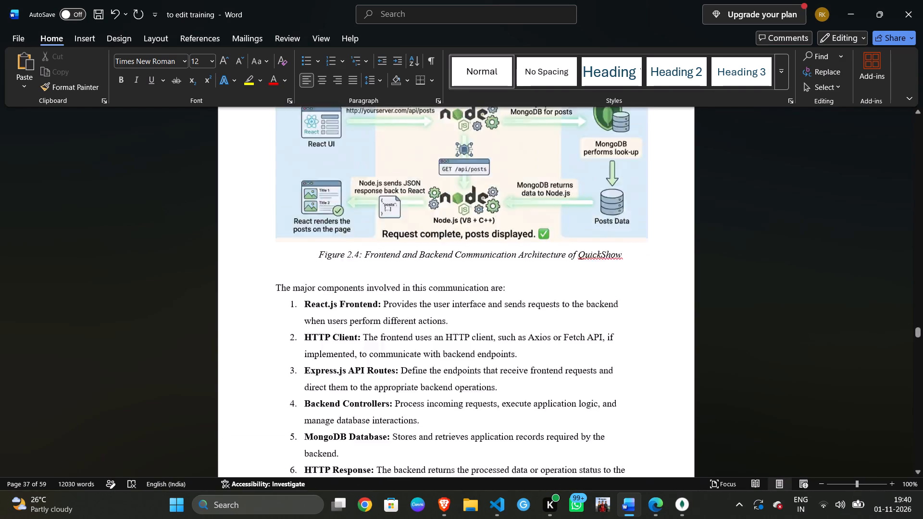
Review the headings, spacing and page layout of sections 2.10.2 to 2.10.5, checking the "2.10.3 Communication During User Login" heading's font size.
scroll(344, 300, down, 2)
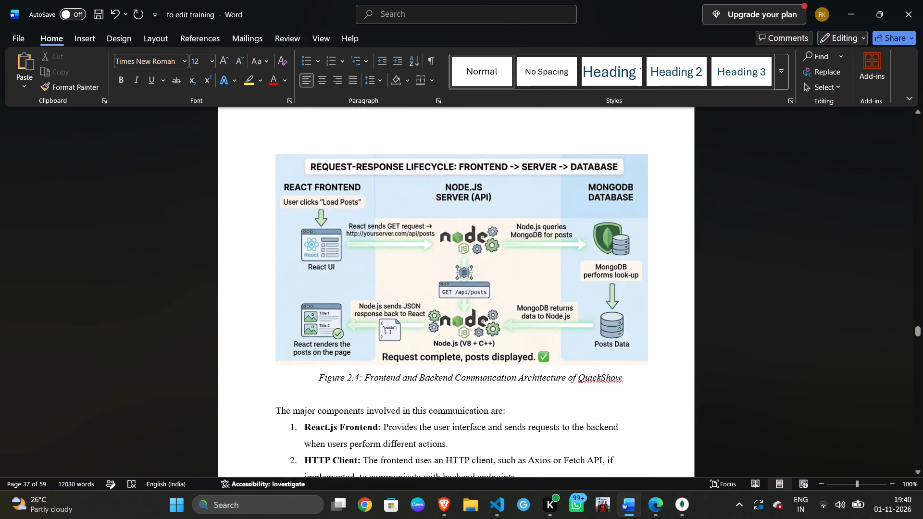
scroll(344, 300, down, 2)
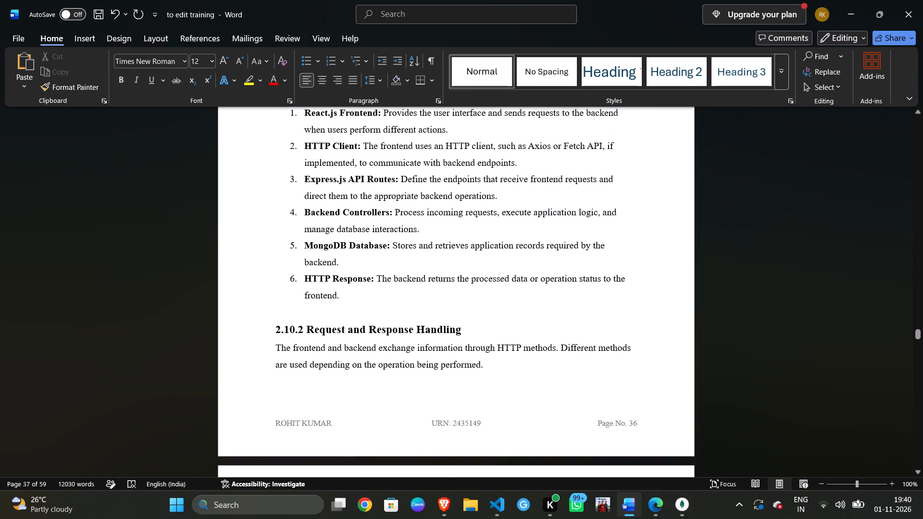
scroll(407, 310, down, 3)
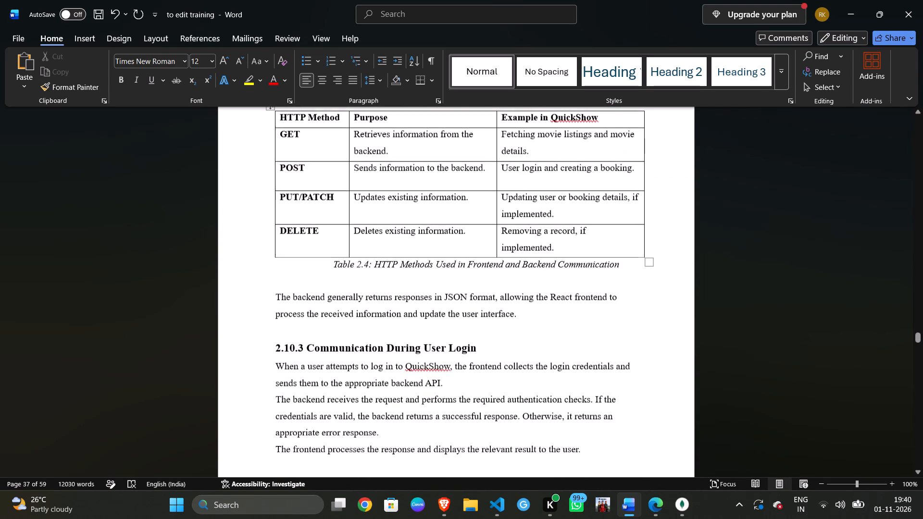
scroll(518, 330, right, 1)
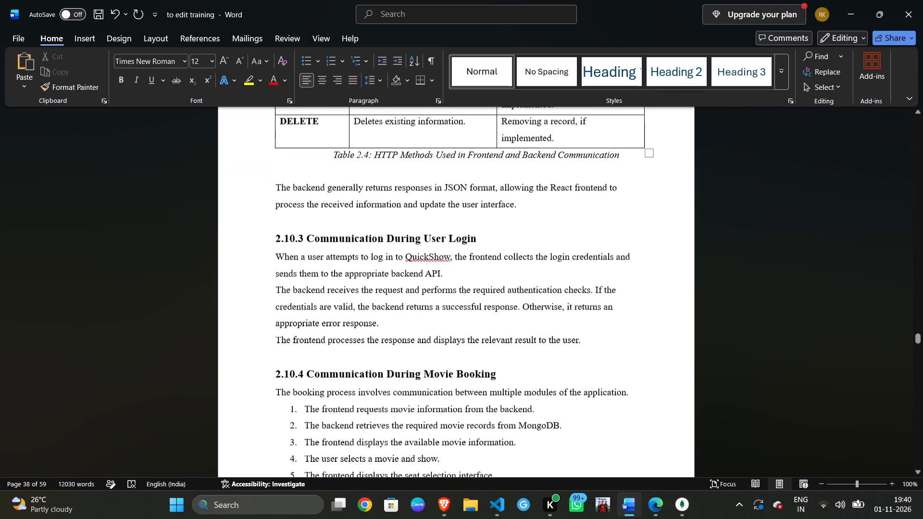
scroll(518, 330, right, 1)
scroll(518, 330, up, 1)
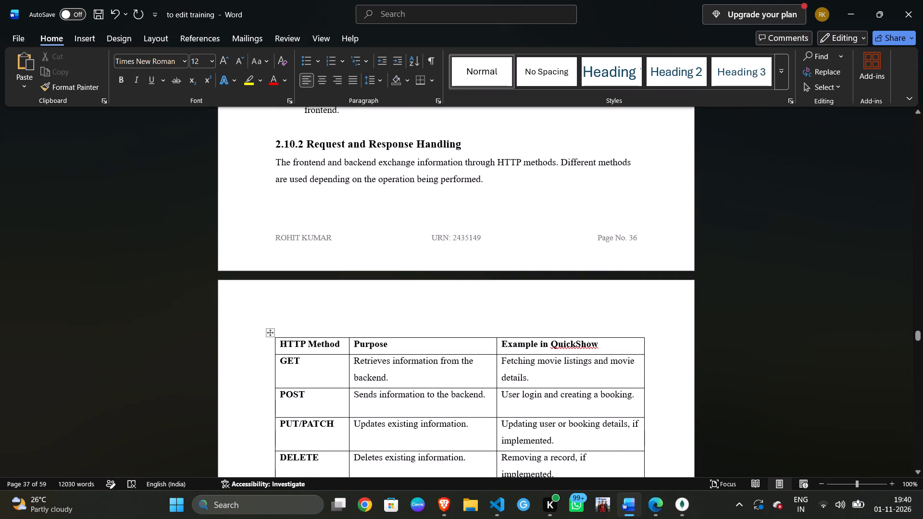
scroll(518, 330, down, 2)
scroll(518, 330, up, 1)
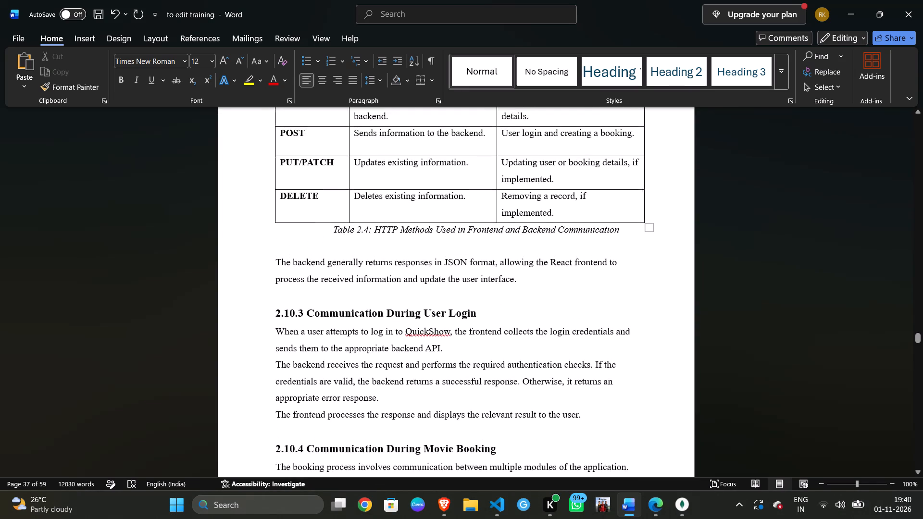
scroll(518, 330, up, 1)
scroll(518, 330, down, 1)
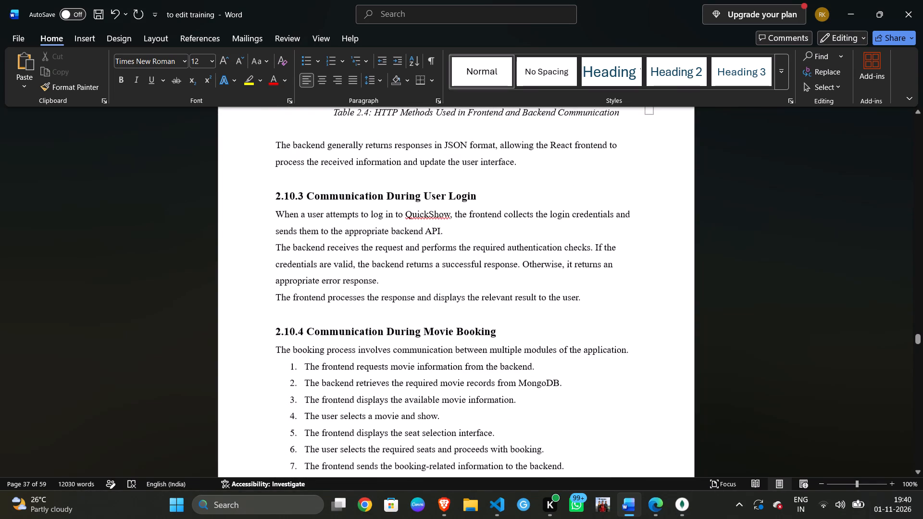
drag(485, 202, 411, 201)
scroll(507, 299, down, 1)
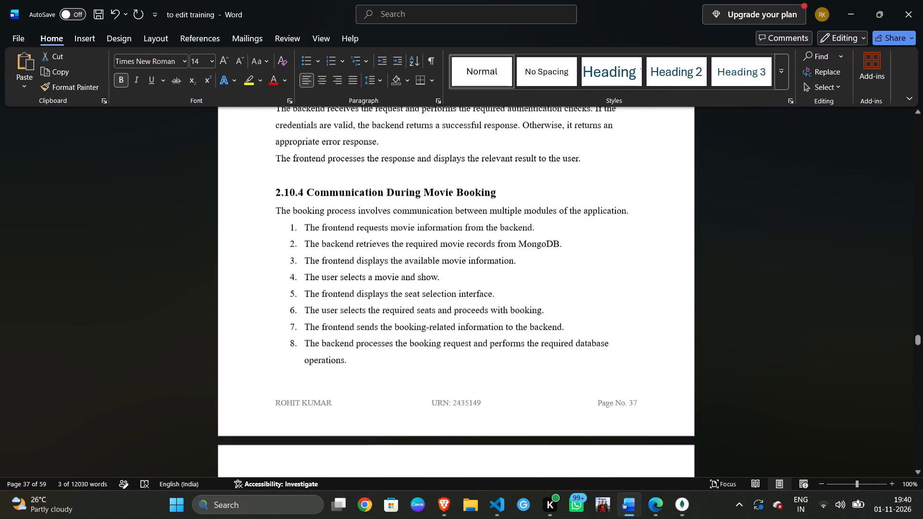
scroll(507, 299, down, 2)
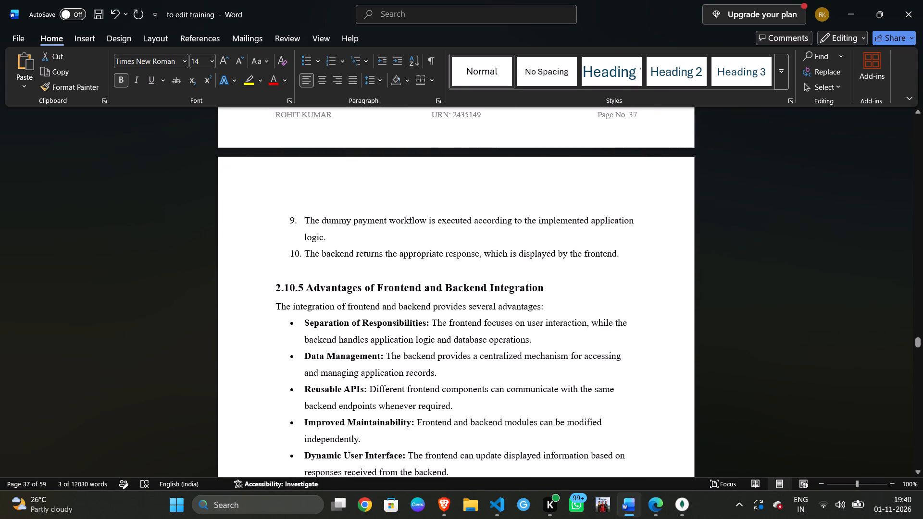
click(549, 298)
scroll(497, 350, down, 2)
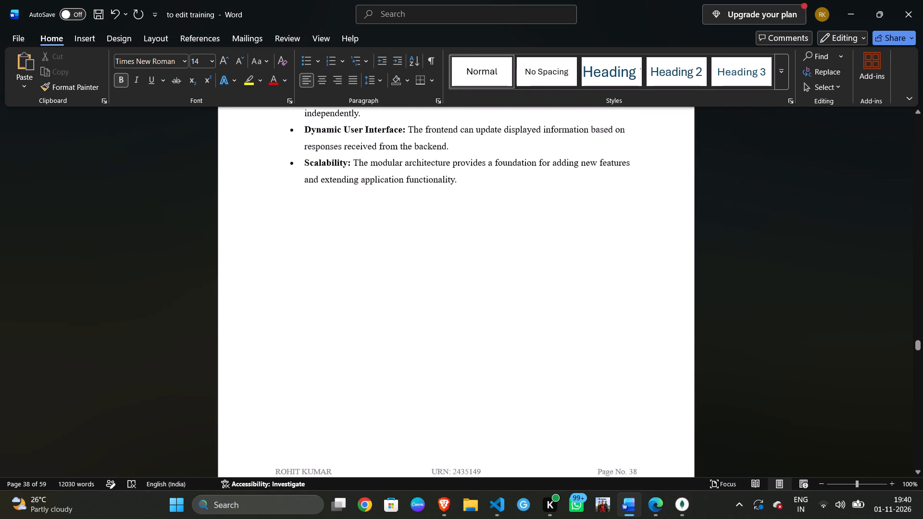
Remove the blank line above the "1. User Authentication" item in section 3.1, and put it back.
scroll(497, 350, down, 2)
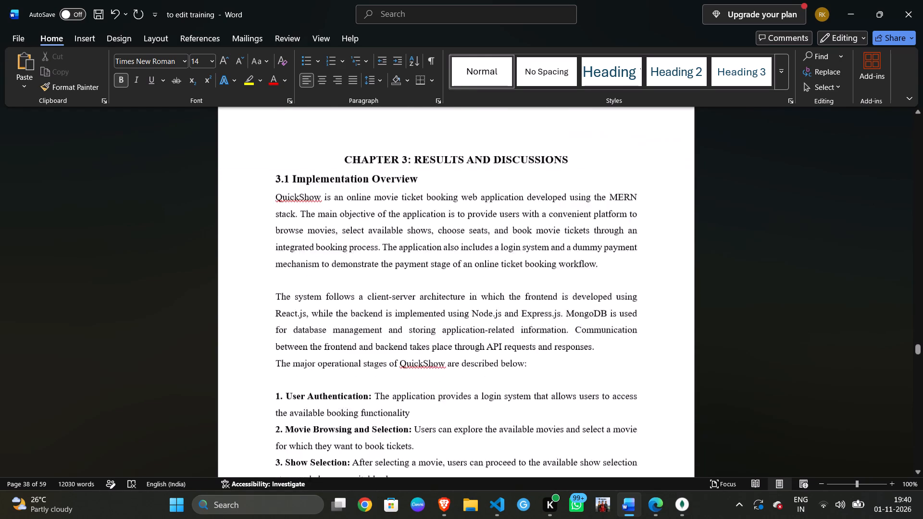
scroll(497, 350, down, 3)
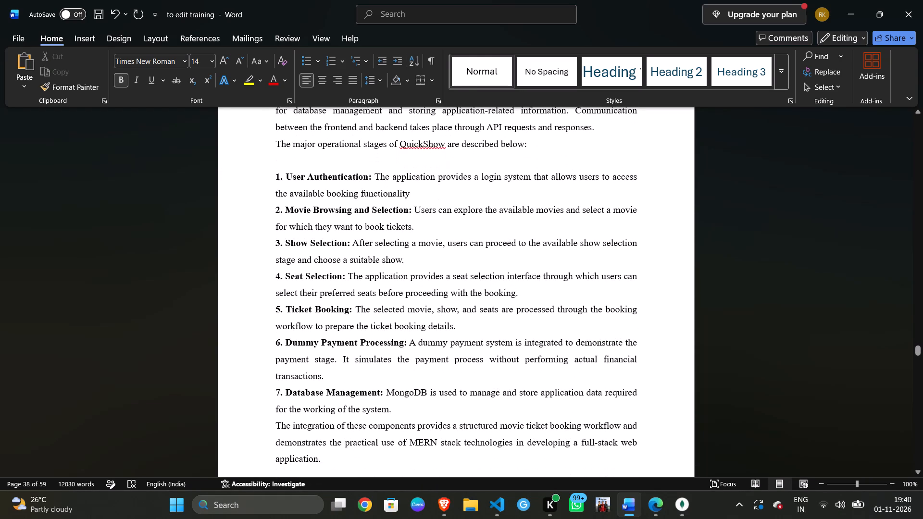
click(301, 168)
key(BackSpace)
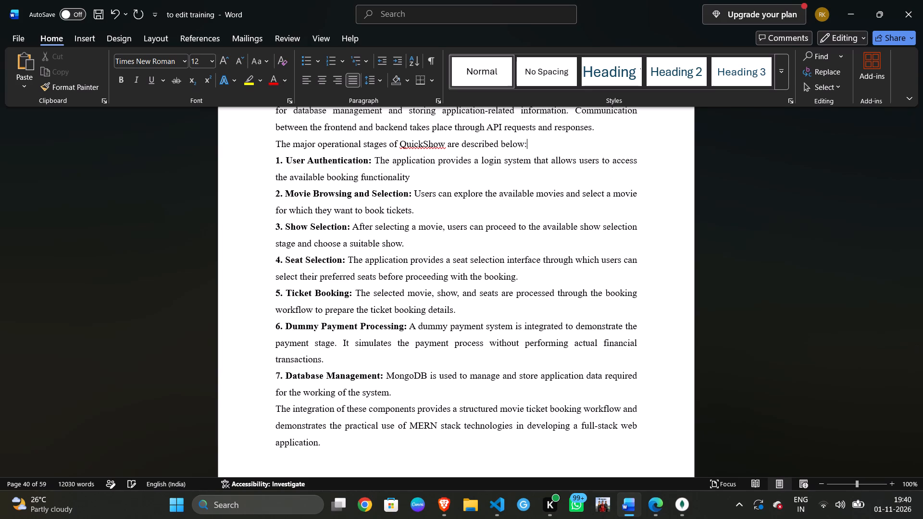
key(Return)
Set the "3.2.2 Movie Browsing and Selection Module" heading's font size to 14.
scroll(285, 257, down, 1)
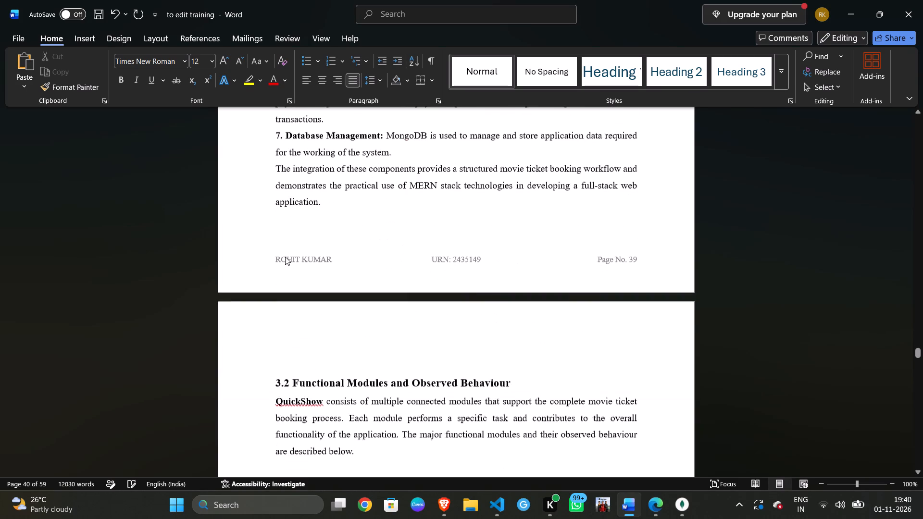
scroll(285, 257, down, 4)
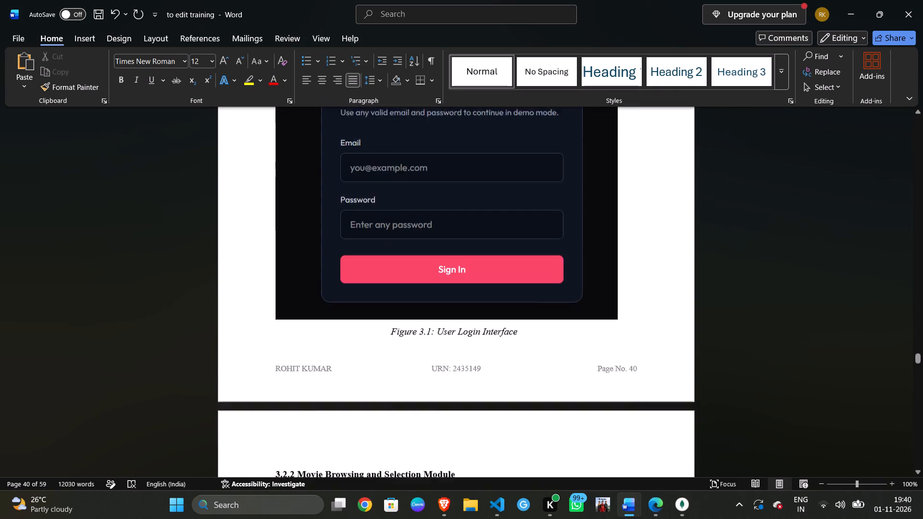
scroll(285, 257, down, 2)
drag(461, 196, 306, 189)
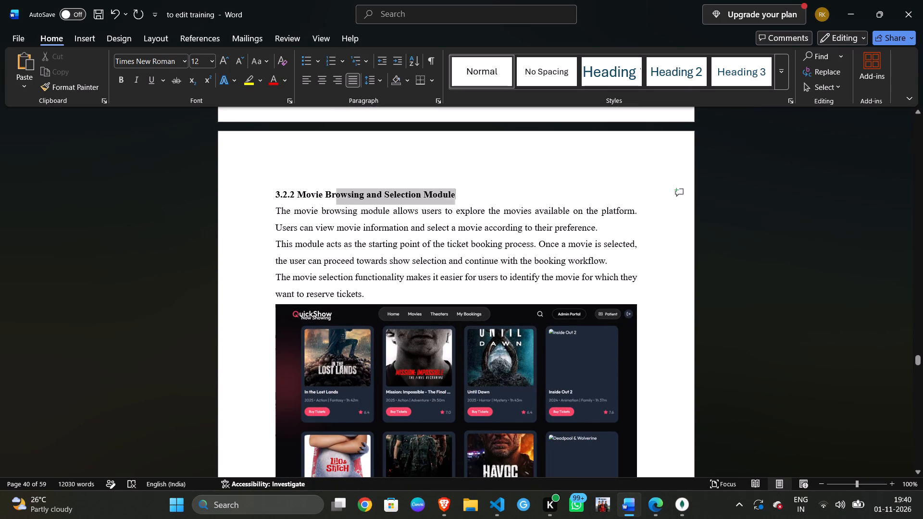
drag(306, 189, 249, 193)
click(339, 158)
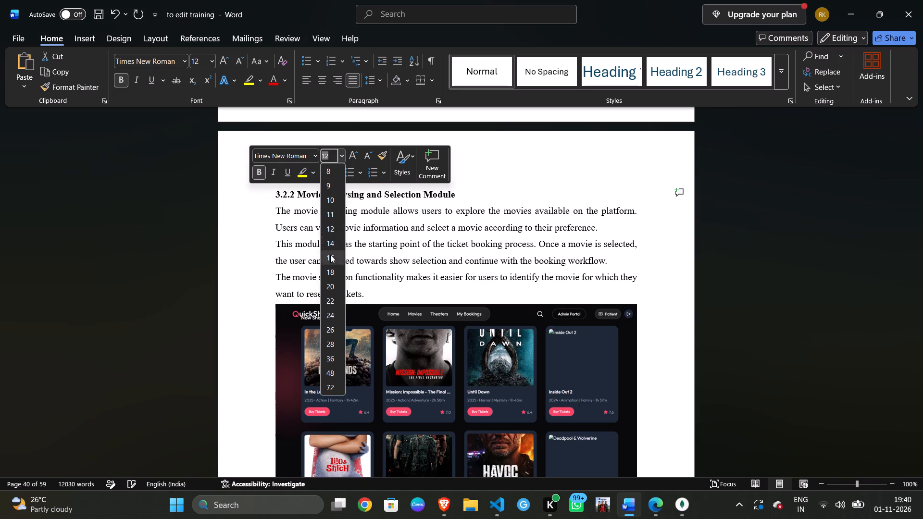
click(334, 245)
Review the headings, figures and spacing from section 3.2.3 through 3.2.5 and on to the testing approaches list.
scroll(491, 277, down, 1)
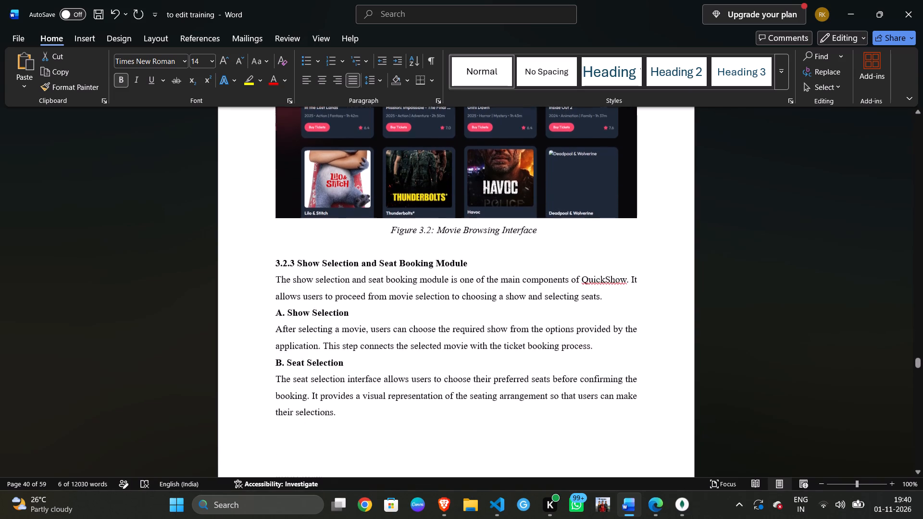
scroll(491, 277, down, 1)
scroll(362, 306, down, 3)
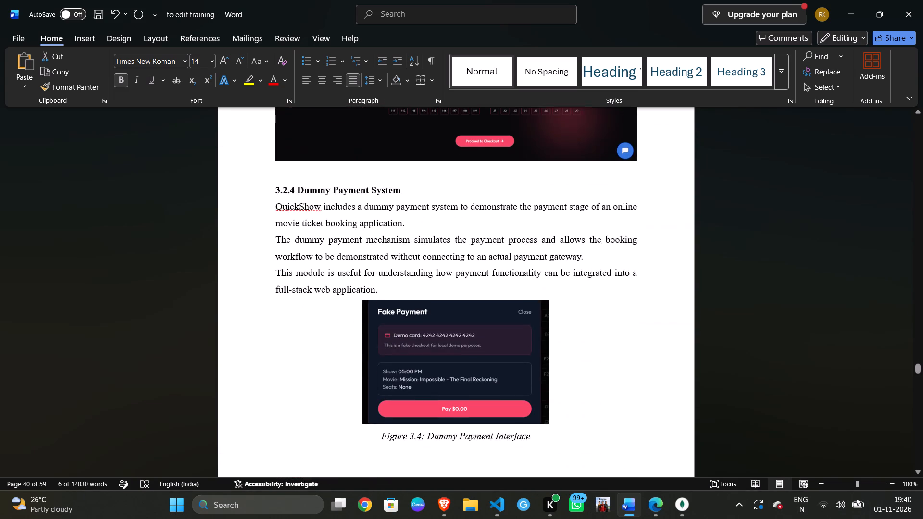
scroll(362, 306, down, 1)
scroll(339, 269, down, 2)
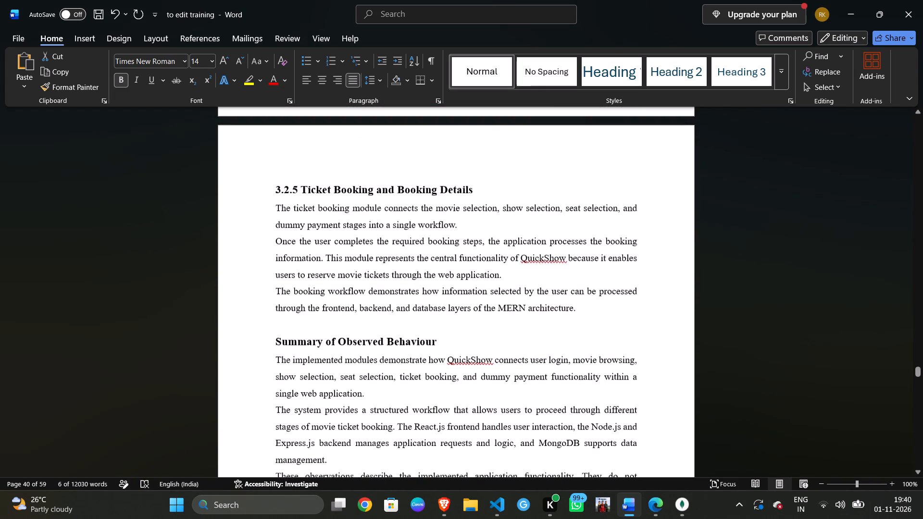
scroll(339, 269, down, 4)
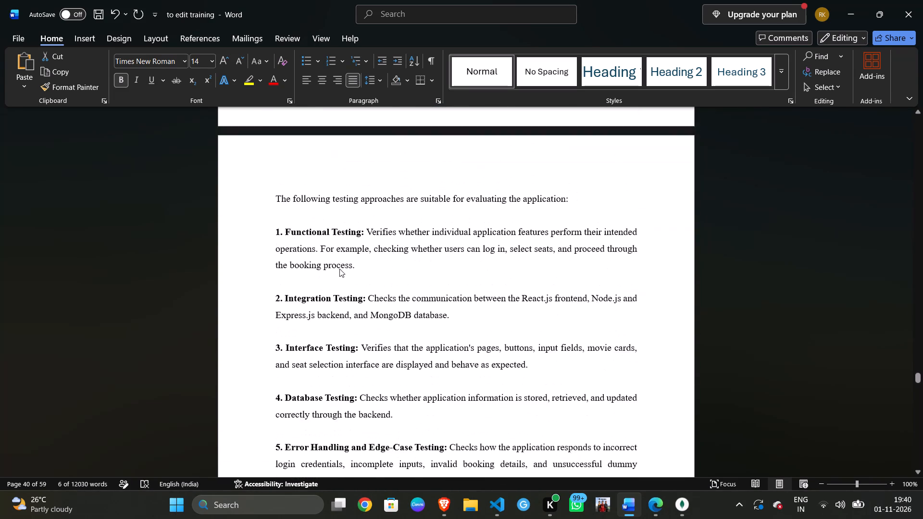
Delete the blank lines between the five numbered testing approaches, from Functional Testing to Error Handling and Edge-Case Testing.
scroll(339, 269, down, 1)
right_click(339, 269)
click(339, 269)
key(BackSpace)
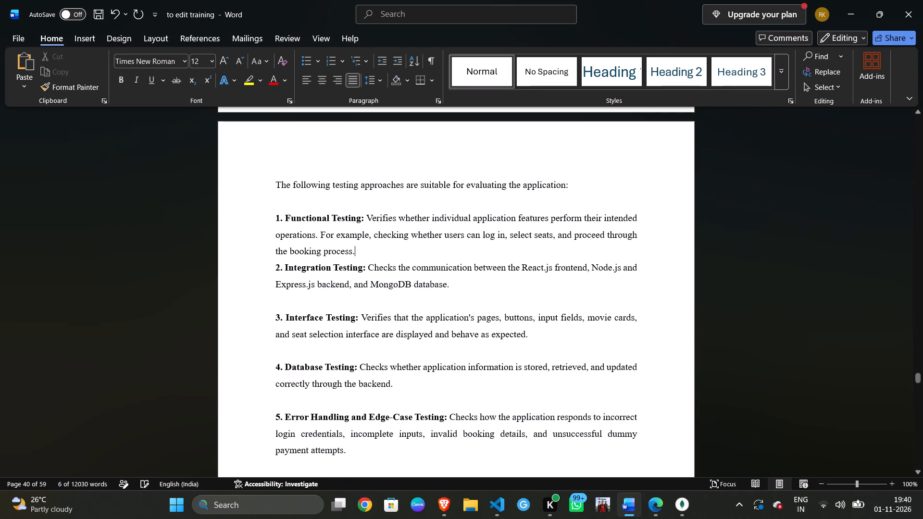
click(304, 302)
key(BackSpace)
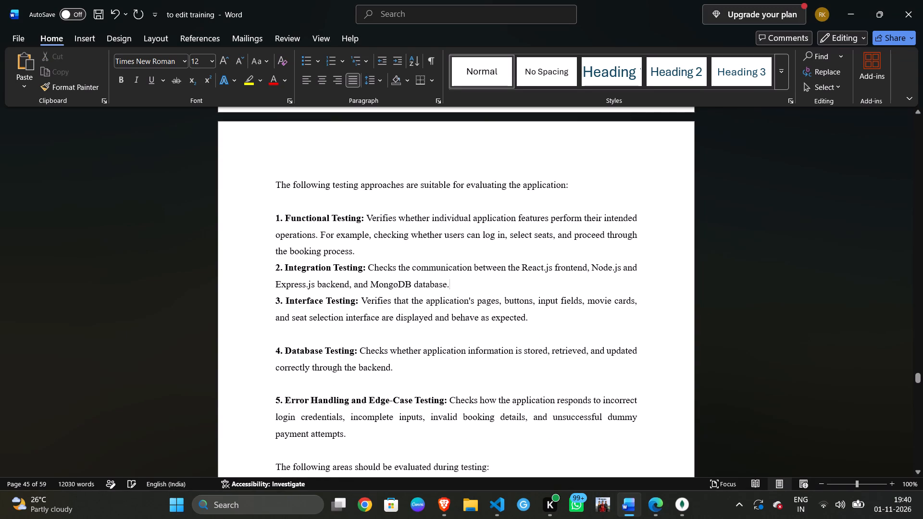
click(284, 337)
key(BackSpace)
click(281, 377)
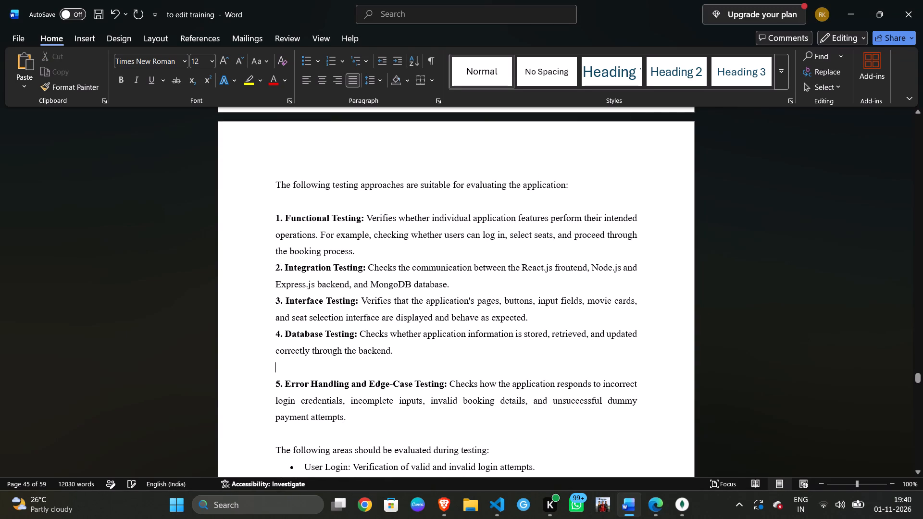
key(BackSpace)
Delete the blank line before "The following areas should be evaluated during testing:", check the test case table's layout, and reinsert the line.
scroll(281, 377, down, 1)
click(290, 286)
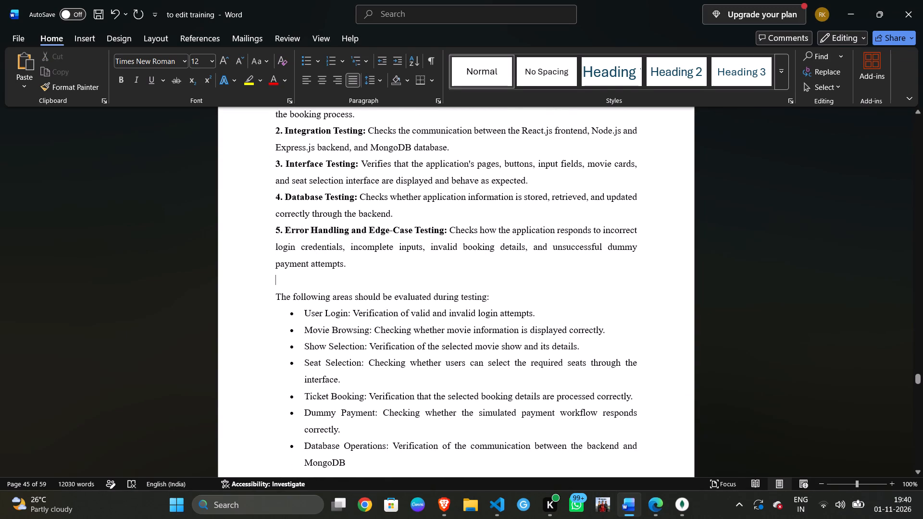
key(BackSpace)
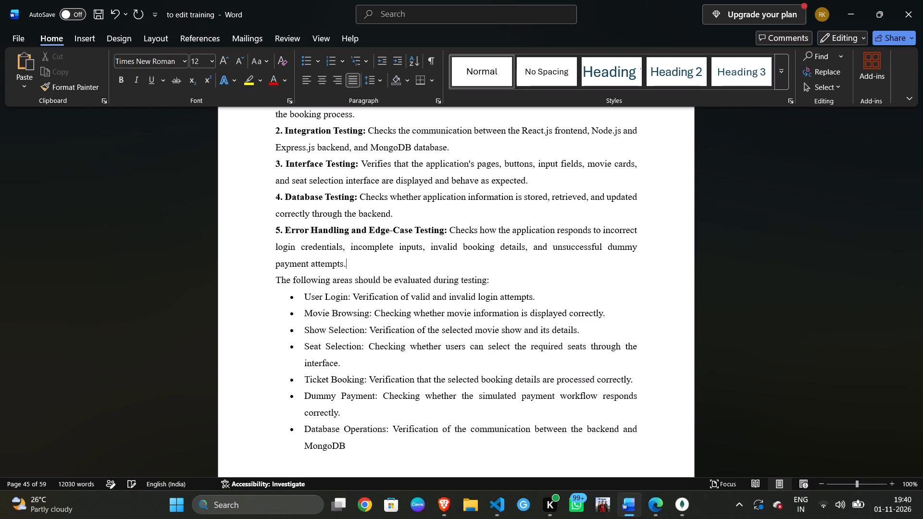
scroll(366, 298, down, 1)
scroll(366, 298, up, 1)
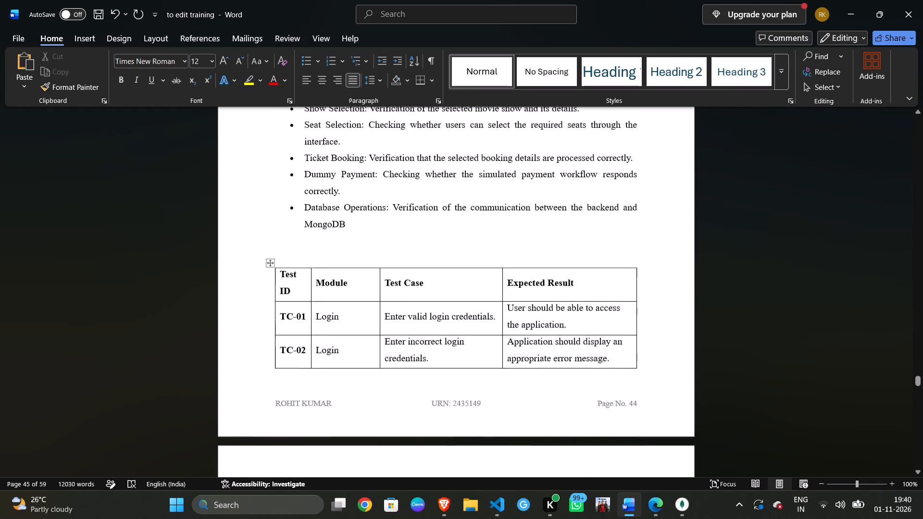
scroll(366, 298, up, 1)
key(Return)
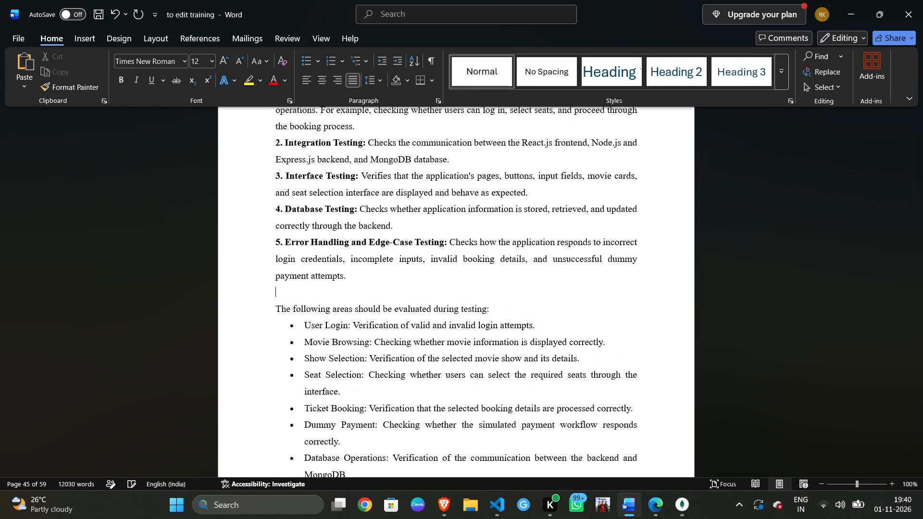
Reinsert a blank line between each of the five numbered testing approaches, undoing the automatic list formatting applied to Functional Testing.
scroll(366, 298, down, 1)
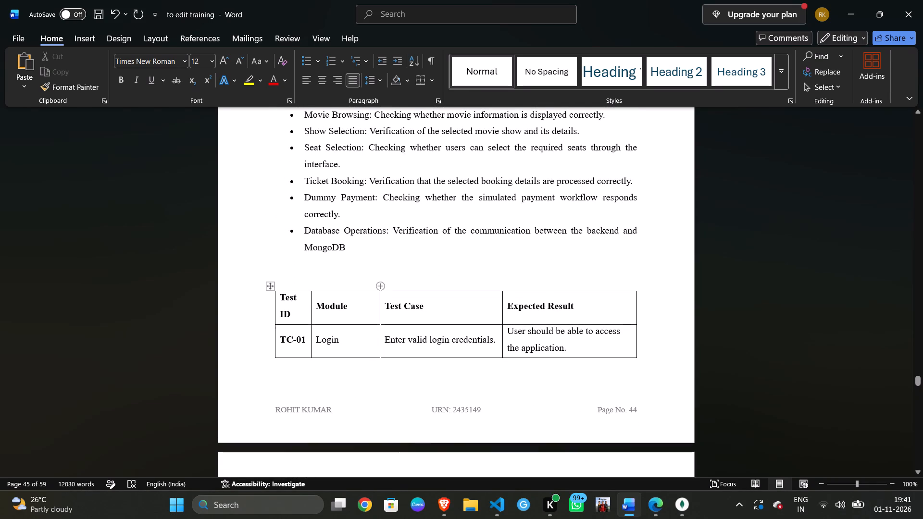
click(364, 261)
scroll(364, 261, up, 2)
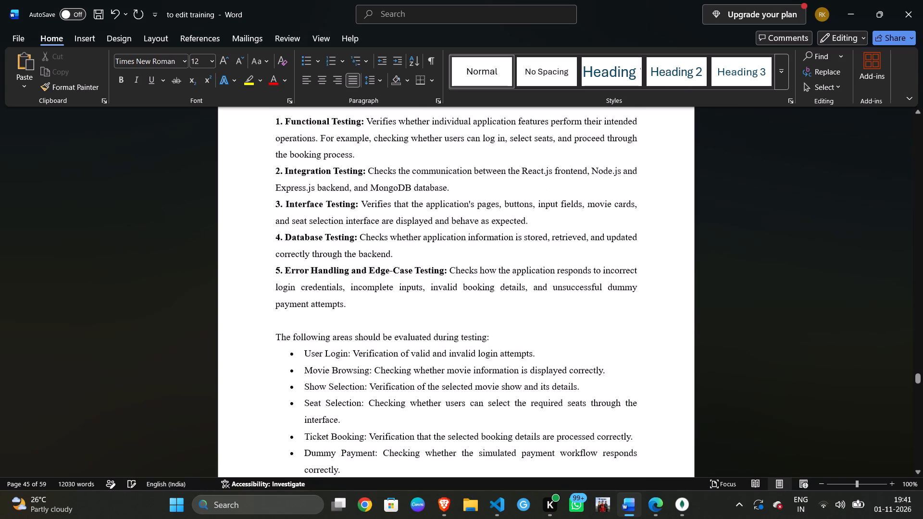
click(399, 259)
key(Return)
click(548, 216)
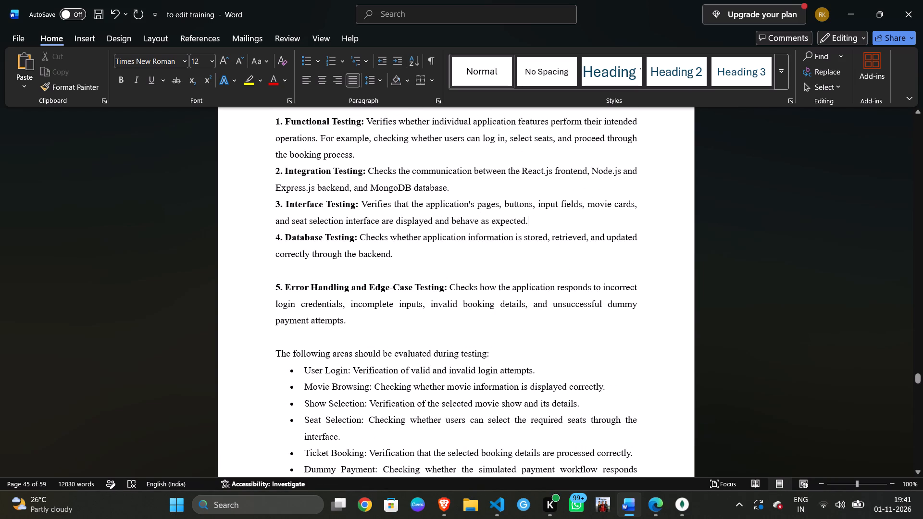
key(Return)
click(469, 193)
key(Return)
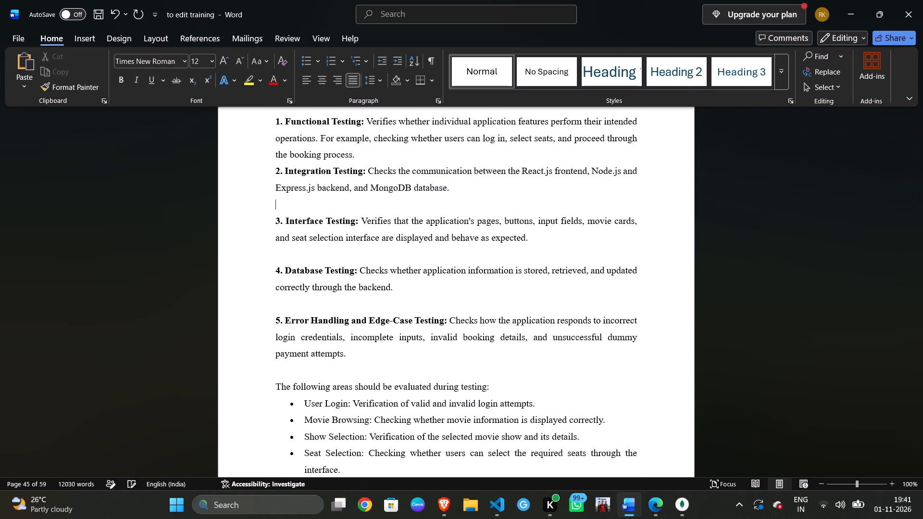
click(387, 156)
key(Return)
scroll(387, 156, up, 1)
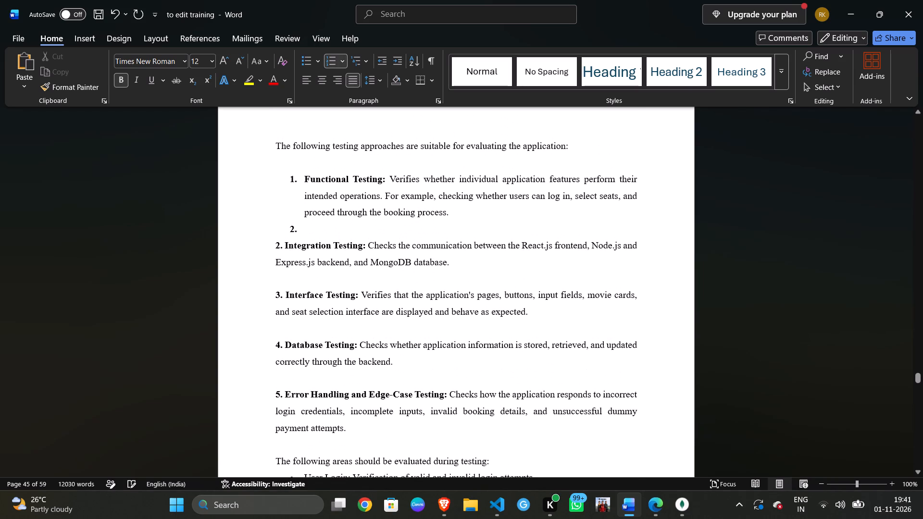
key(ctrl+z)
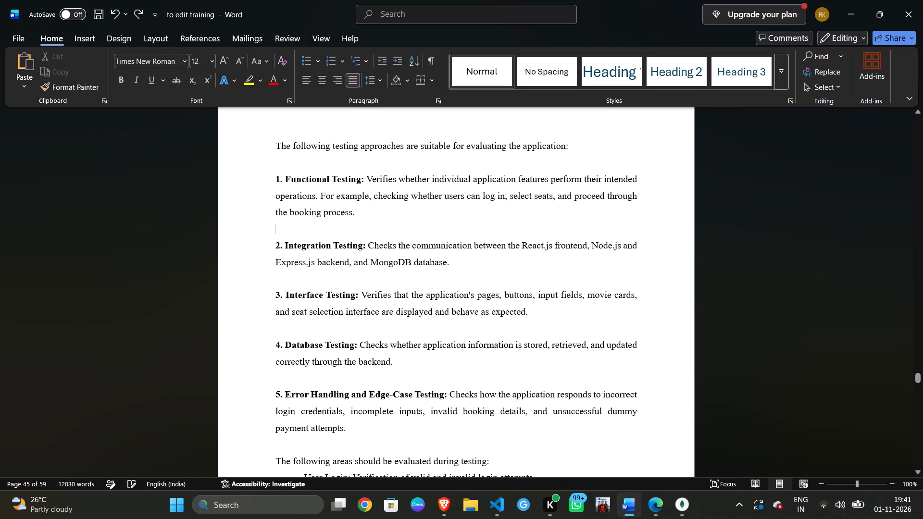
Insert a blank line between the Table 3.1 caption and the heading "3.3.2 Analysis of Test Results".
scroll(370, 219, down, 1)
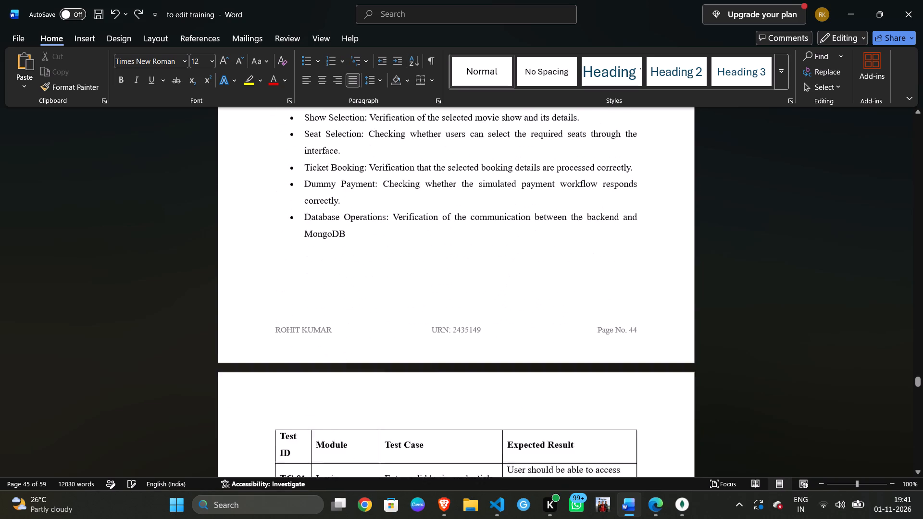
scroll(370, 219, down, 4)
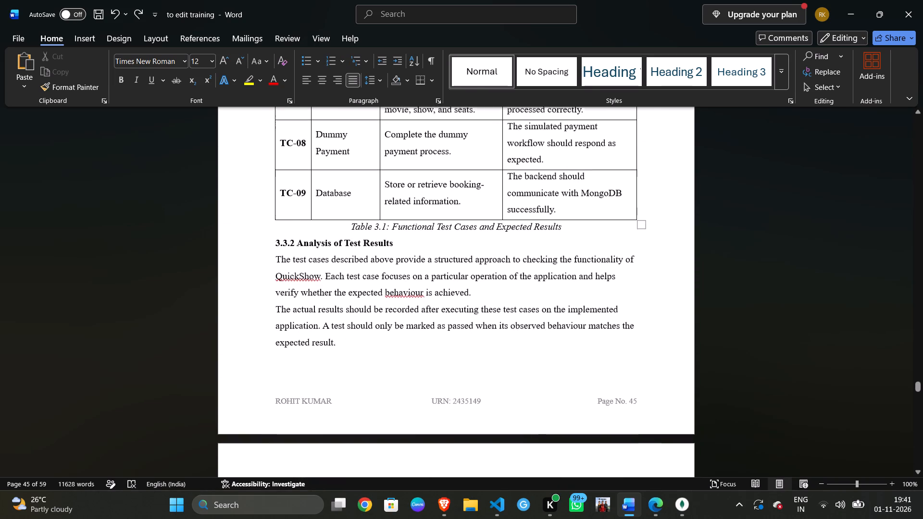
scroll(370, 219, down, 1)
click(577, 181)
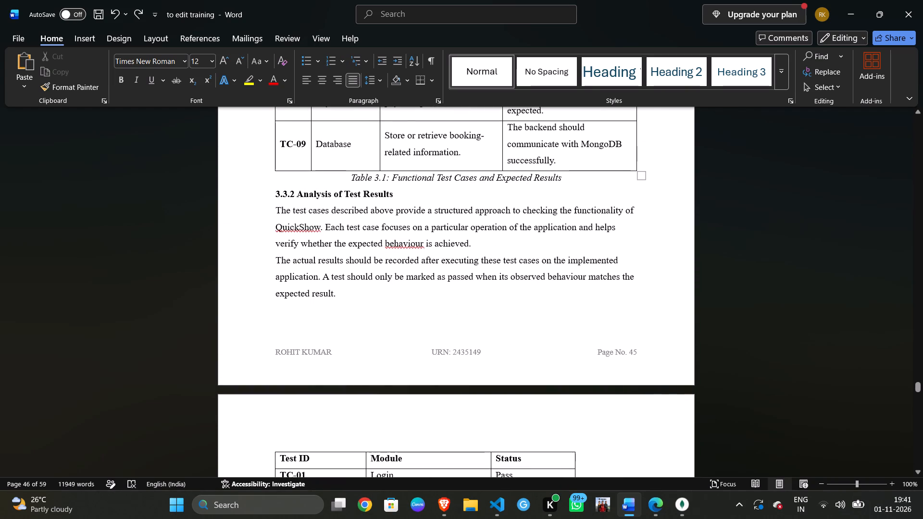
key(Return)
Insert a blank line between the Dummy Payment Handling paragraph and the heading "5. User Input Validation" in section 3.3.3.
scroll(577, 181, down, 1)
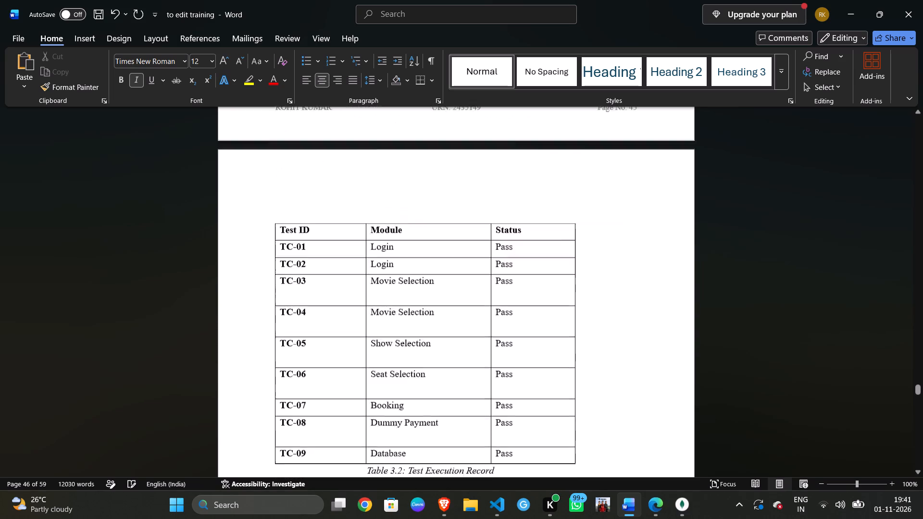
scroll(577, 181, down, 1)
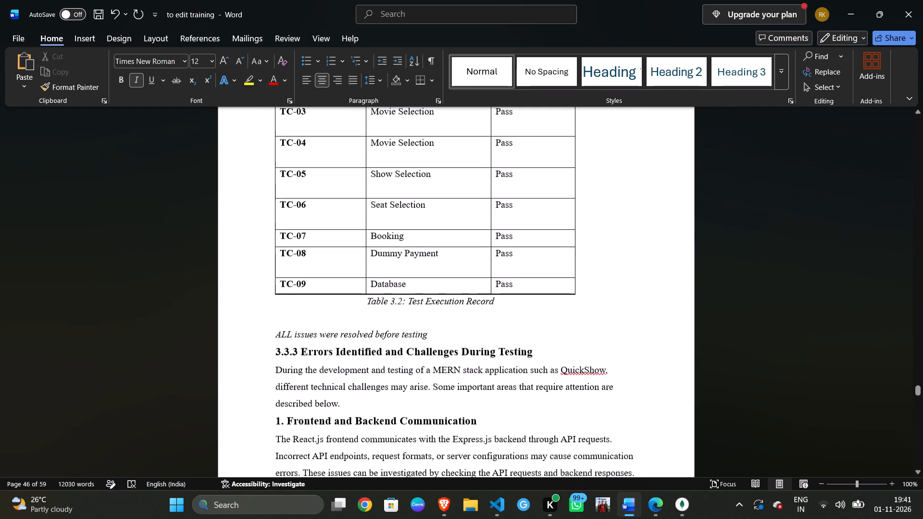
scroll(577, 181, down, 1)
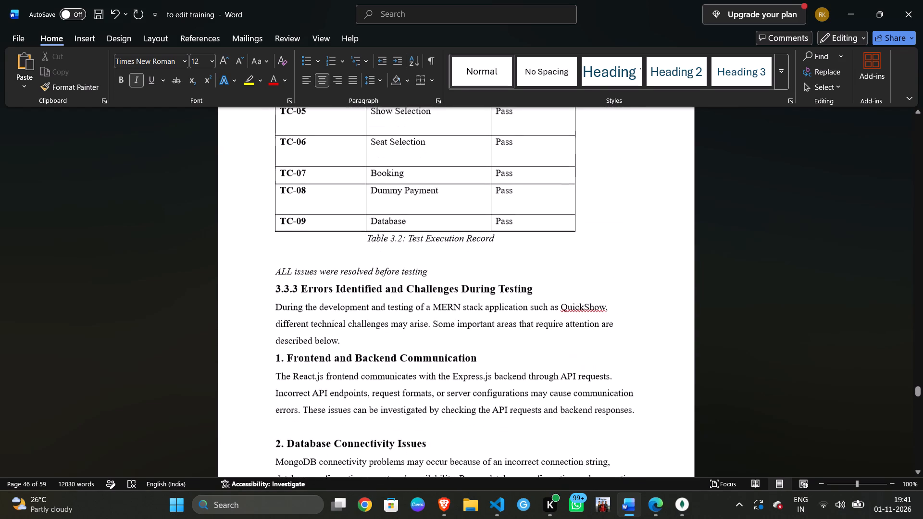
scroll(577, 181, down, 1)
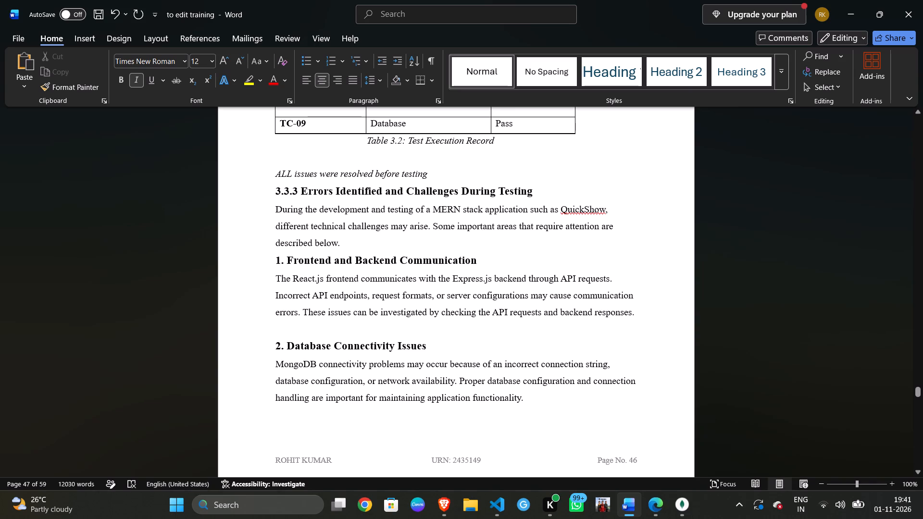
scroll(343, 258, down, 2)
scroll(343, 258, right, 1)
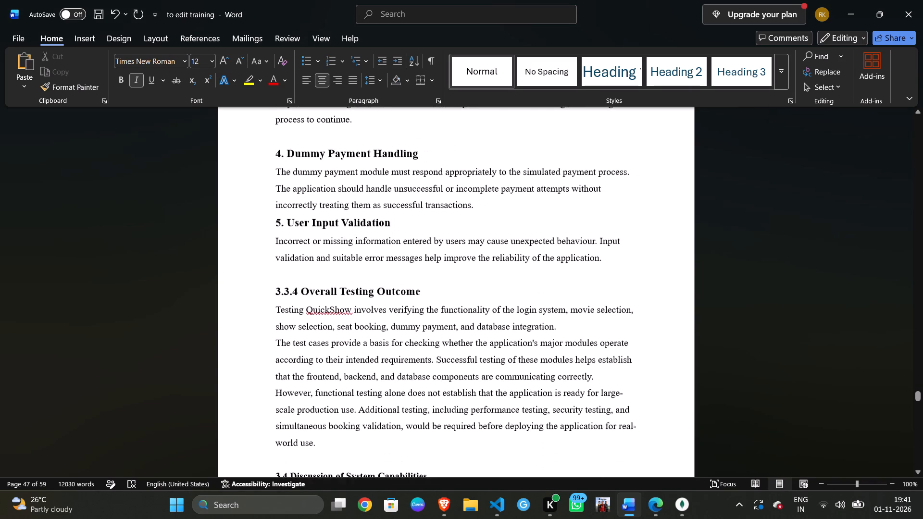
scroll(343, 258, right, 1)
click(492, 241)
key(Return)
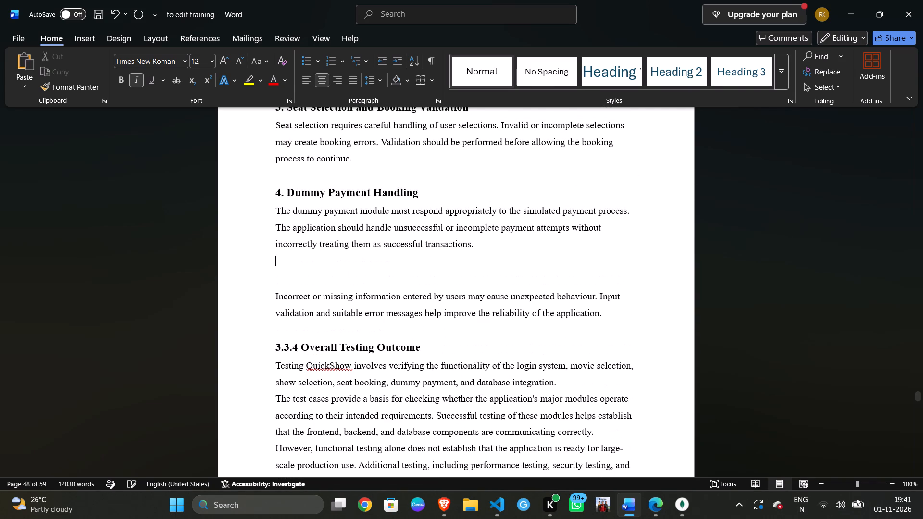
Set the font size of the heading "3.4 Discussion of System Capabilities" to 14.
scroll(492, 241, up, 2)
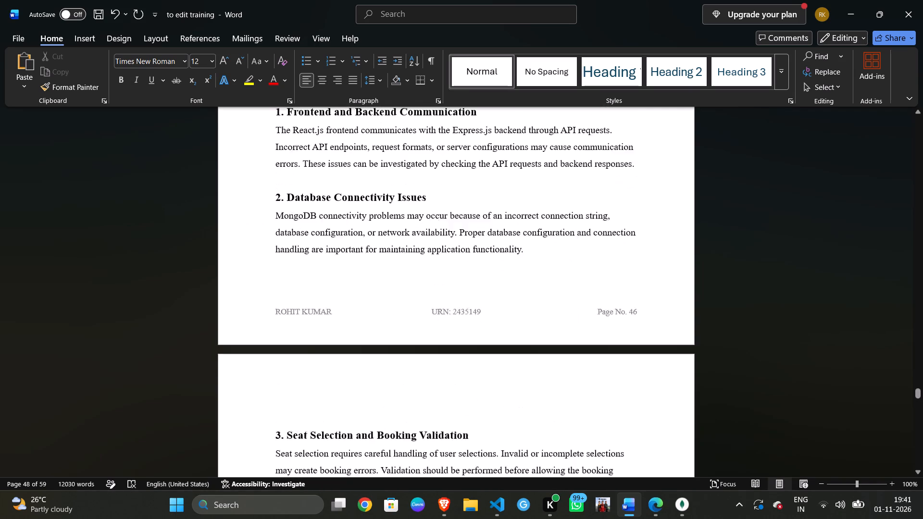
scroll(492, 241, up, 1)
scroll(492, 241, down, 3)
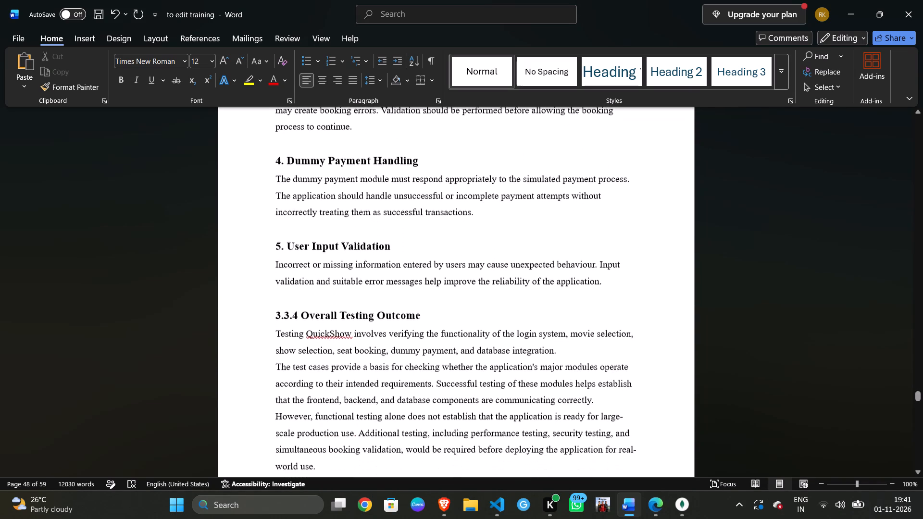
scroll(492, 241, down, 2)
scroll(492, 241, up, 1)
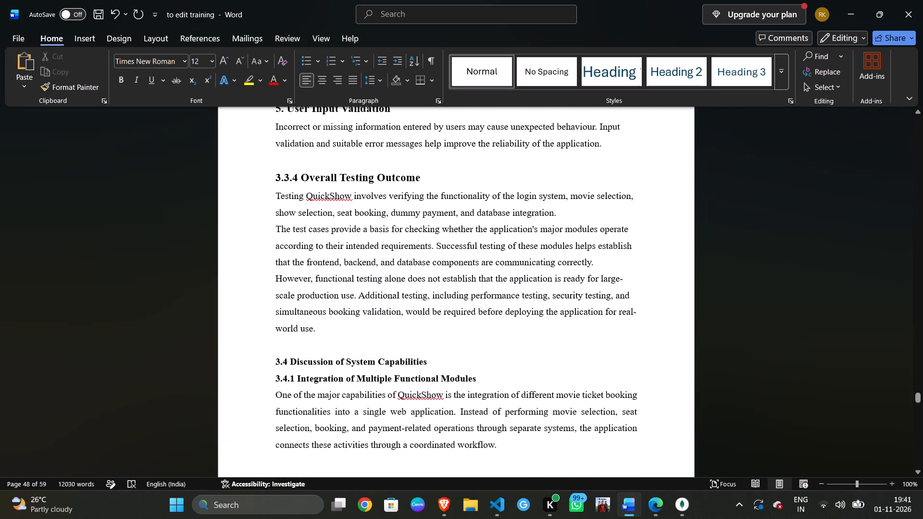
drag(431, 364, 253, 371)
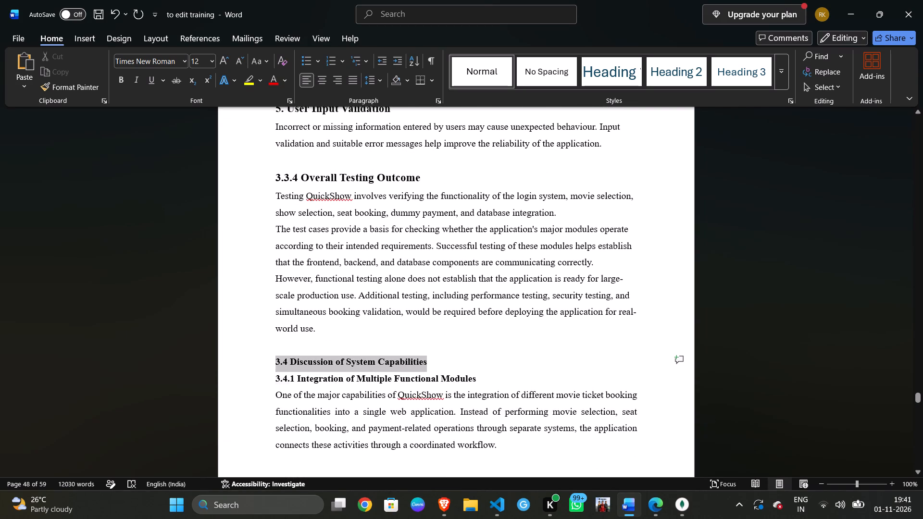
drag(253, 371, 252, 368)
click(345, 335)
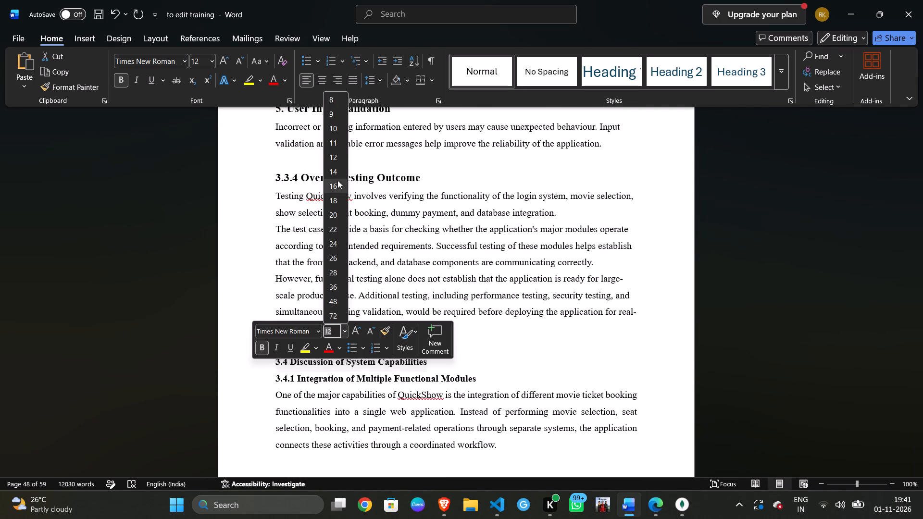
click(336, 173)
click(499, 354)
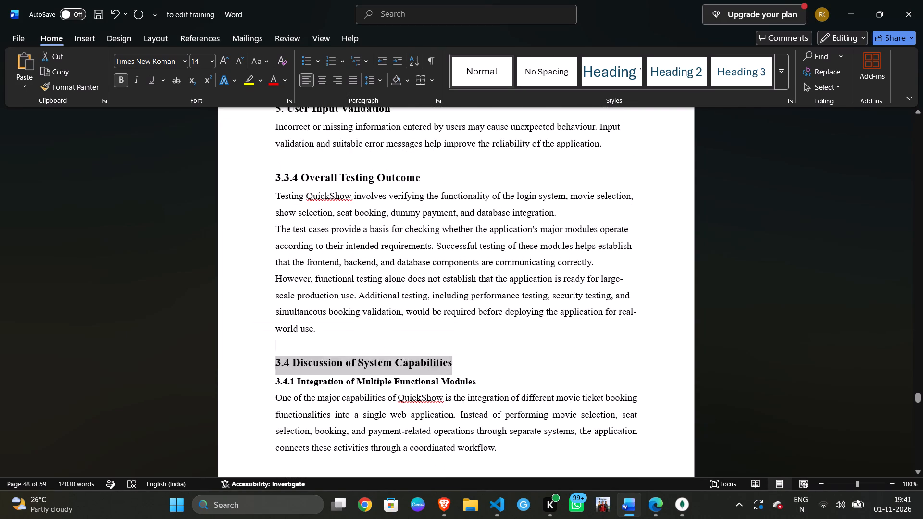
Review the headings, spacing and page layout of sections 3.4.1 through 3.4.4.
scroll(499, 354, down, 1)
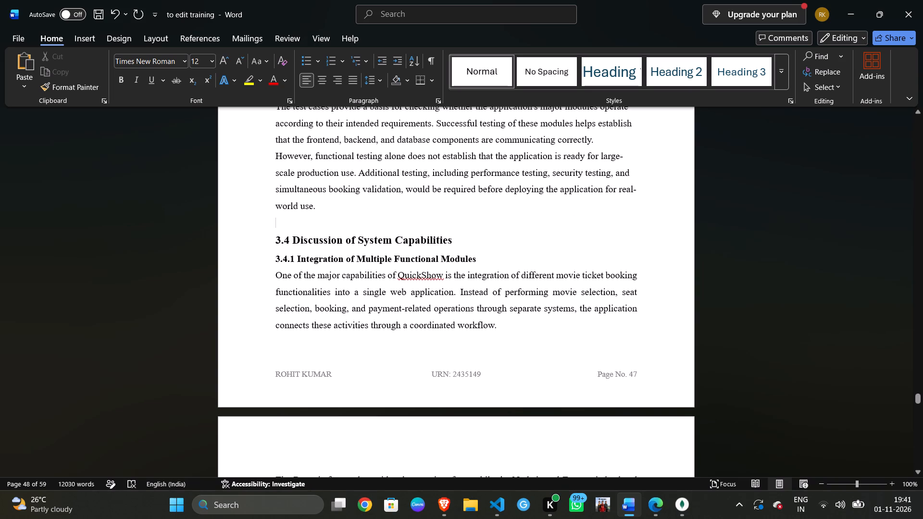
scroll(415, 298, down, 1)
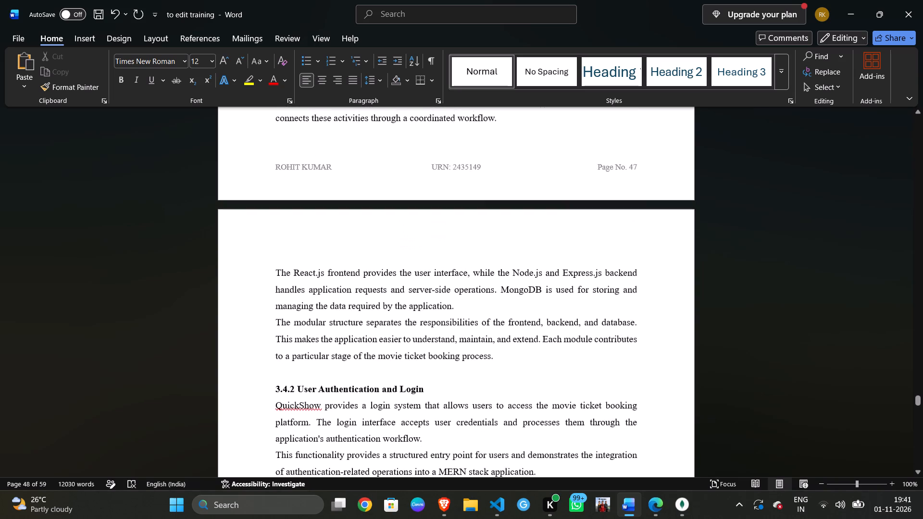
scroll(415, 298, down, 2)
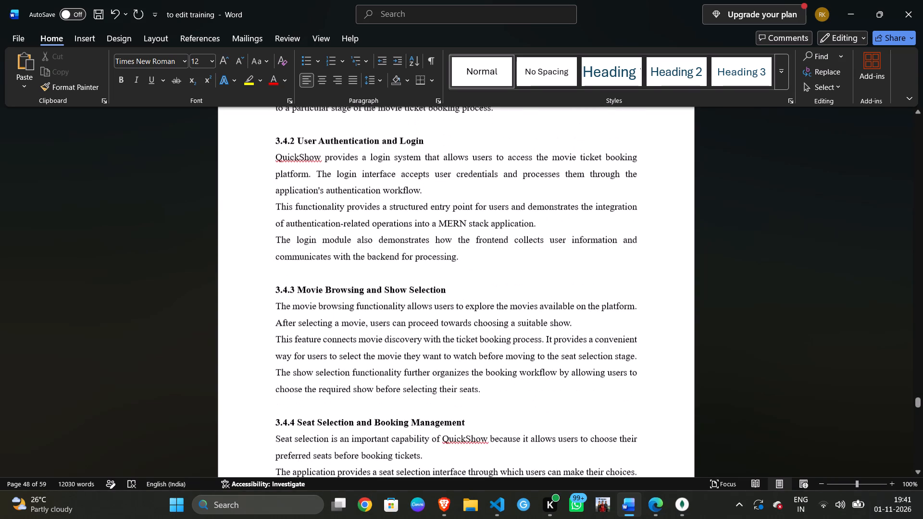
scroll(415, 298, down, 1)
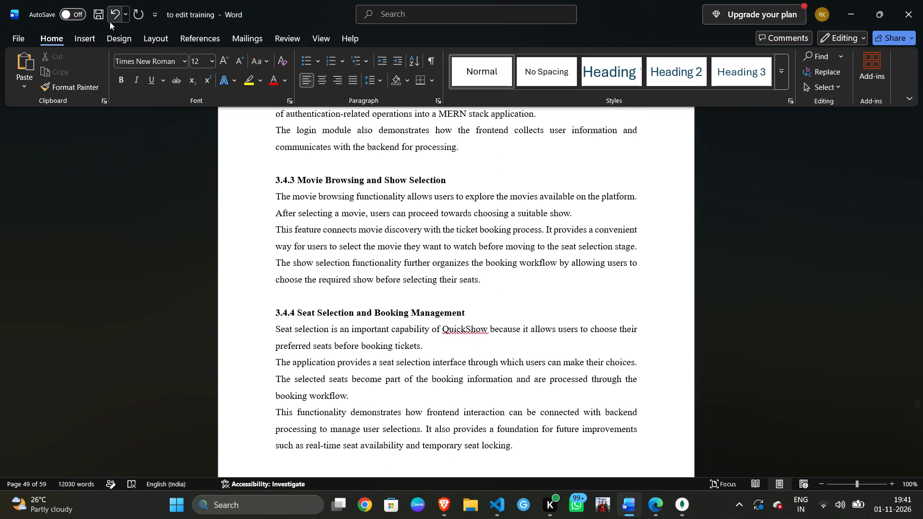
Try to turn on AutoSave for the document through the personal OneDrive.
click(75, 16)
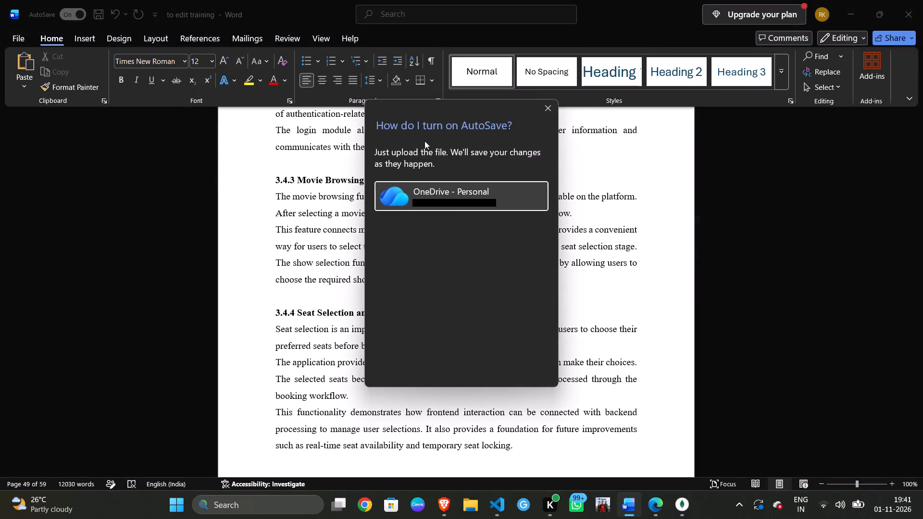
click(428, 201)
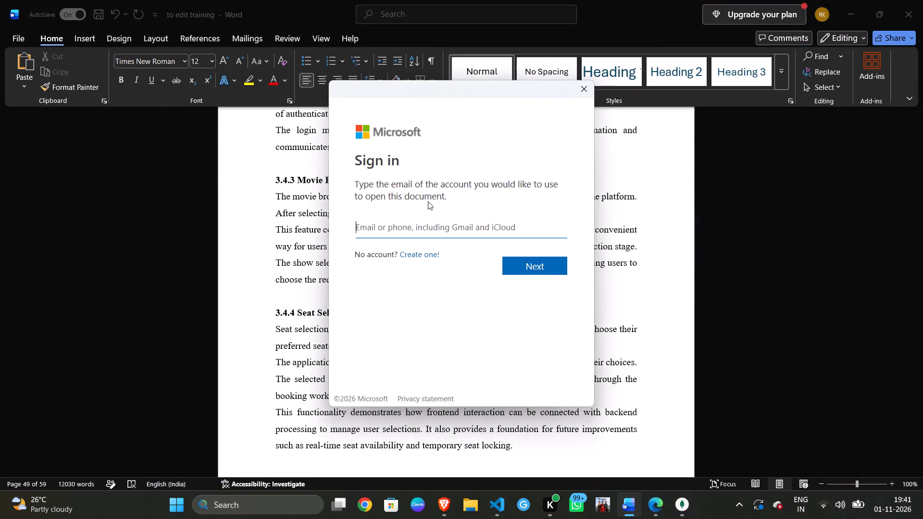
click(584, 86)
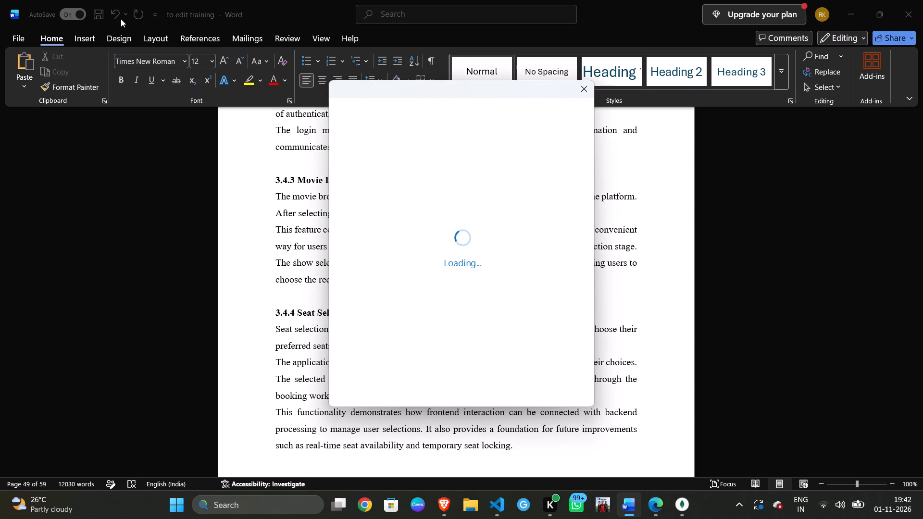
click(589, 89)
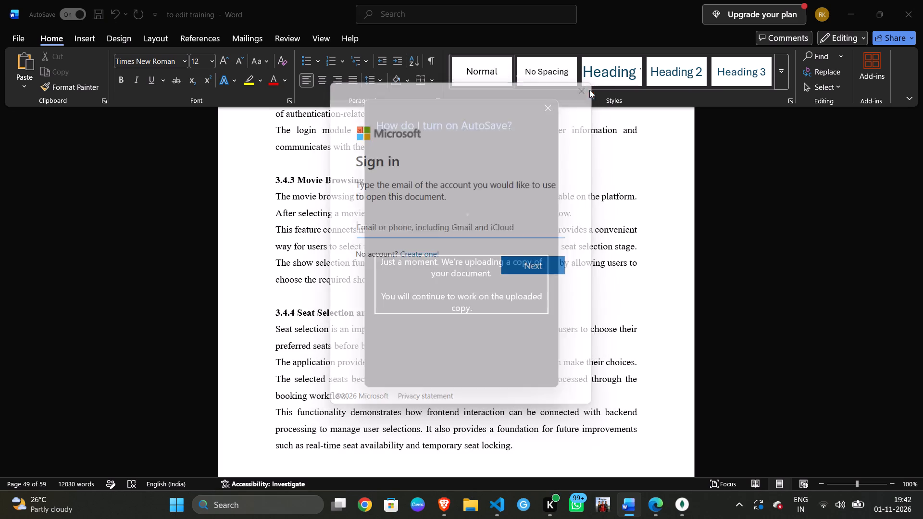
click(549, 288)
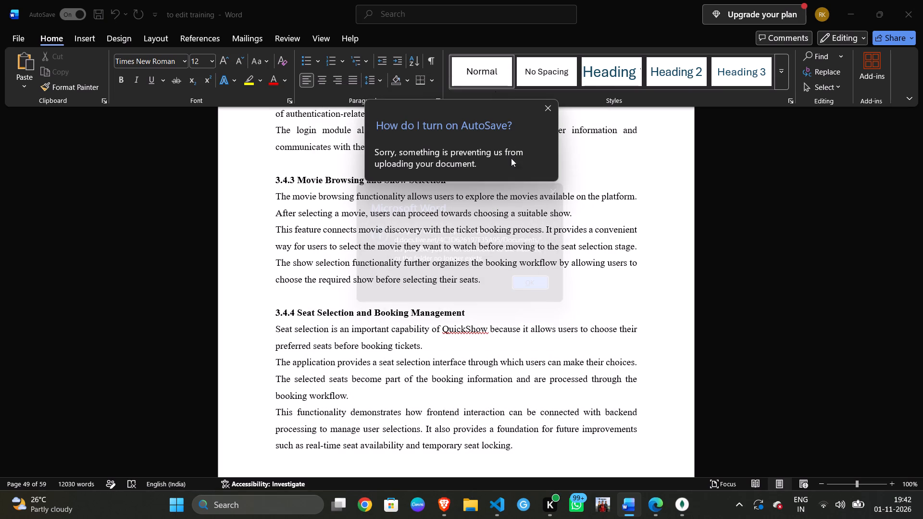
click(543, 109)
Save the report document.
click(98, 12)
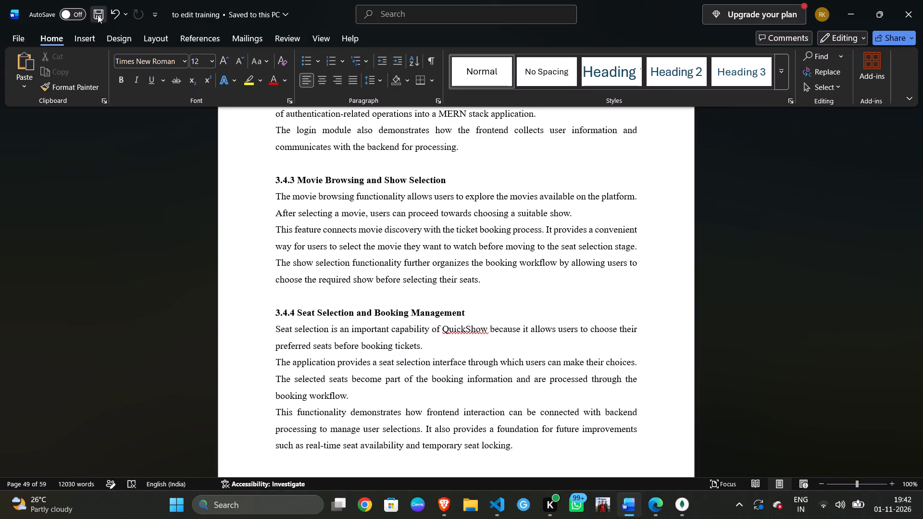
click(98, 15)
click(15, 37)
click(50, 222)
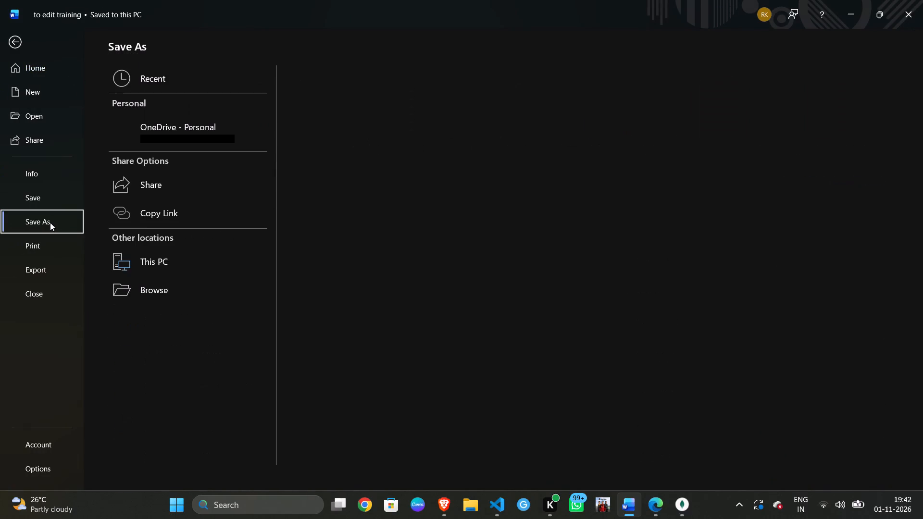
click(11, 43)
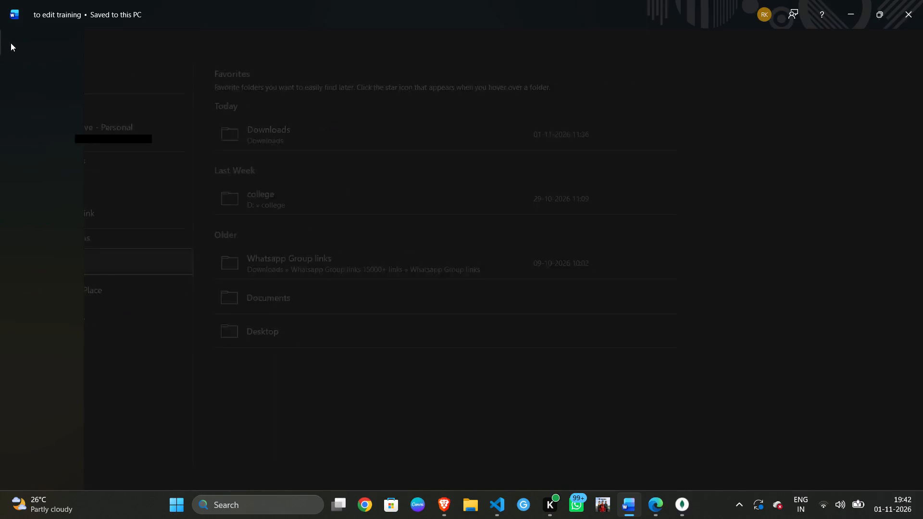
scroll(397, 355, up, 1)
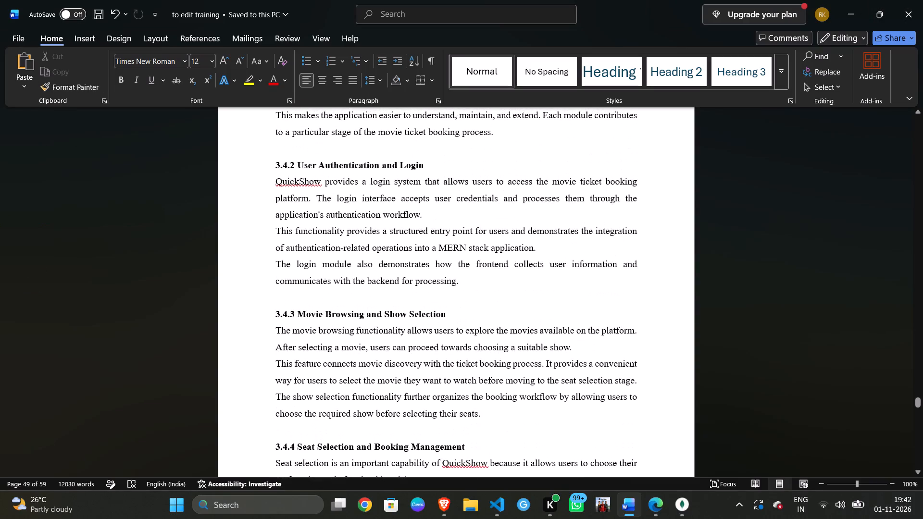
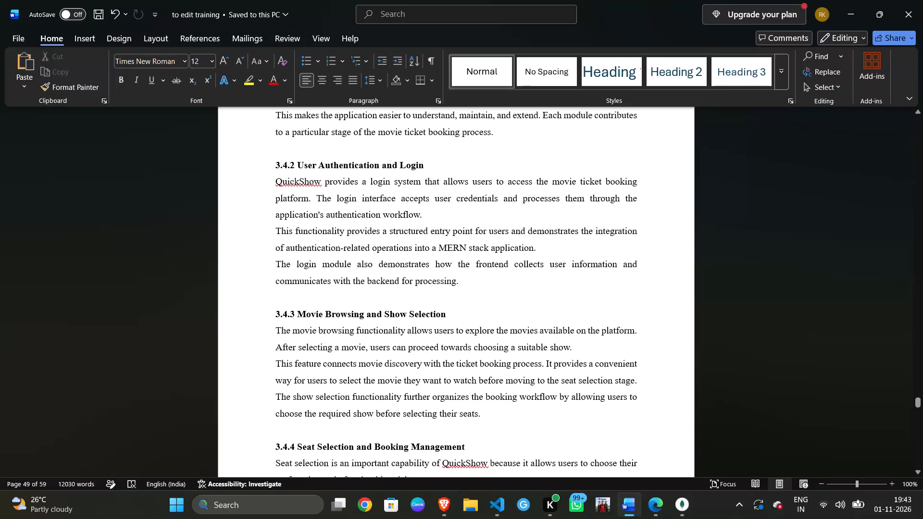
Review the layout of Chapter 3 from section 3.2.5 through the testing tables, system capabilities and the limitations table.
scroll(497, 294, up, 5)
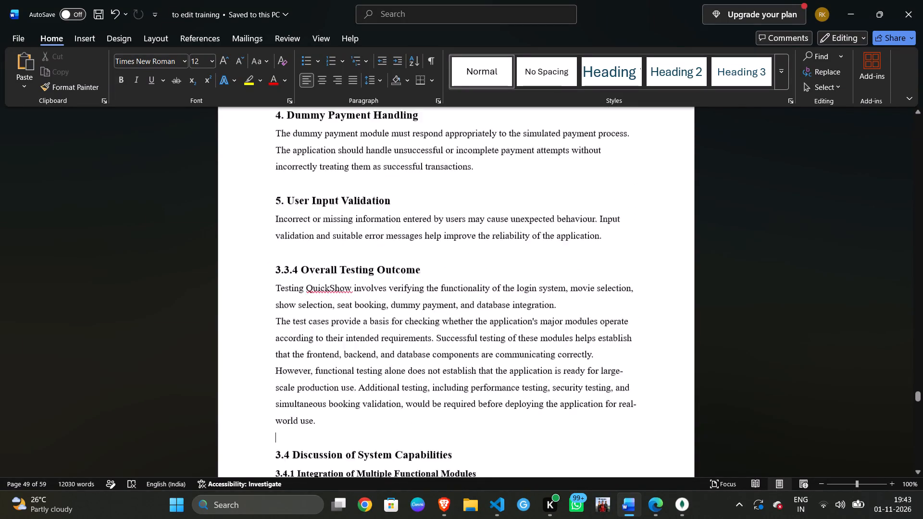
scroll(497, 294, up, 10)
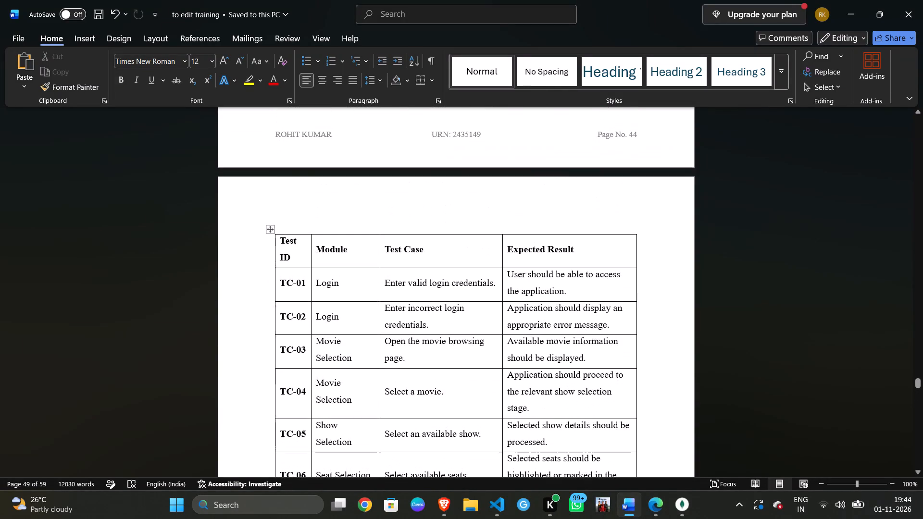
scroll(497, 294, up, 8)
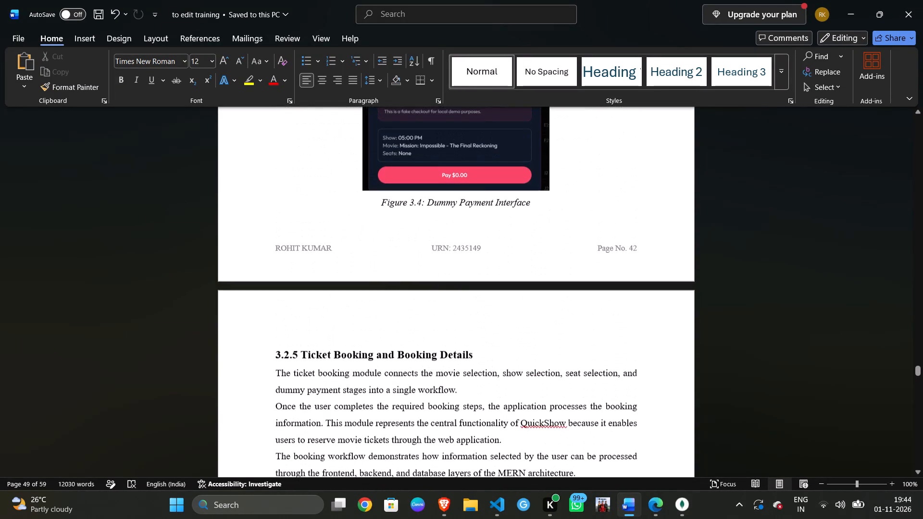
scroll(497, 294, down, 12)
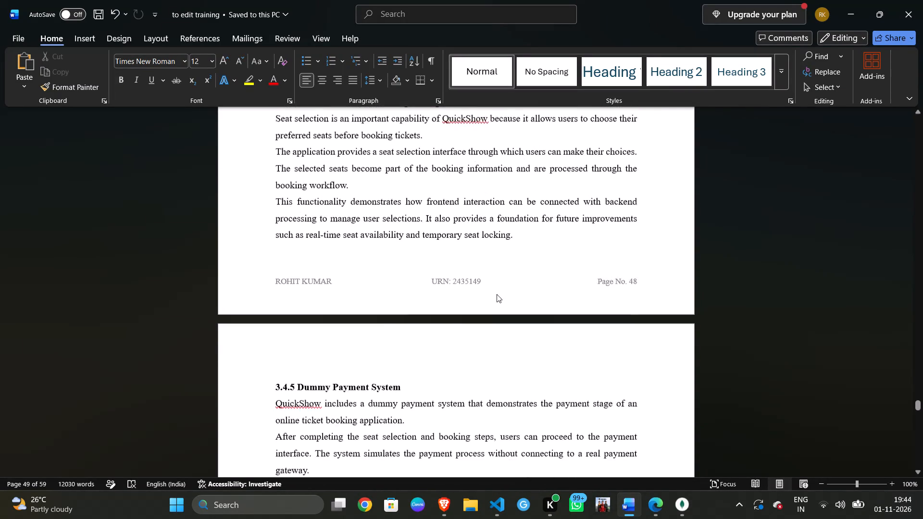
scroll(497, 294, down, 12)
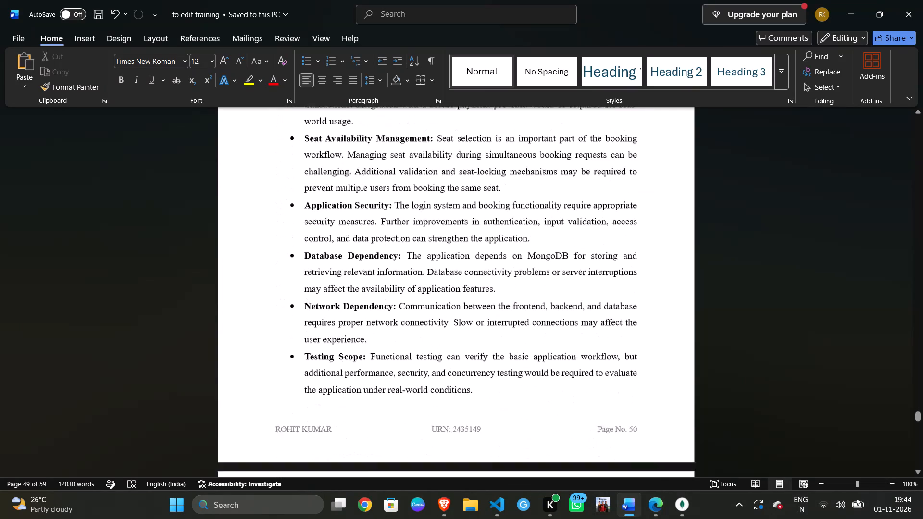
scroll(497, 294, down, 4)
scroll(497, 294, up, 7)
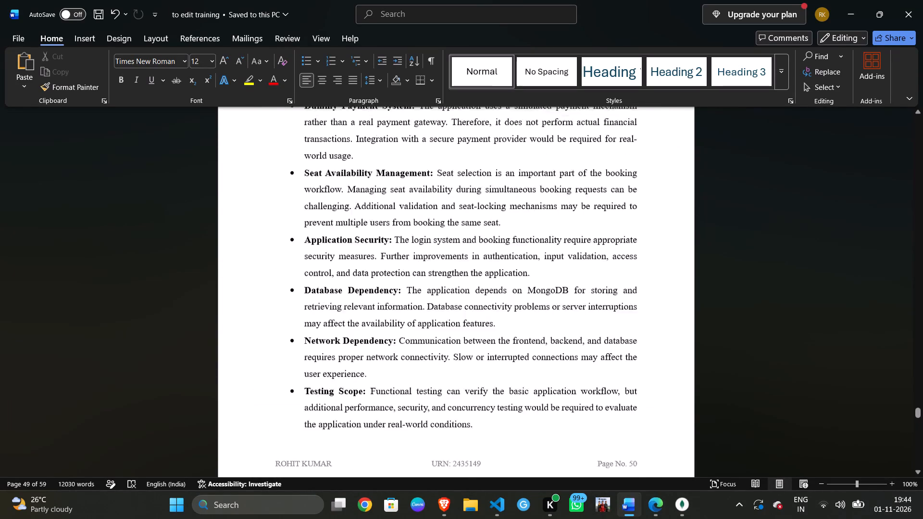
scroll(497, 294, up, 15)
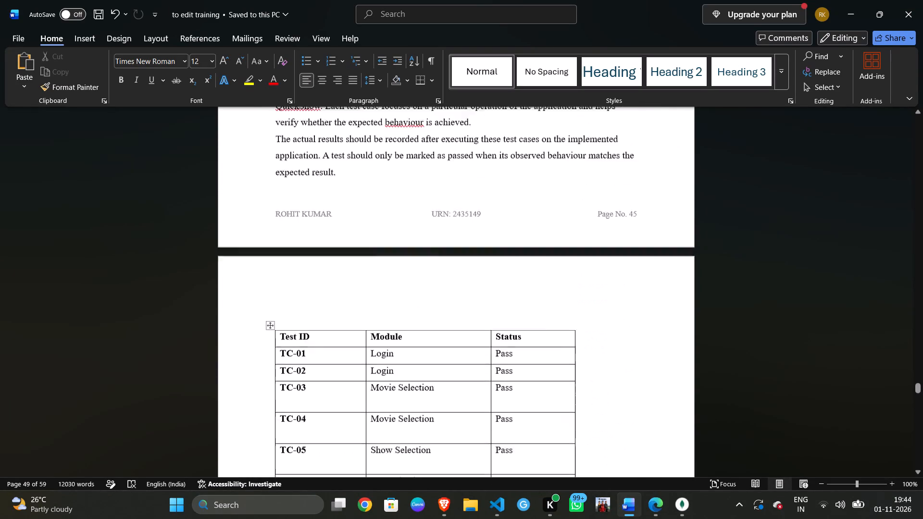
scroll(497, 294, up, 1)
scroll(497, 294, right, 1)
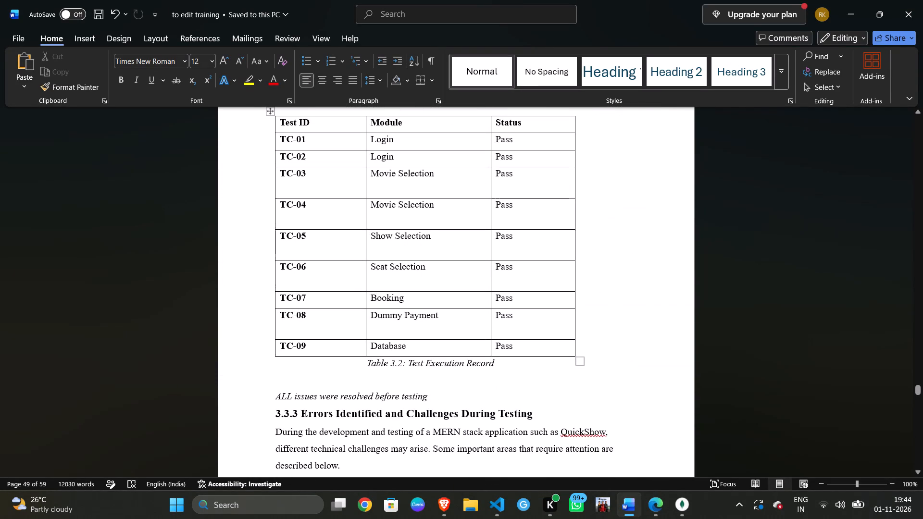
scroll(497, 294, down, 2)
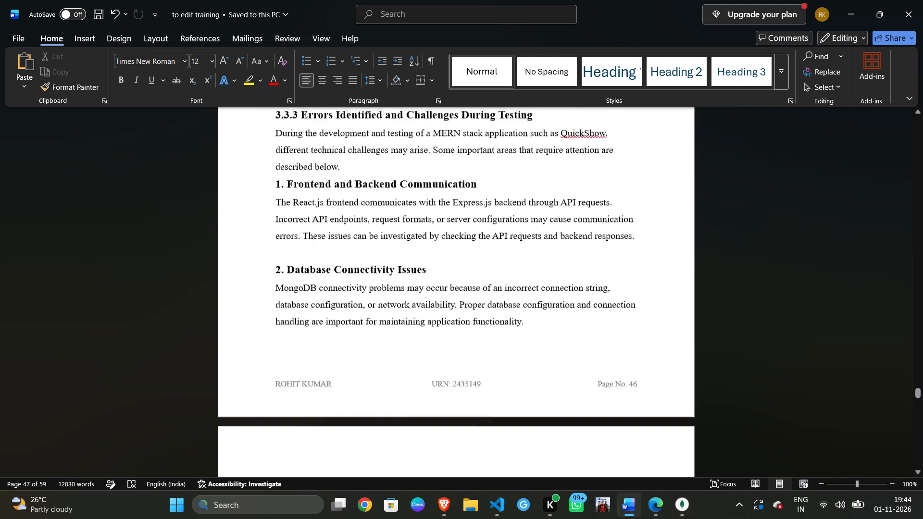
scroll(497, 294, down, 8)
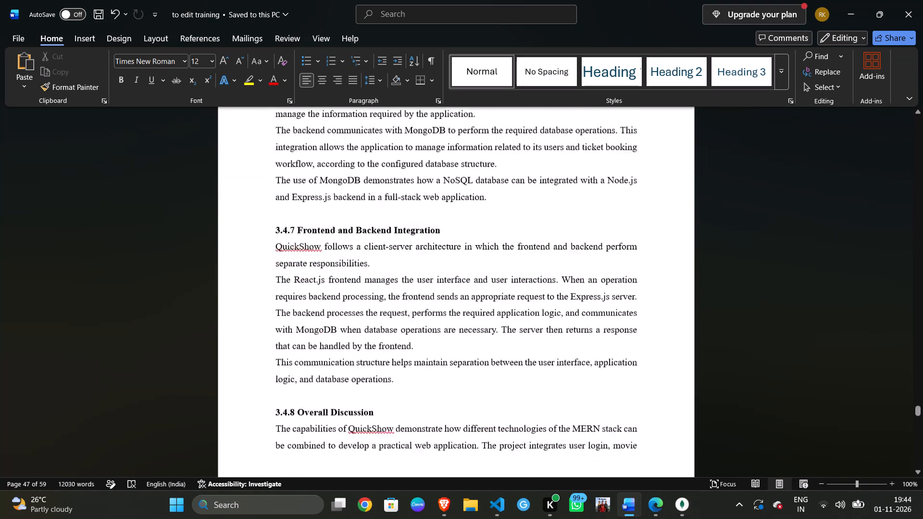
scroll(497, 294, down, 8)
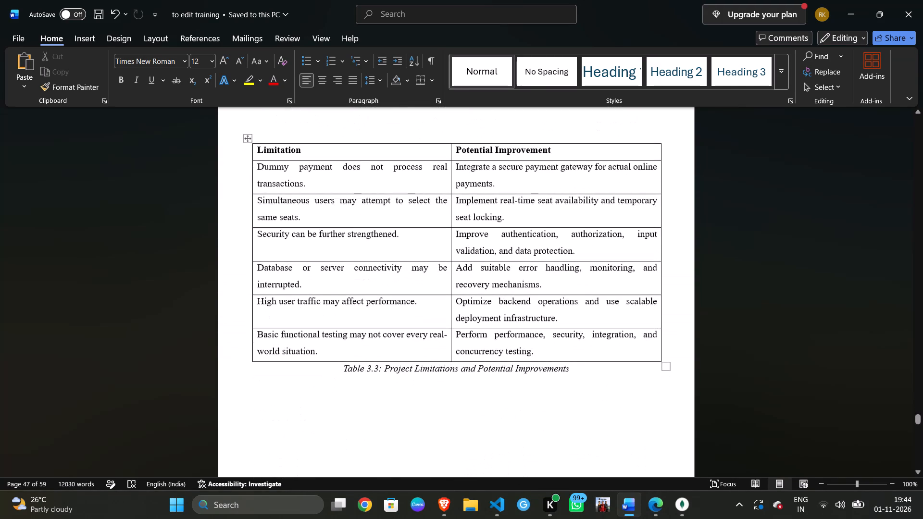
Look through Chapter 4, the references and Appendices A and B to the end of the report for remaining formatting work.
scroll(497, 294, down, 9)
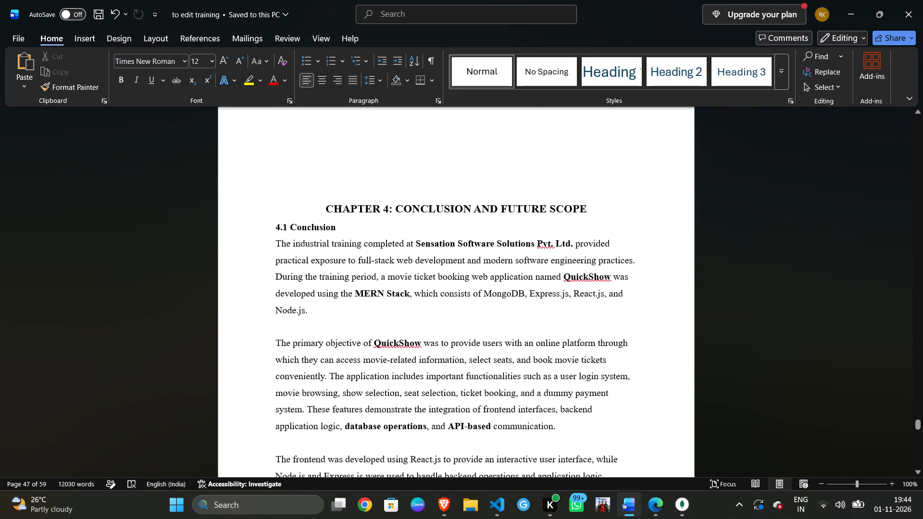
scroll(497, 294, down, 14)
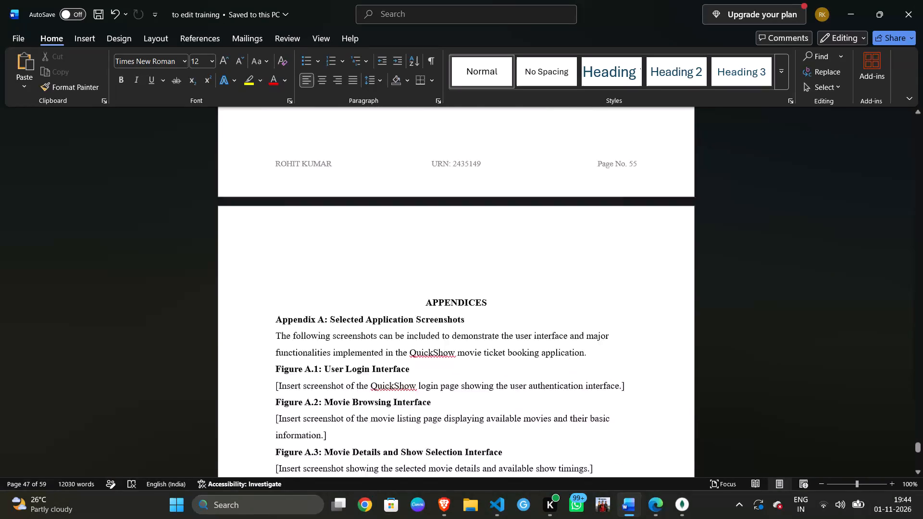
scroll(497, 294, down, 10)
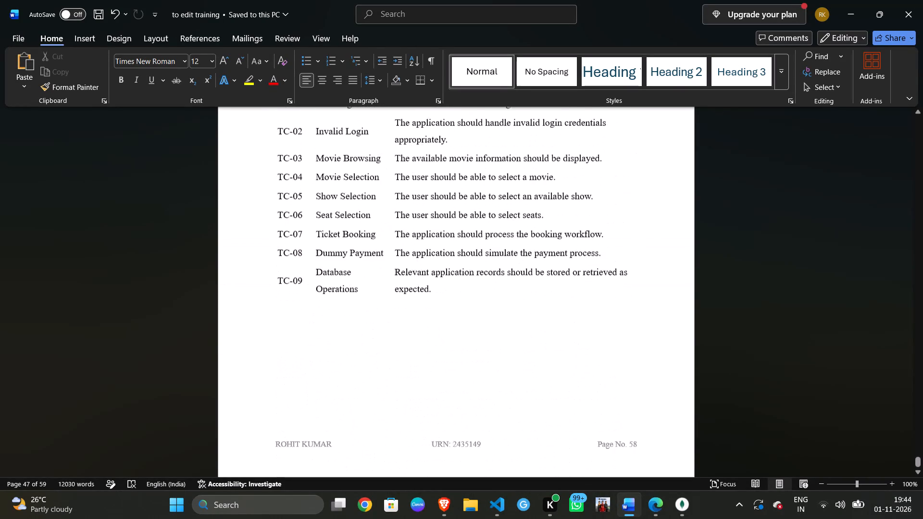
scroll(497, 294, down, 3)
scroll(497, 294, up, 5)
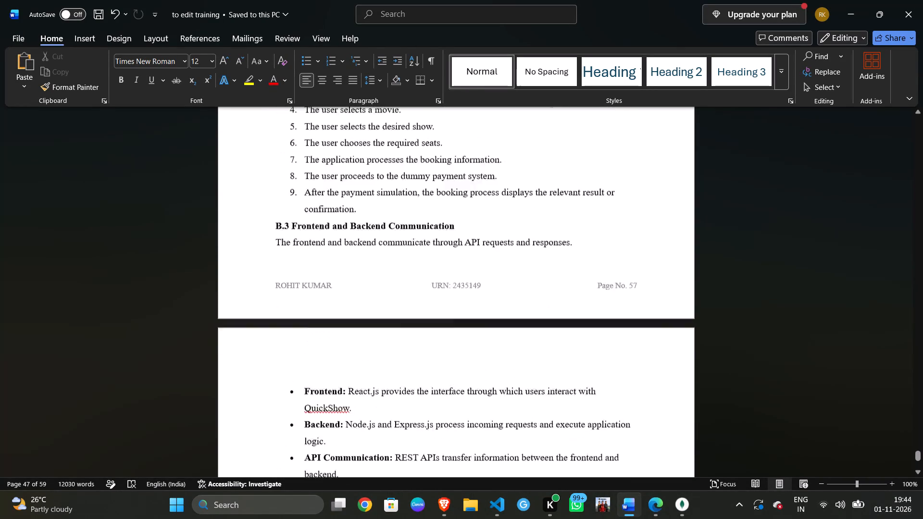
scroll(497, 294, up, 5)
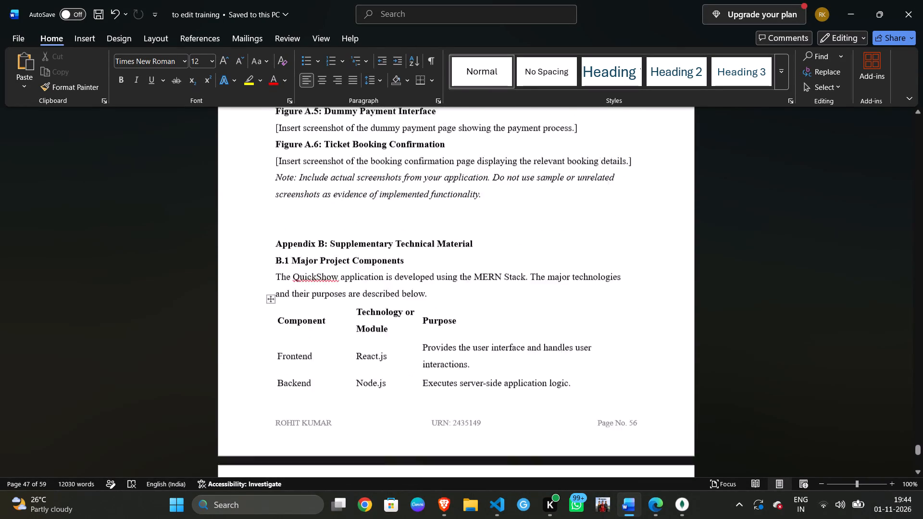
Review the layout of the references list, the future scope points and the Chapter 4 conclusion, back to the end of Chapter 3.
scroll(497, 294, up, 6)
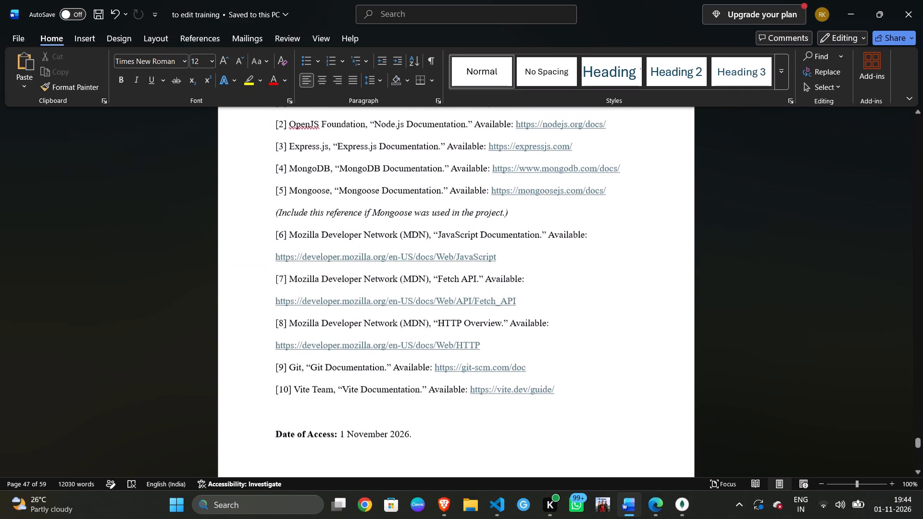
scroll(497, 294, down, 5)
scroll(497, 294, up, 2)
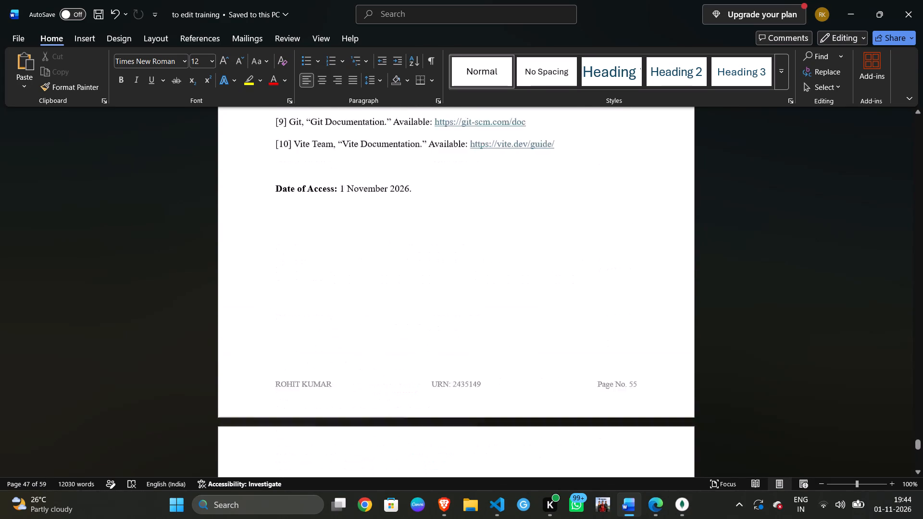
scroll(497, 294, up, 4)
scroll(497, 294, down, 2)
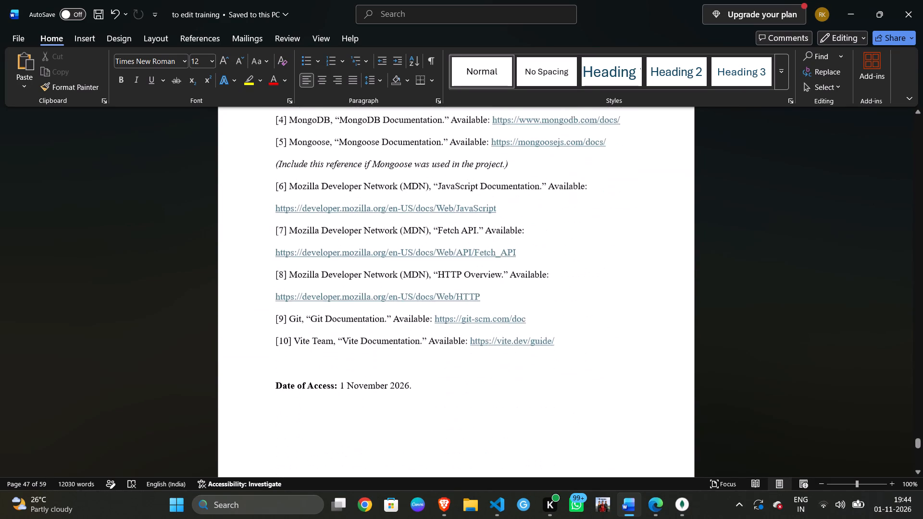
scroll(497, 294, up, 8)
scroll(497, 294, down, 1)
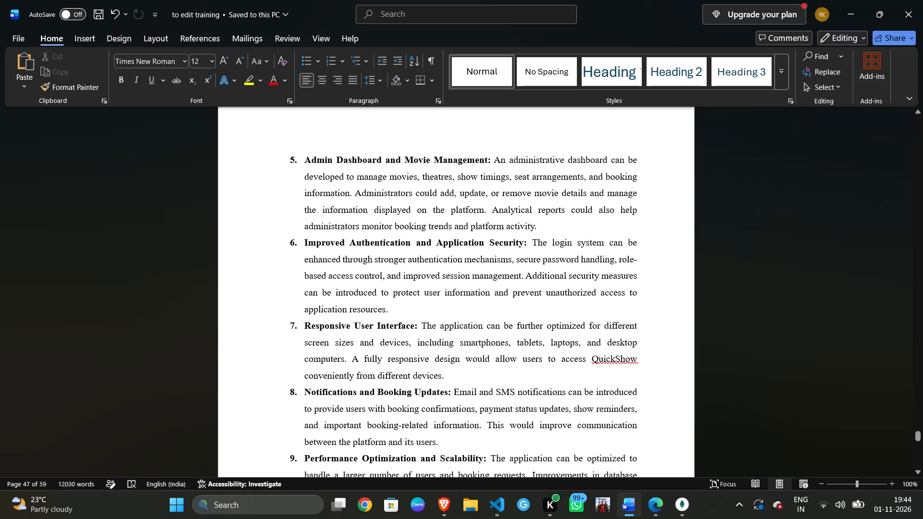
scroll(501, 297, up, 6)
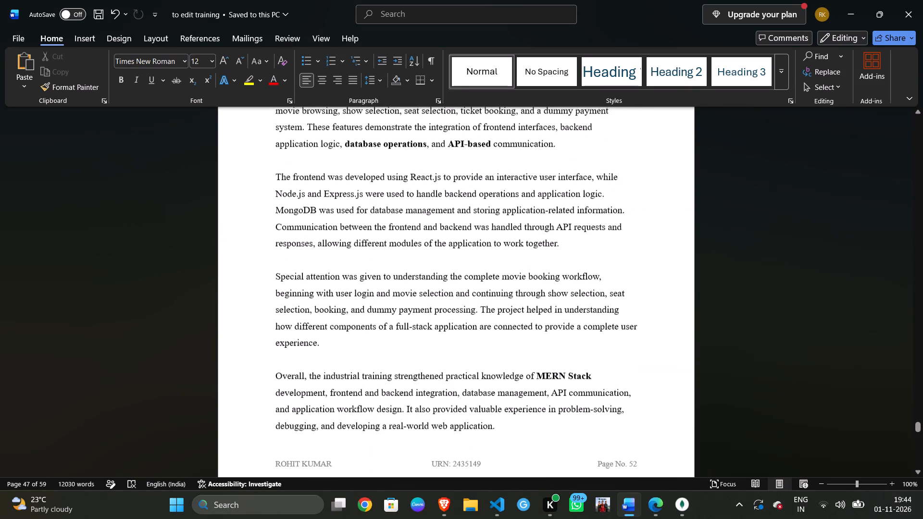
scroll(501, 297, up, 1)
scroll(501, 297, down, 3)
scroll(501, 297, up, 2)
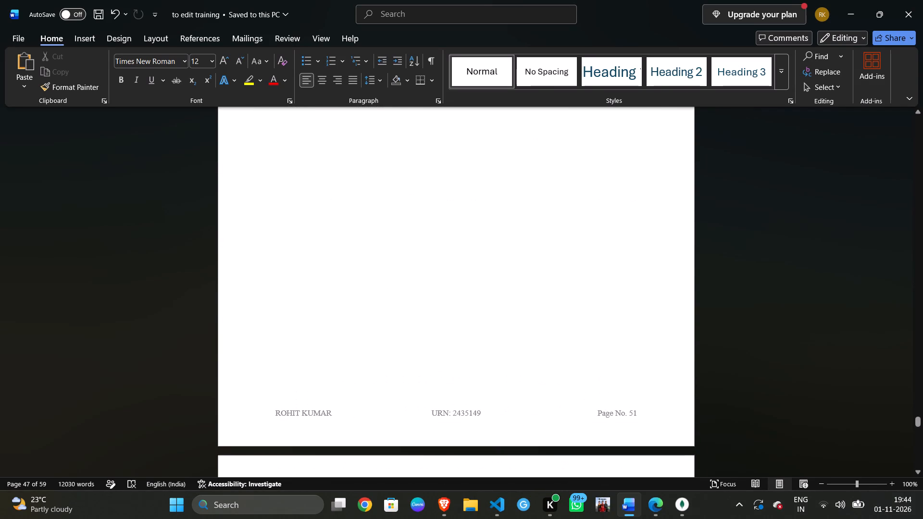